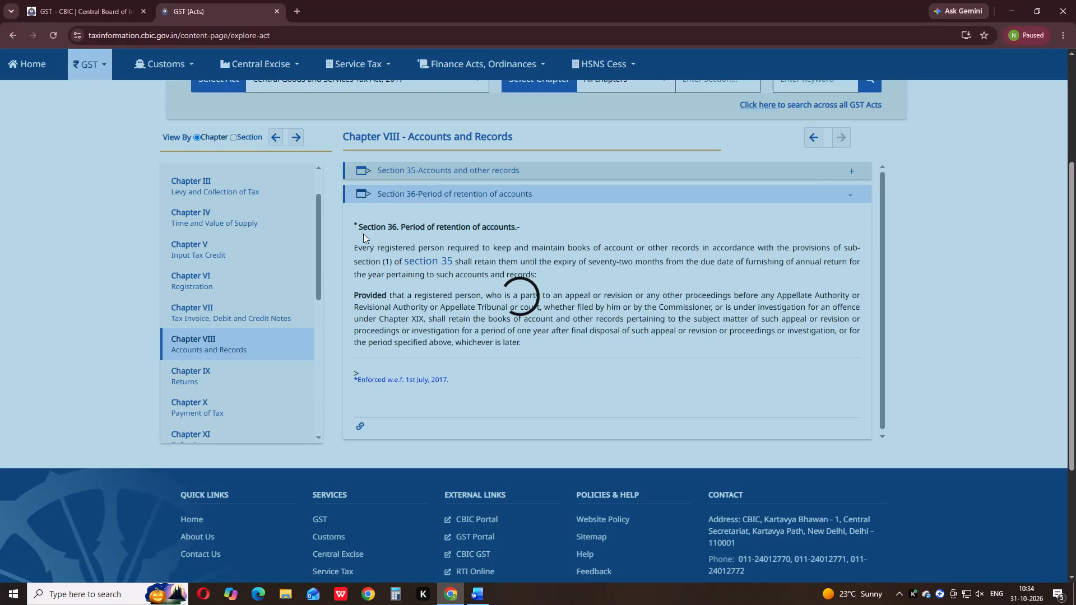
Copy Section 36, Period of retention of accounts, with its proviso from the tax portal into the end of the Word document.
drag(358, 224, 543, 329)
scroll(481, 265, down, 2)
key(ctrl+c)
key(alt+Tab)
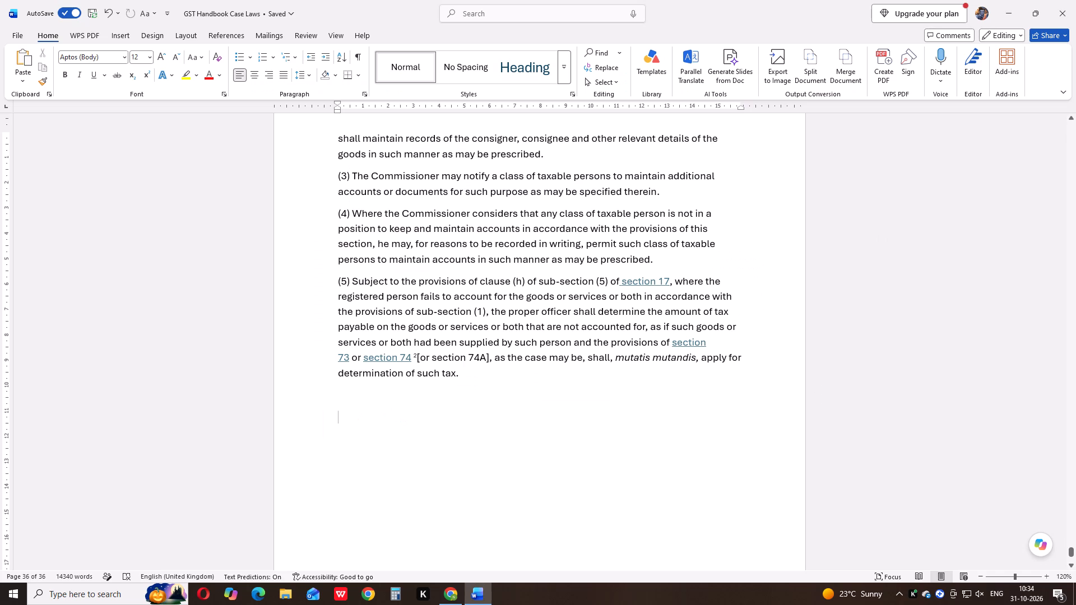
key(ctrl+v)
scroll(579, 458, down, 1)
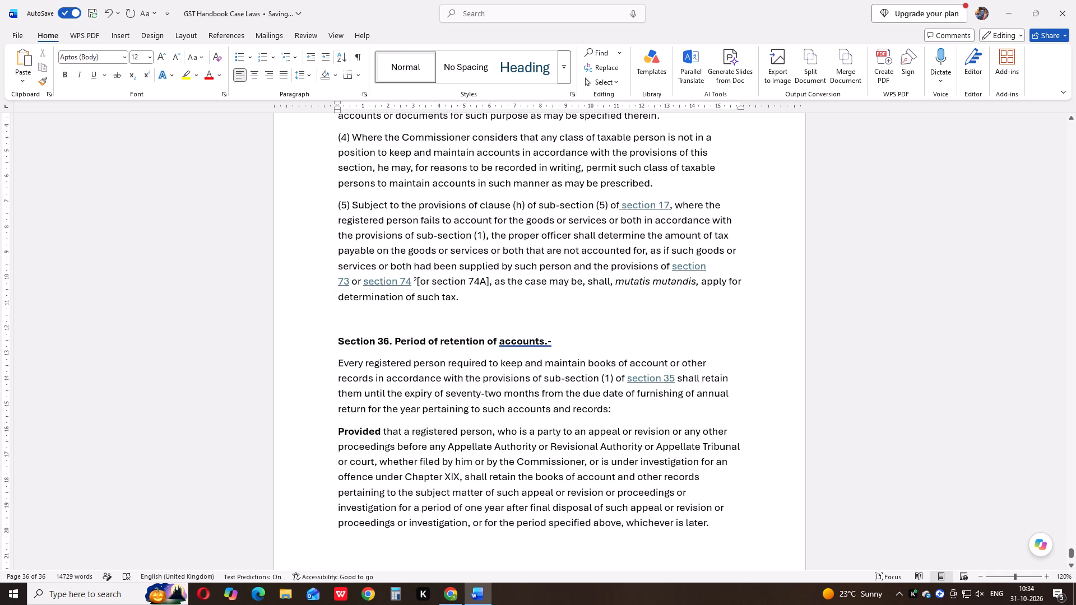
scroll(579, 458, down, 2)
click(449, 393)
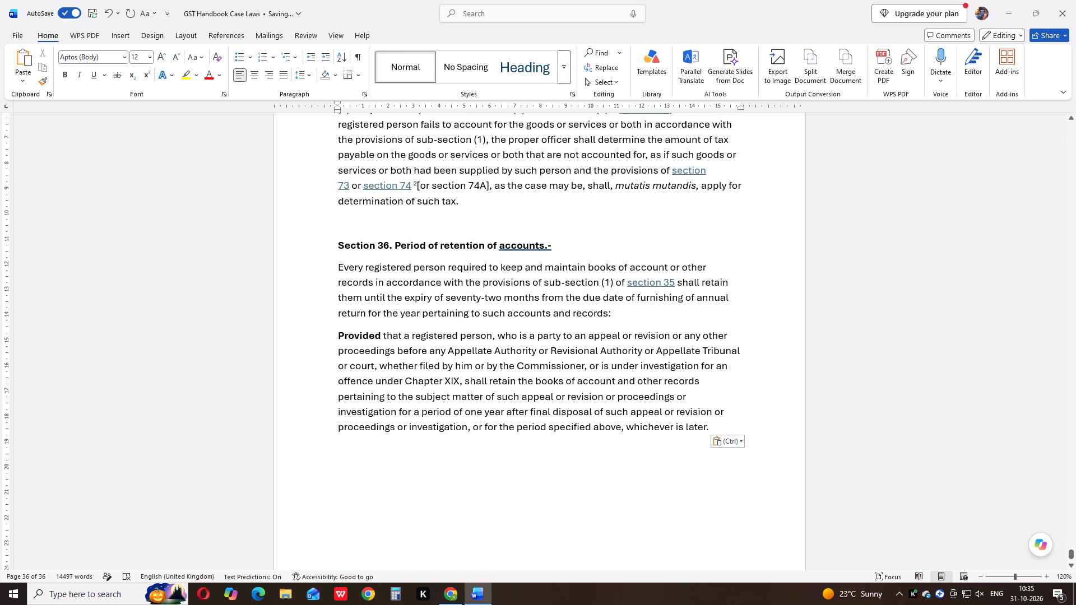
Copy the title "Chapter IX - Returns" from the tax portal and paste it after a blank line below Section 36 in Word.
click(712, 424)
key(Return)
key(Return)
key(alt+Tab)
scroll(488, 390, down, 3)
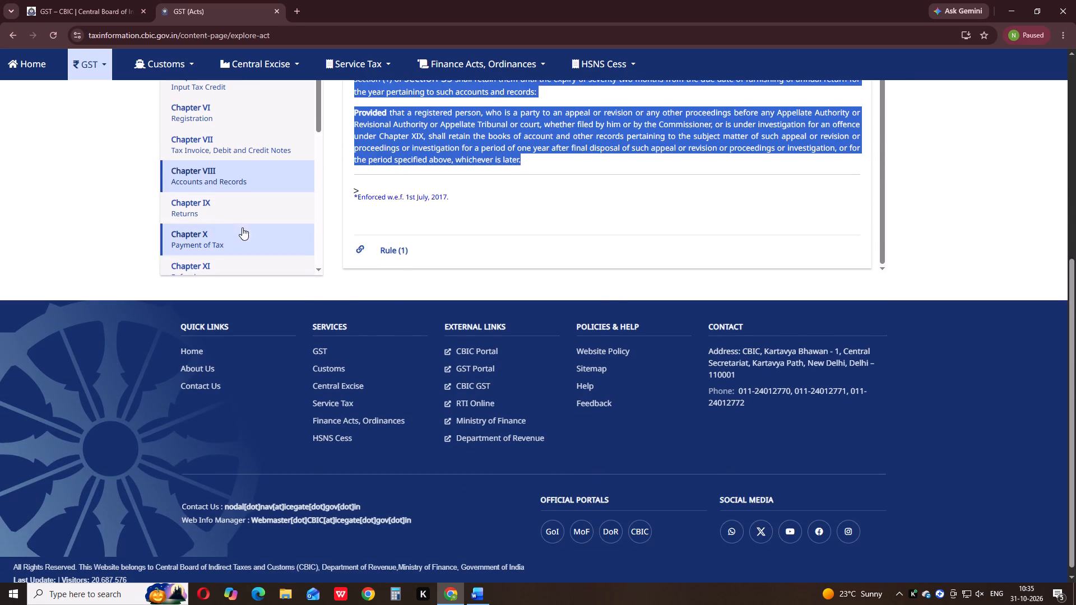
click(219, 203)
scroll(434, 420, up, 1)
drag(344, 344, 443, 343)
key(ctrl+c)
key(alt+Tab)
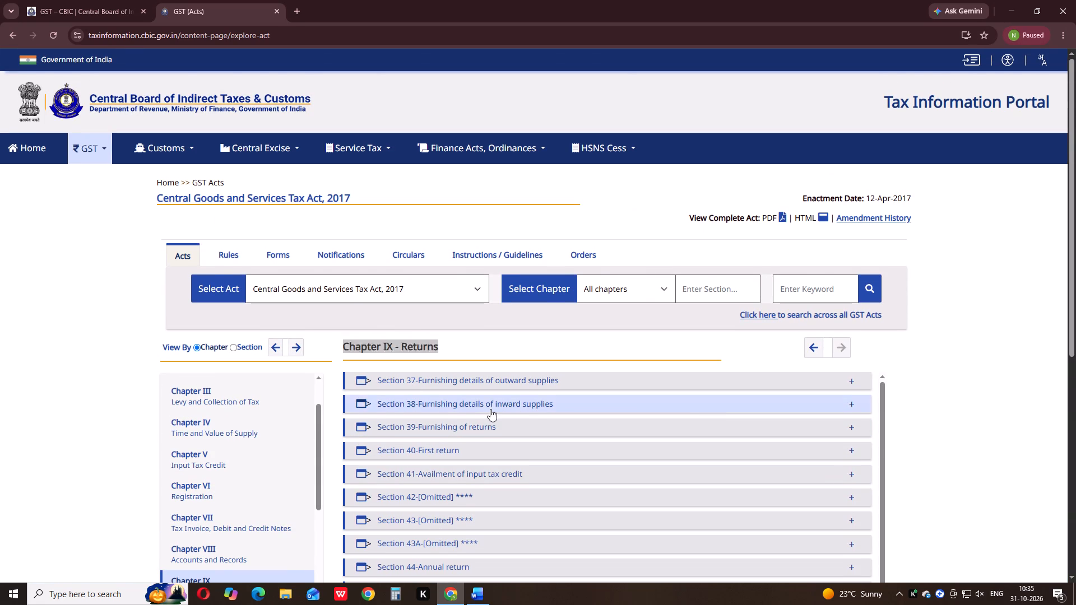
key(ctrl+v)
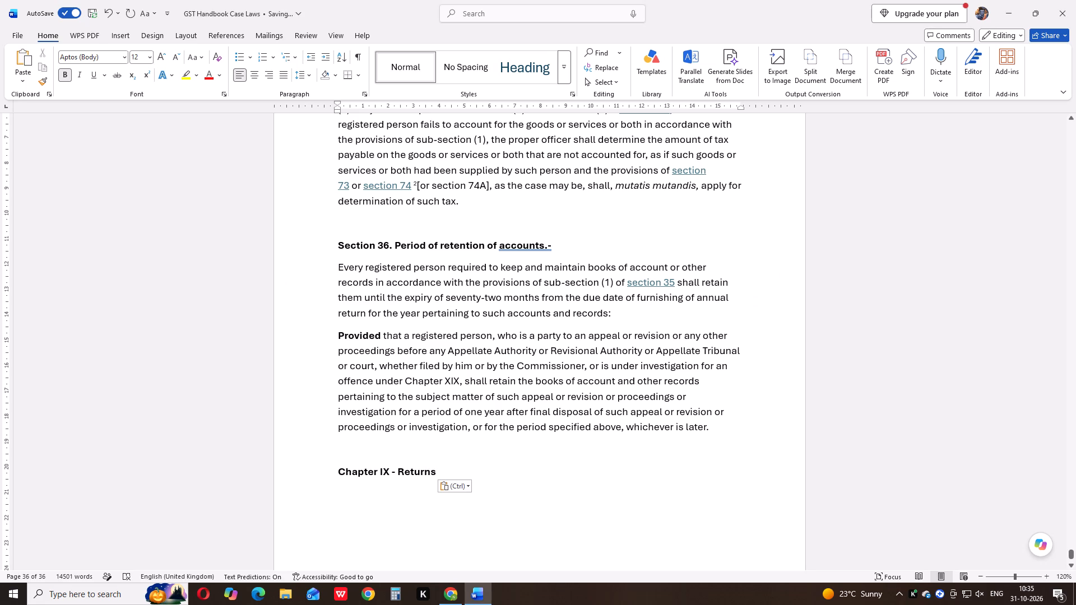
Apply the Heading style to the "Chapter IX - Returns" line.
drag(447, 476, 338, 466)
click(516, 69)
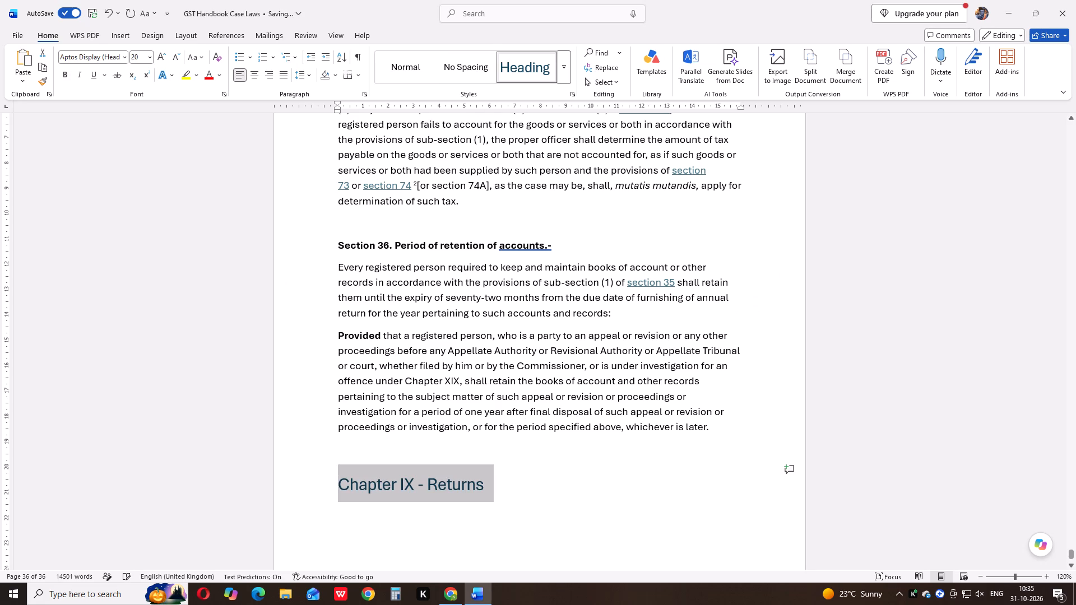
Remove the empty lines above the Chapter IX heading and above the Section 36 title.
click(393, 446)
key(BackSpace)
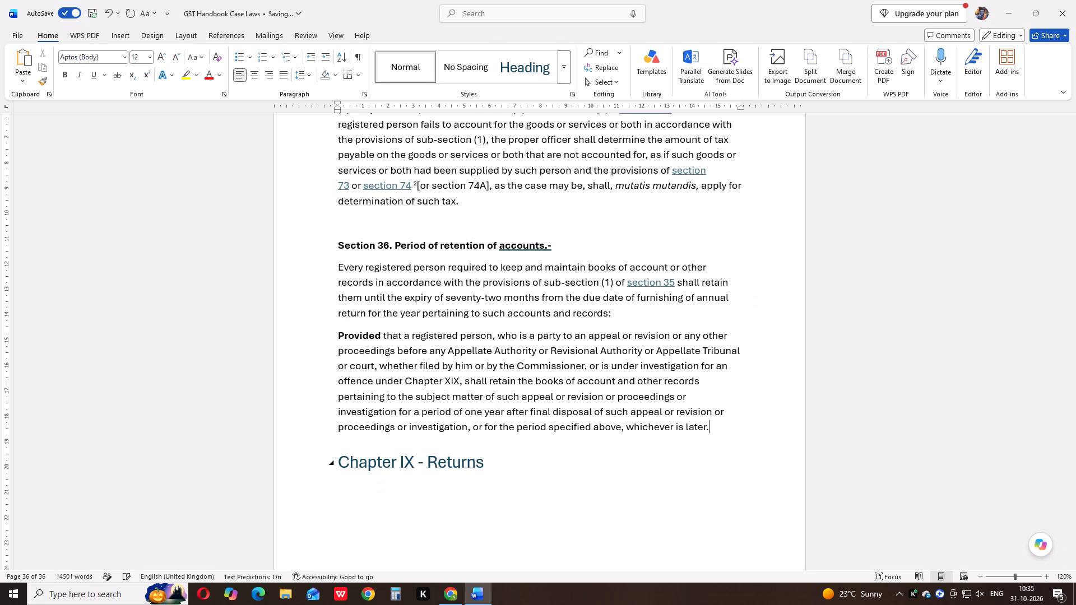
click(376, 221)
key(BackSpace)
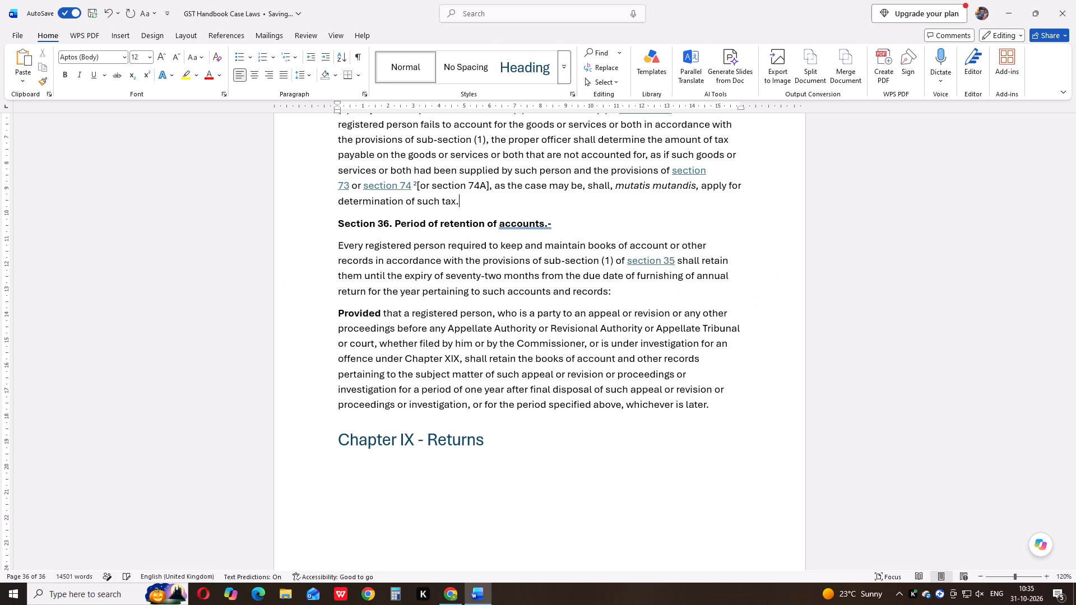
Copy Section 37, Furnishing details of outward supplies, through sub-section (5) from the tax portal into Word below the Chapter IX heading.
scroll(375, 221, down, 5)
click(352, 374)
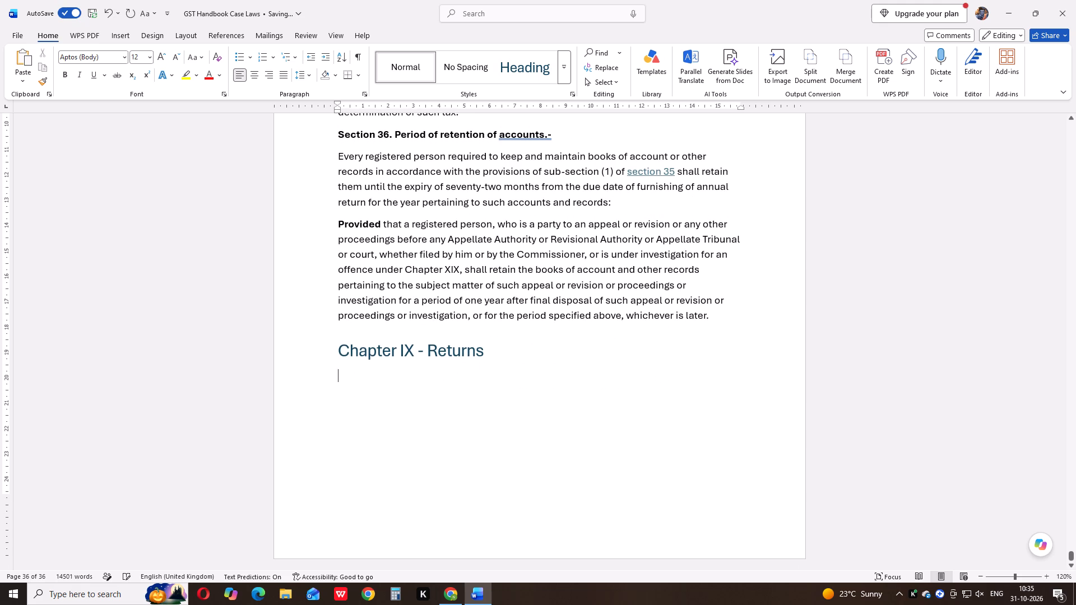
key(alt+Tab)
click(406, 375)
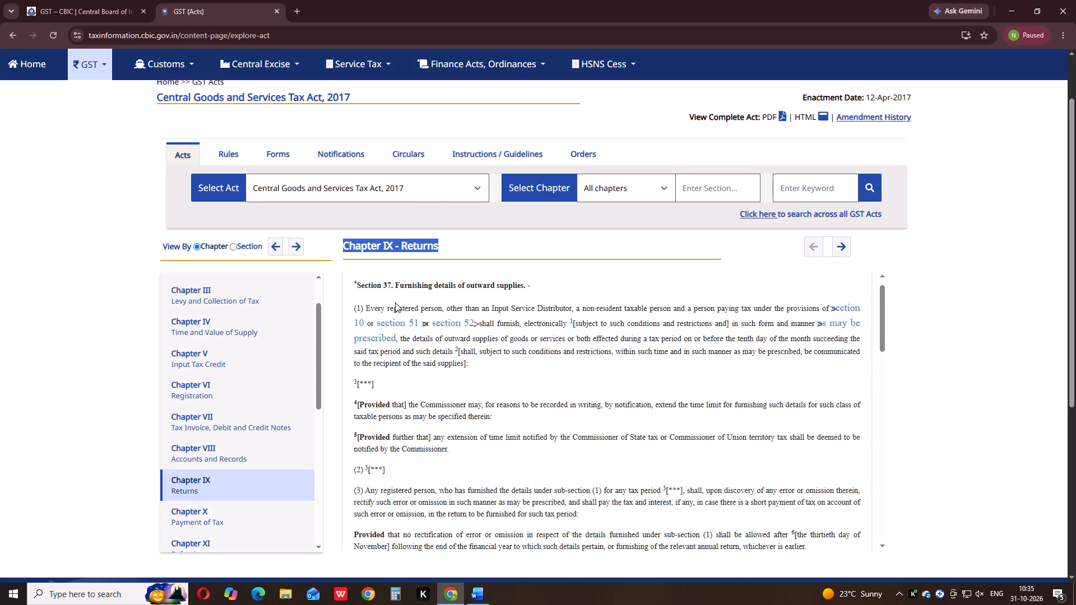
drag(357, 283, 488, 353)
scroll(475, 344, down, 6)
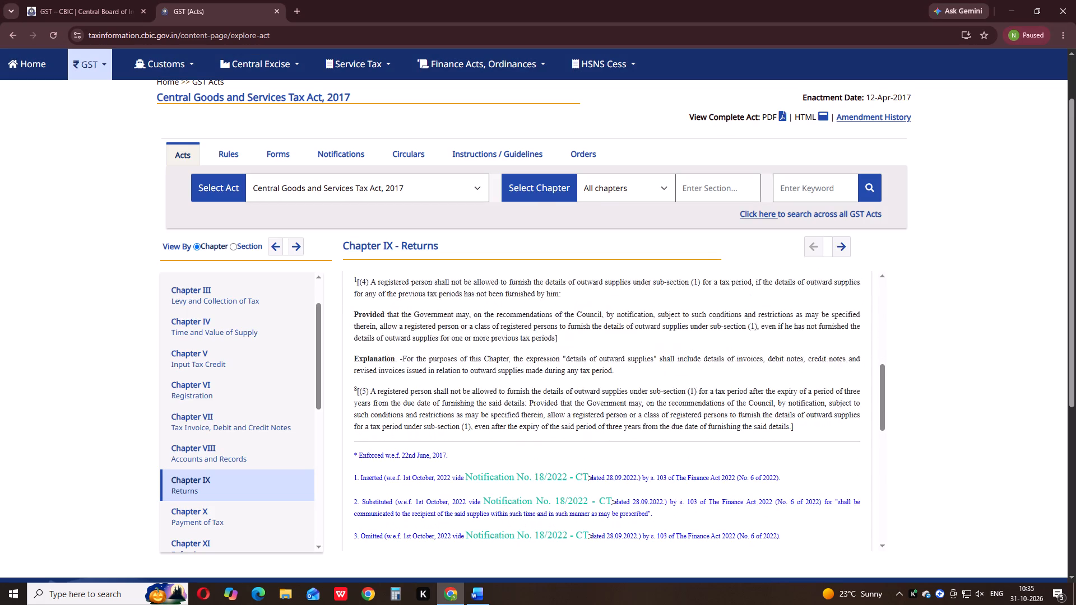
drag(488, 353, 800, 425)
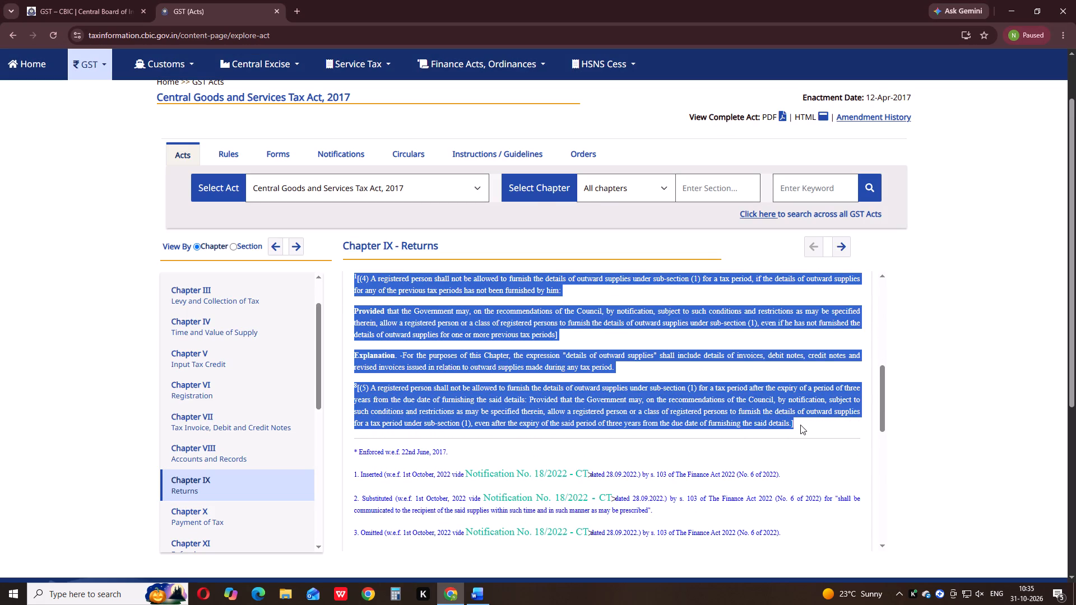
key(ctrl+c)
key(alt+Tab)
key(ctrl+v)
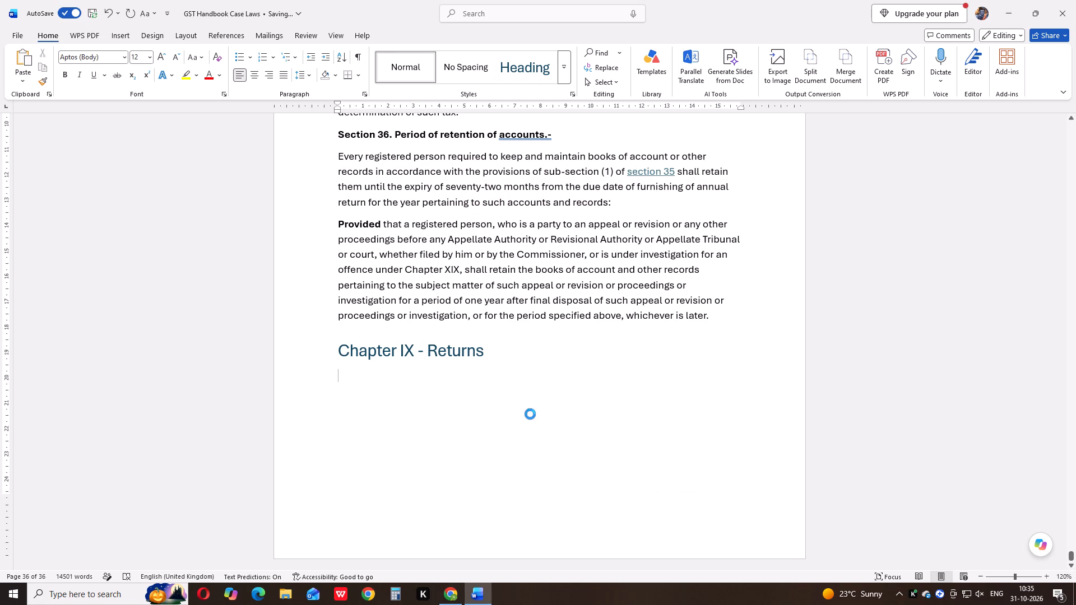
Delete the closing bracket at the end of Section 37's sub-section (5).
click(465, 524)
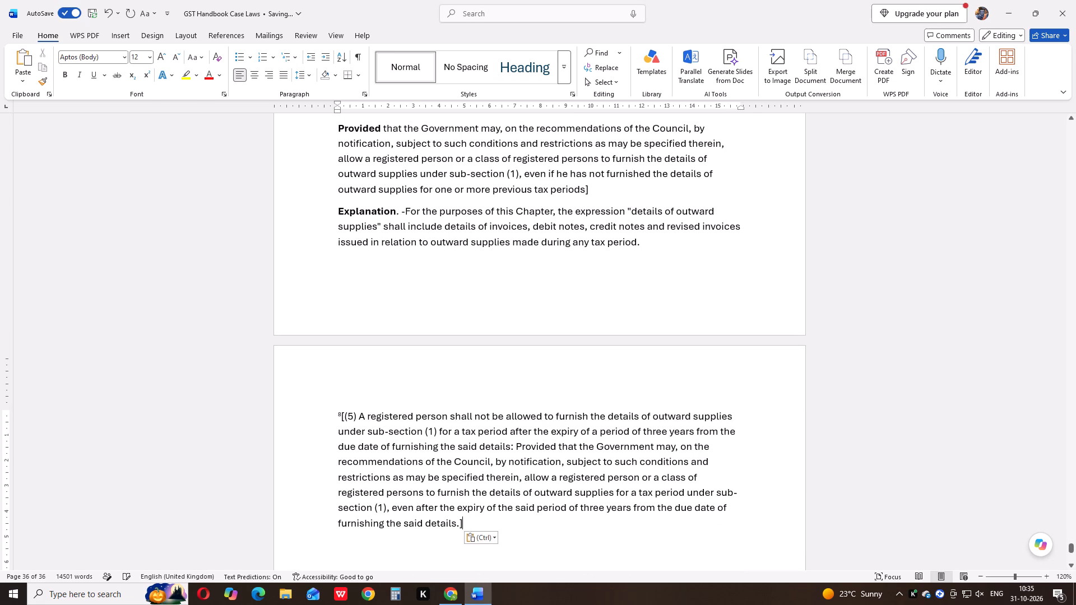
key(BackSpace)
Delete the omitted sub-section (2) line from Section 37 and renumber sub-section (3) as (2).
scroll(406, 375, up, 10)
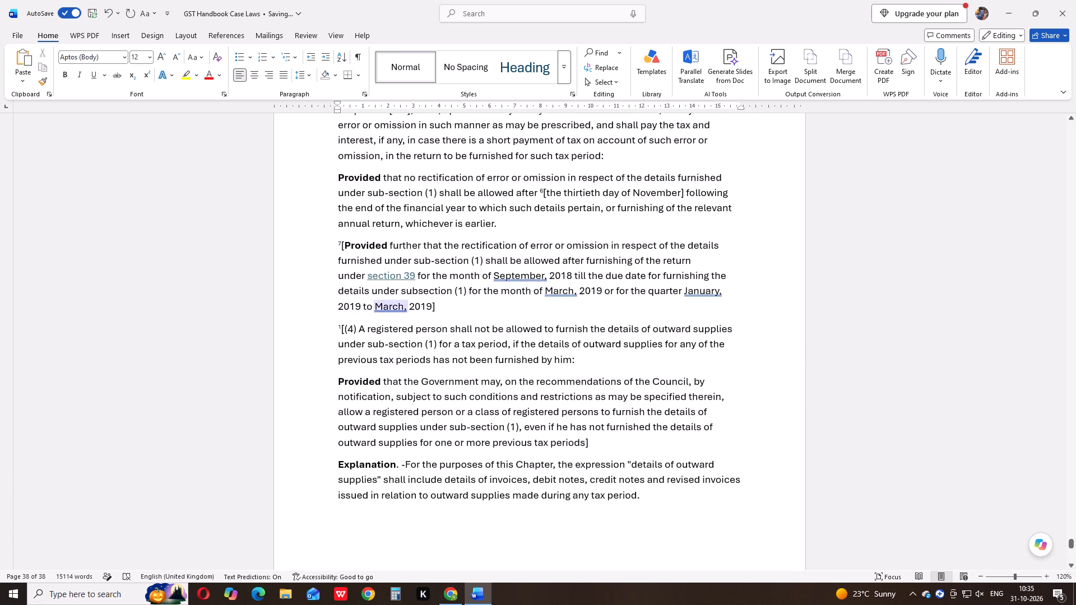
scroll(406, 375, up, 2)
scroll(368, 318, up, 4)
drag(388, 330, 327, 327)
key(BackSpace)
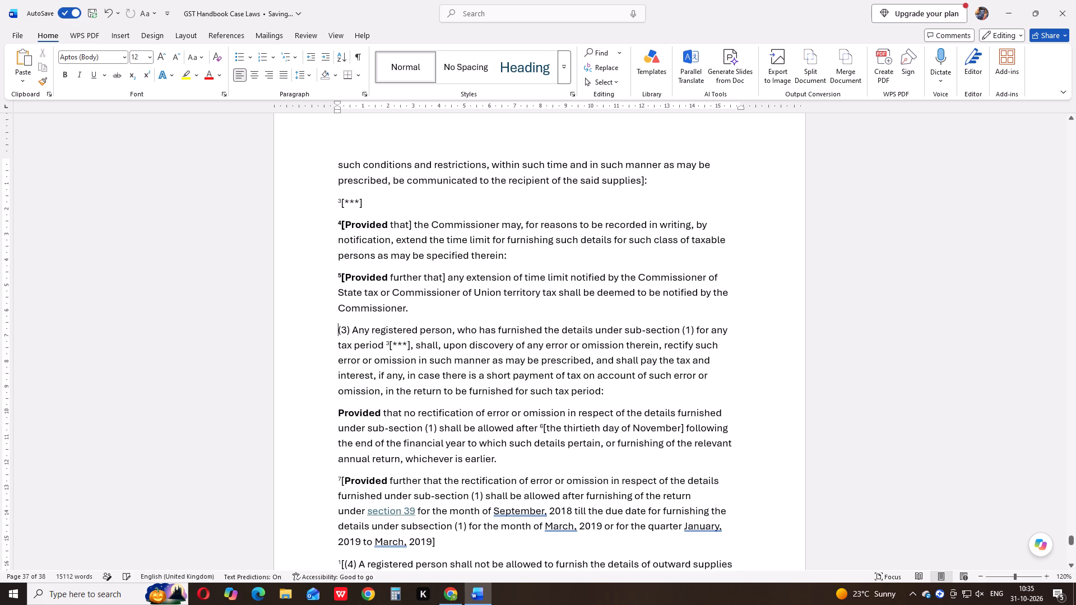
key(Right)
key(Right)
key(BackSpace)
key(2)
Delete the omitted "[***]" line with its footnote number above Section 37's first proviso.
scroll(373, 341, up, 2)
drag(383, 271, 383, 270)
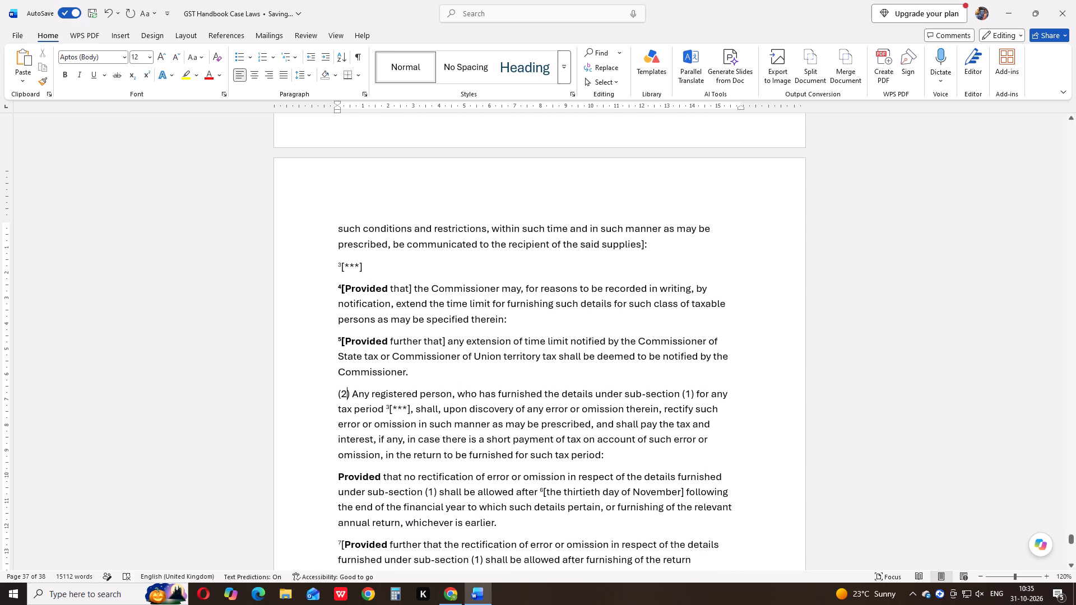
drag(383, 270, 326, 270)
key(BackSpace)
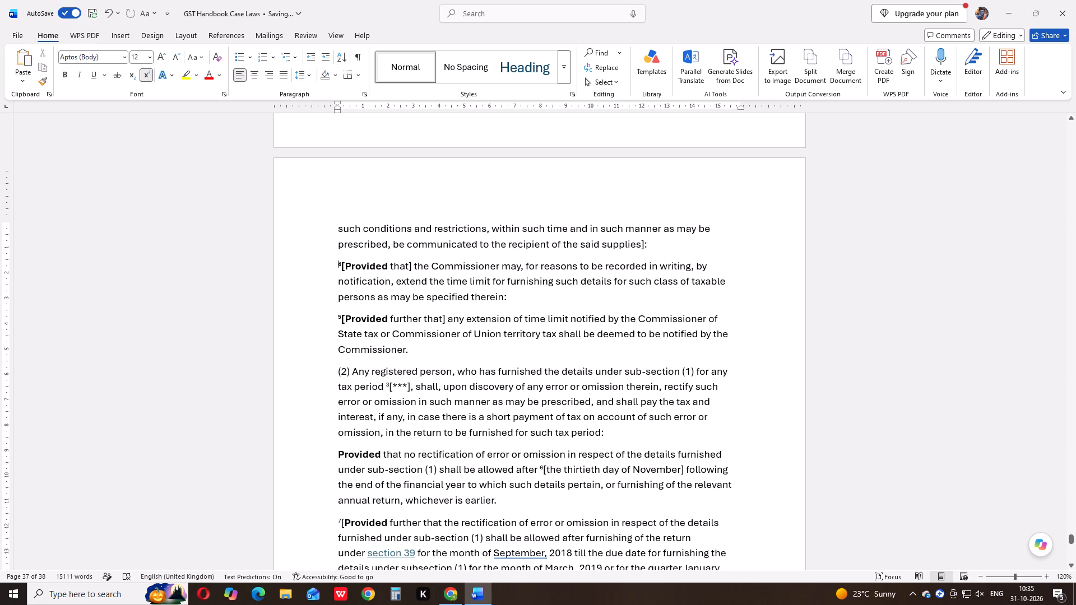
Remove the footnote number 4 and opening bracket before "Provided that" in Section 37's first proviso.
click(348, 264)
key(Left)
key(BackSpace)
key(BackSpace)
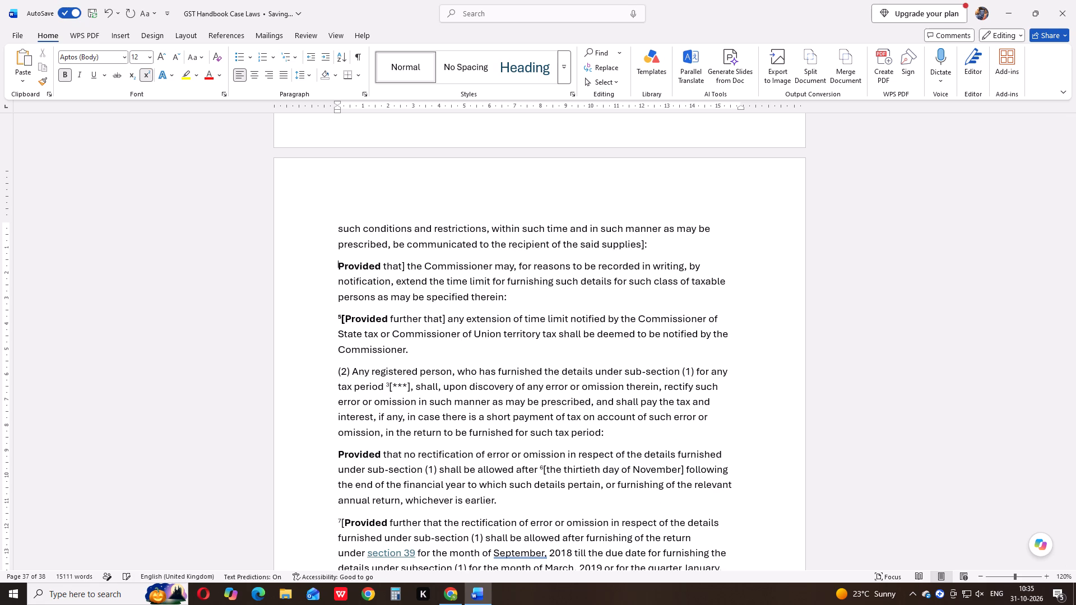
Remove footnote number 2 and the brackets enclosing "shall, subject to such conditions" through "said supplies" in Section 37(1).
click(643, 241)
key(BackSpace)
scroll(537, 259, up, 4)
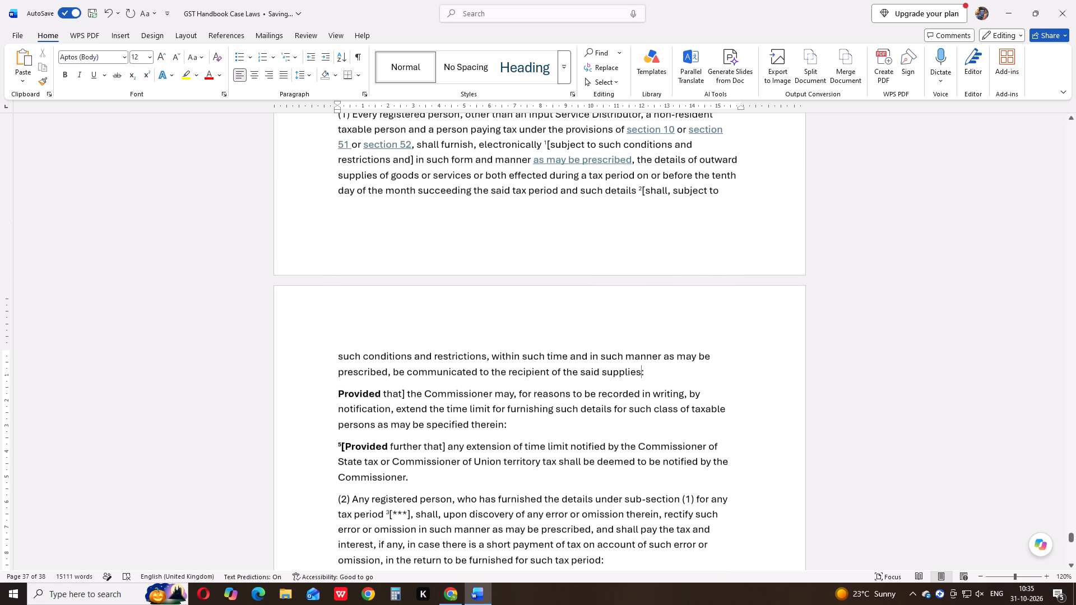
scroll(498, 263, up, 2)
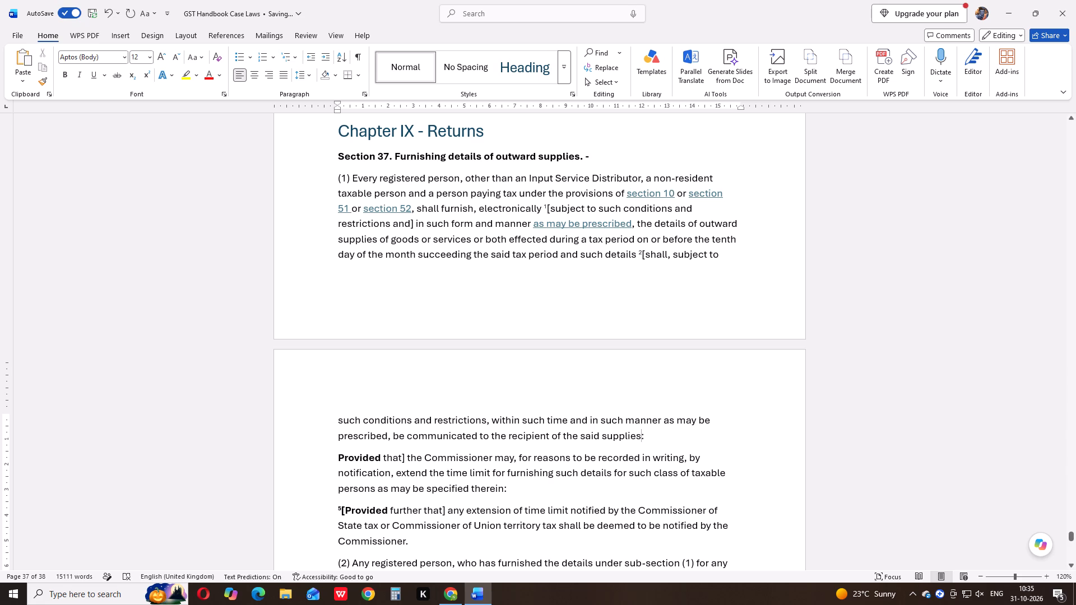
click(646, 253)
key(BackSpace)
key(BackSpace)
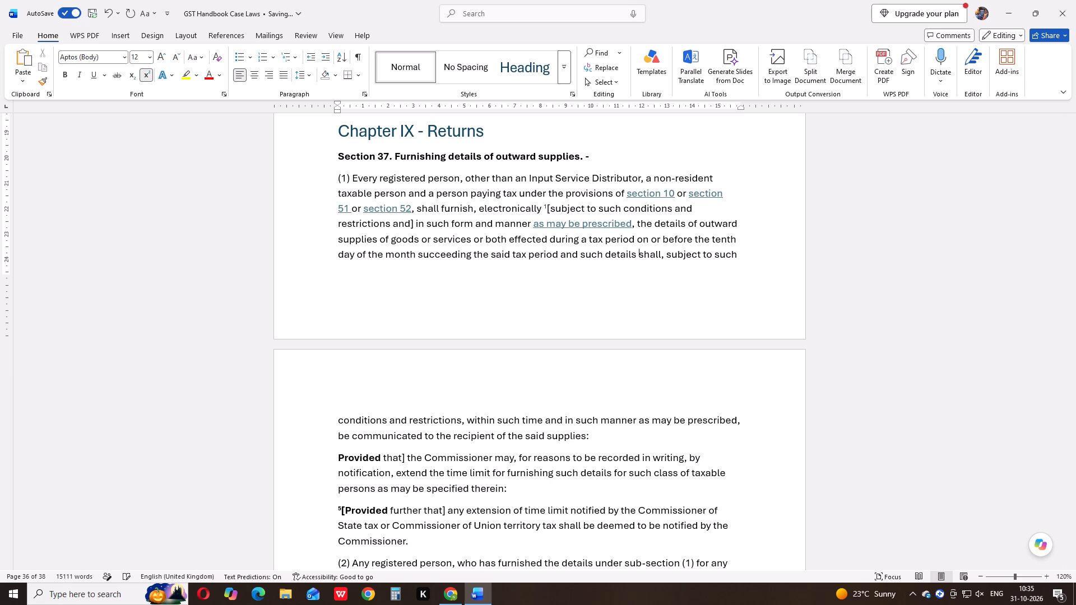
Remove footnote number 1 and the brackets around "subject to such conditions and restrictions and" in Section 37(1).
click(549, 206)
key(BackSpace)
key(BackSpace)
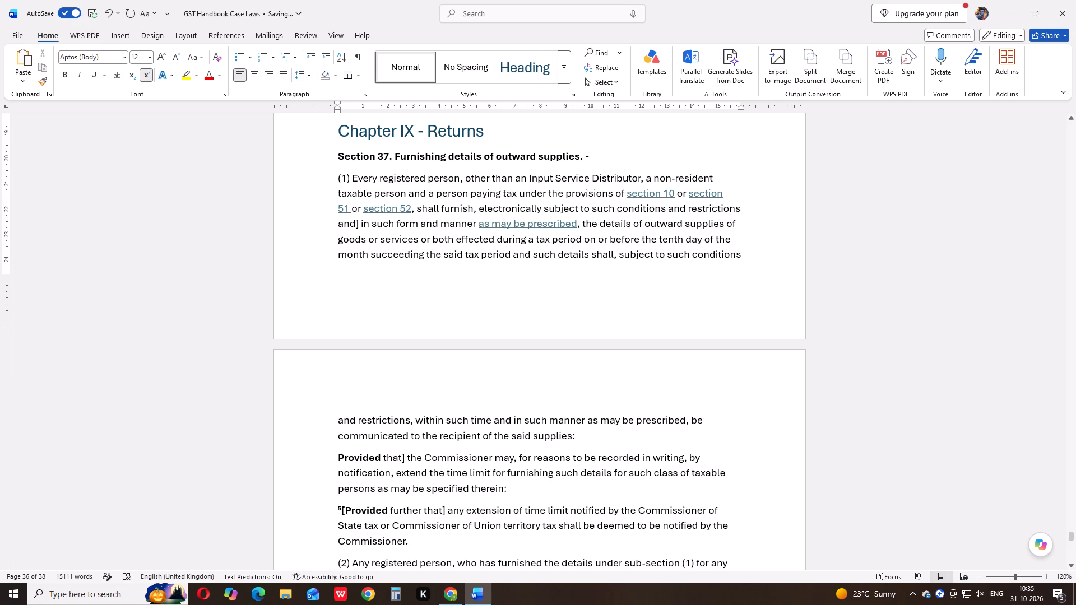
click(353, 222)
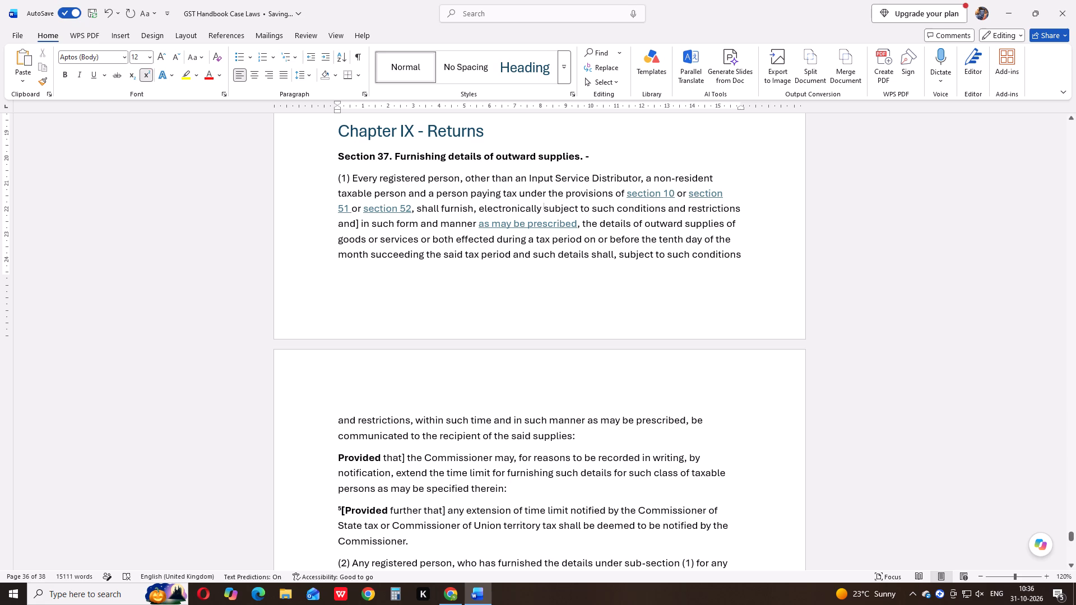
click(358, 222)
key(BackSpace)
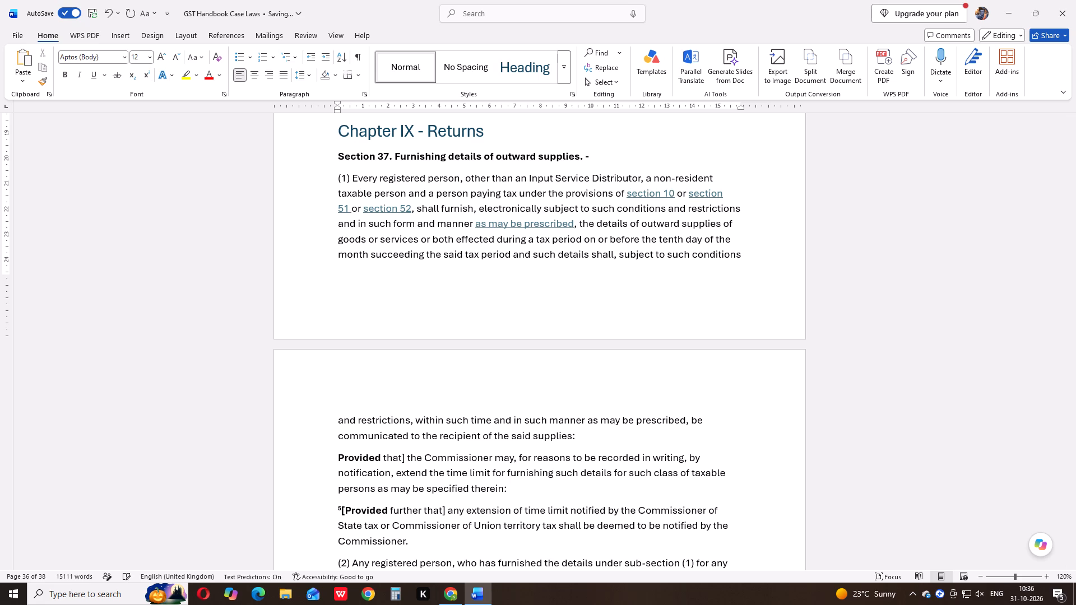
Remove the closing bracket after "Provided that" in Section 37's first proviso, keeping a single space before "the Commissioner".
click(489, 267)
scroll(540, 267, down, 4)
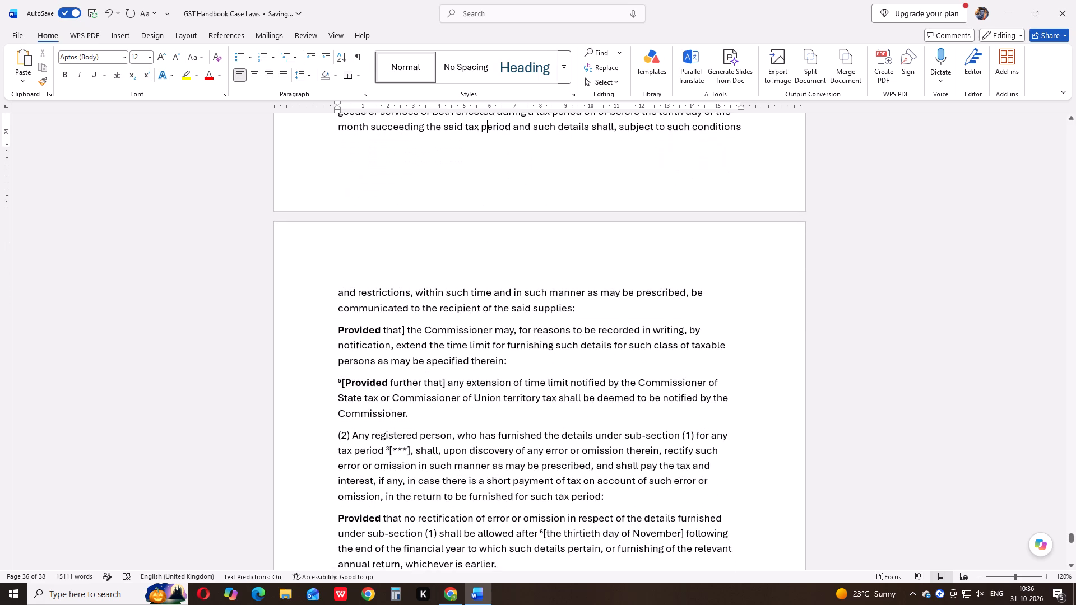
scroll(540, 267, up, 5)
scroll(540, 267, down, 6)
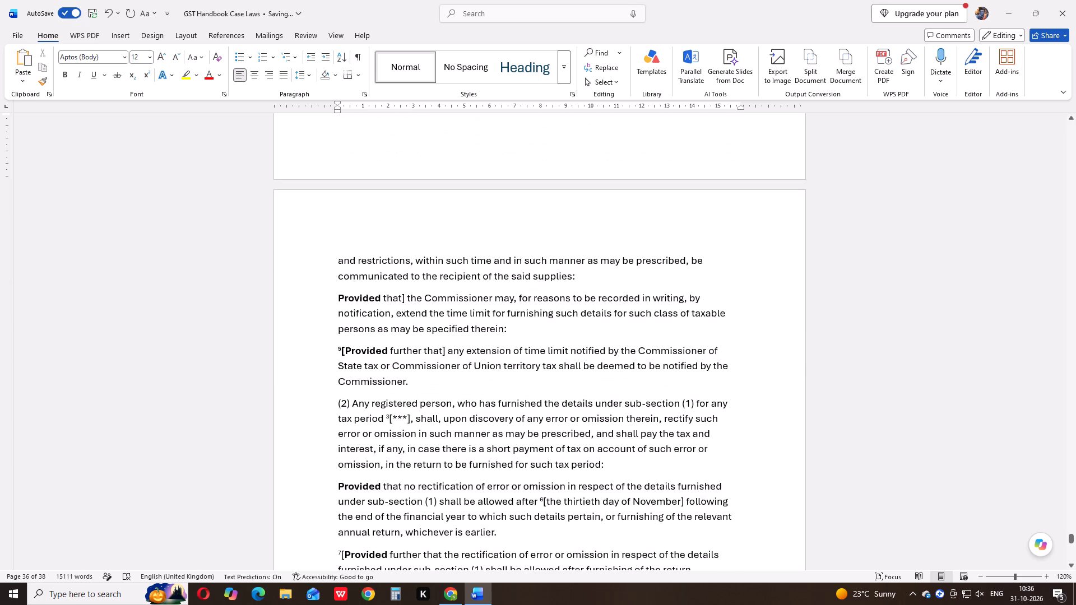
scroll(540, 267, down, 2)
click(407, 233)
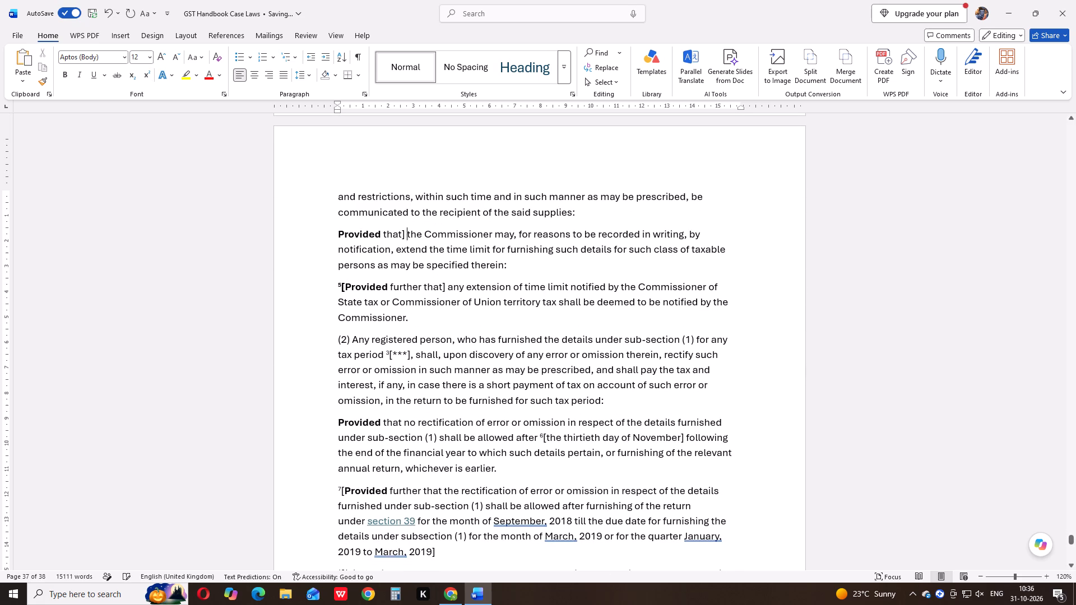
key(BackSpace)
key(BackSpace)
key(space)
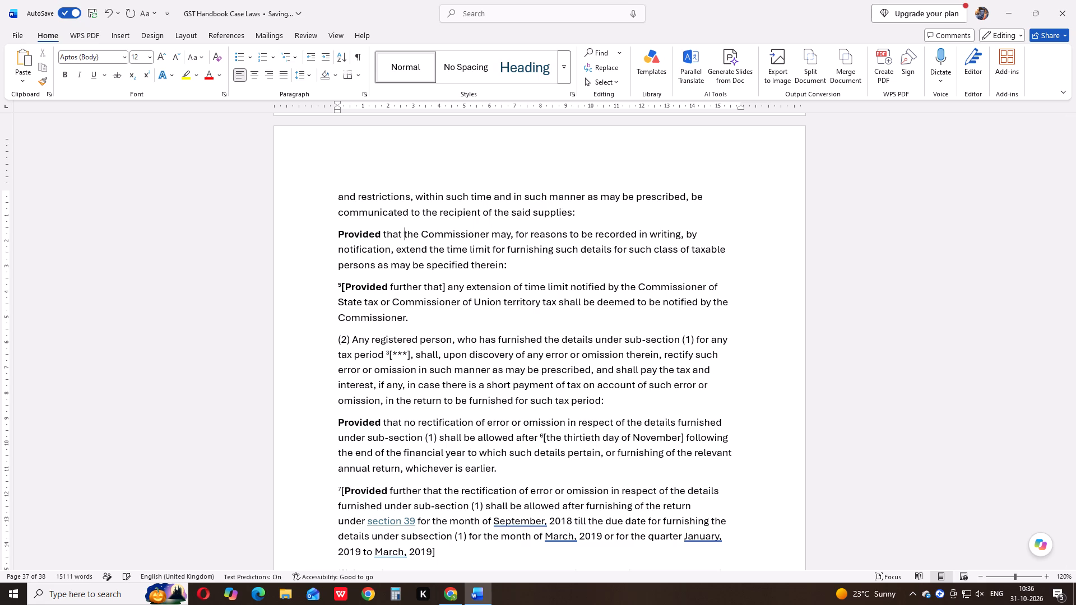
Remove footnote number 3 and the bracketed asterisks after "tax period" in Section 37(2), leaving the comma directly after "period".
scroll(495, 304, down, 2)
click(411, 292)
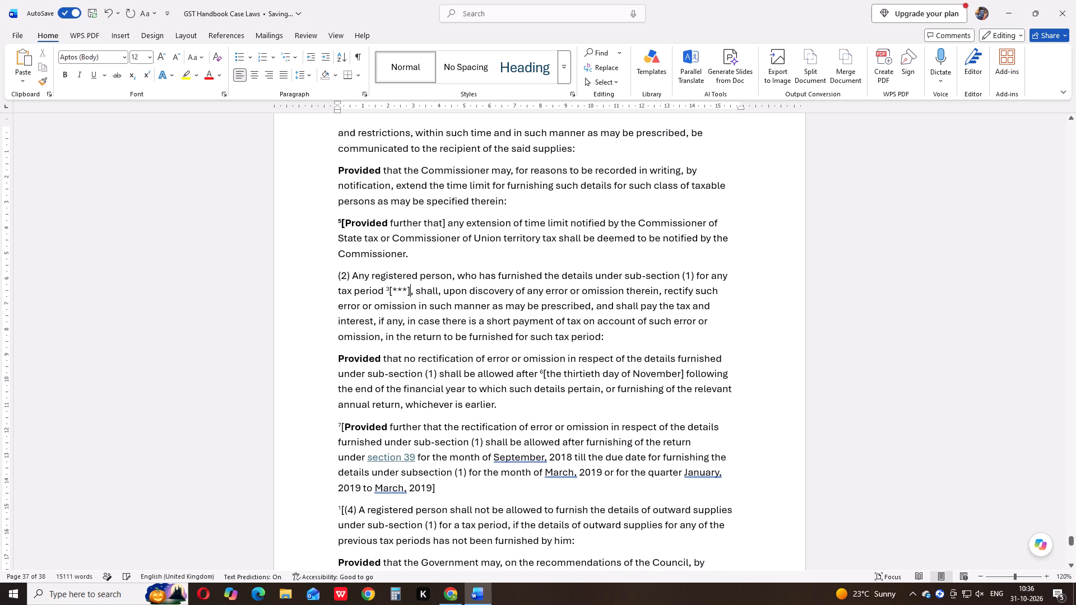
key(BackSpace)
key(BackSpace)
key(BackSpace)
key(BackSpace)
key(BackSpace)
key(BackSpace)
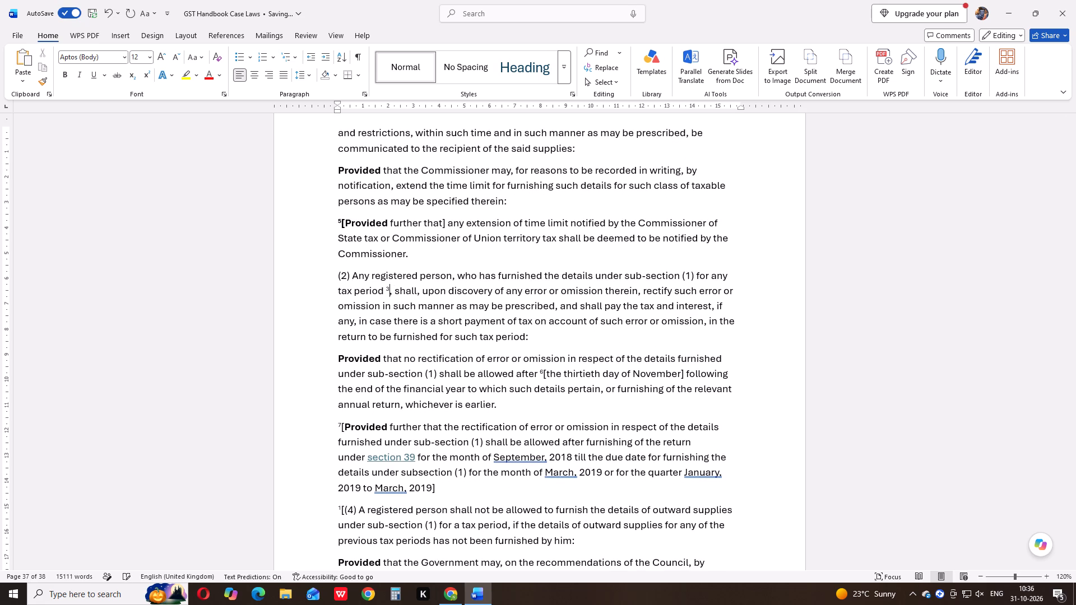
key(BackSpace)
click(479, 318)
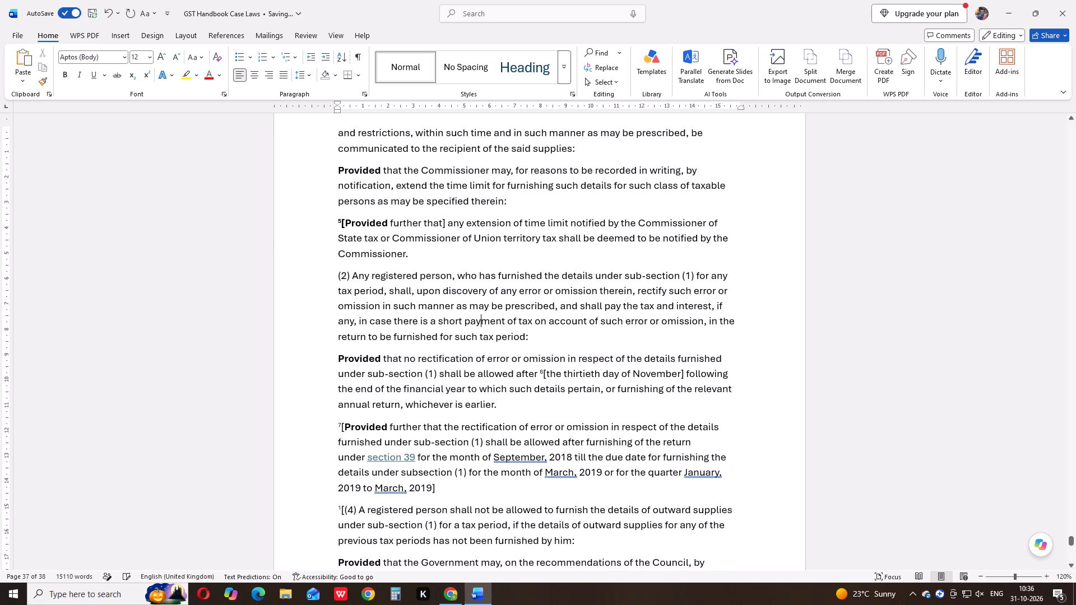
Remove footnote number 5 and the opening bracket before "Provided further that" in the second proviso to Section 37(1).
click(349, 223)
key(Left)
key(BackSpace)
key(BackSpace)
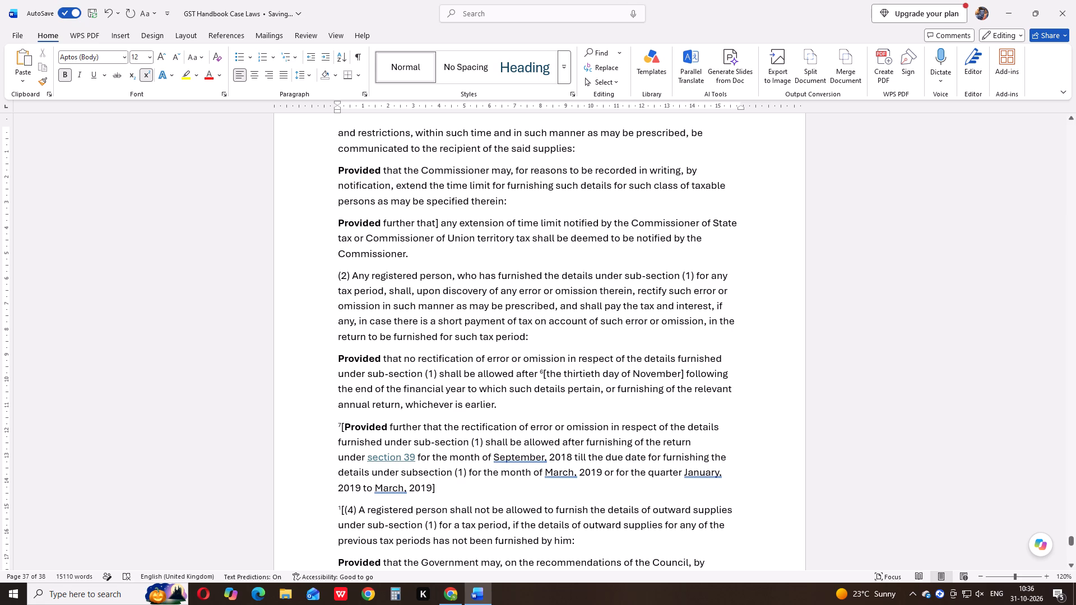
Remove footnote number 7 and the opening bracket before "Provided further" in the second proviso to Section 37(2).
scroll(463, 301, down, 2)
click(344, 361)
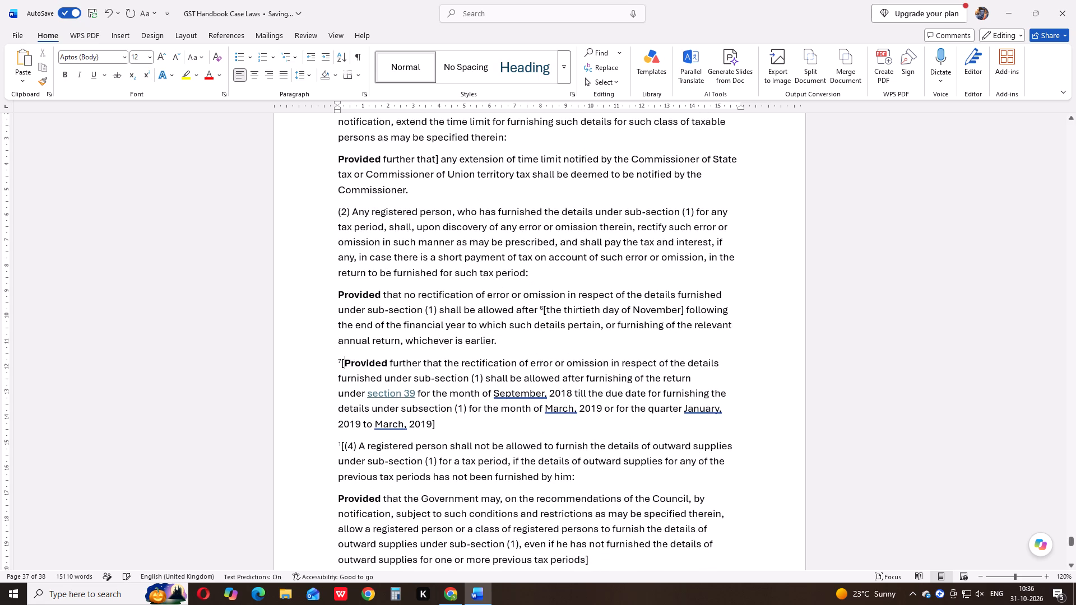
key(BackSpace)
key(BackSpace)
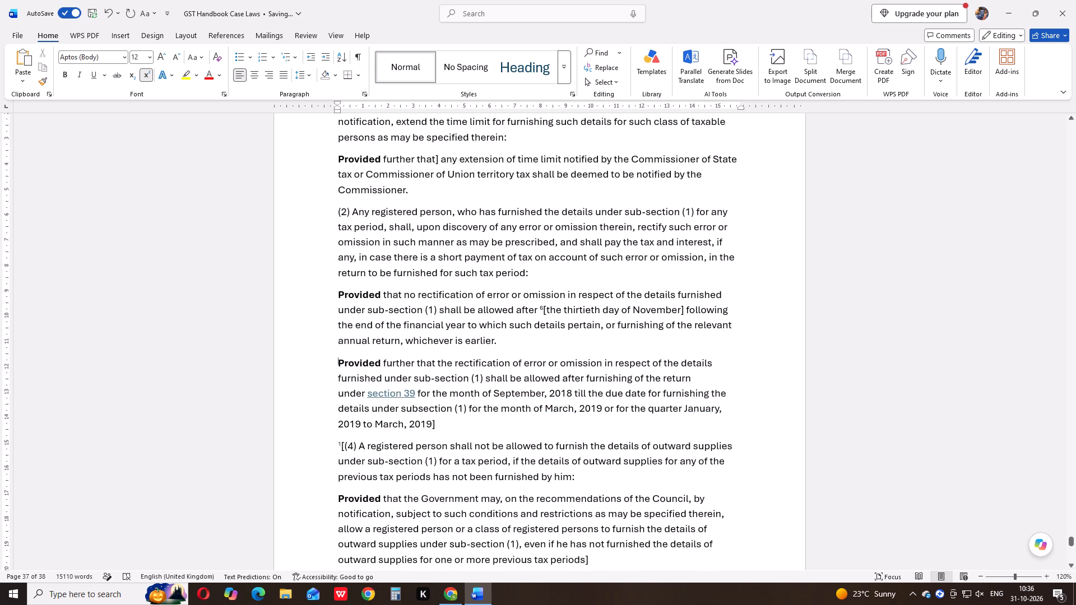
Remove footnote number 6 and the brackets around "the thirtieth day of November" in Section 37(2)'s first proviso.
click(545, 313)
key(BackSpace)
key(BackSpace)
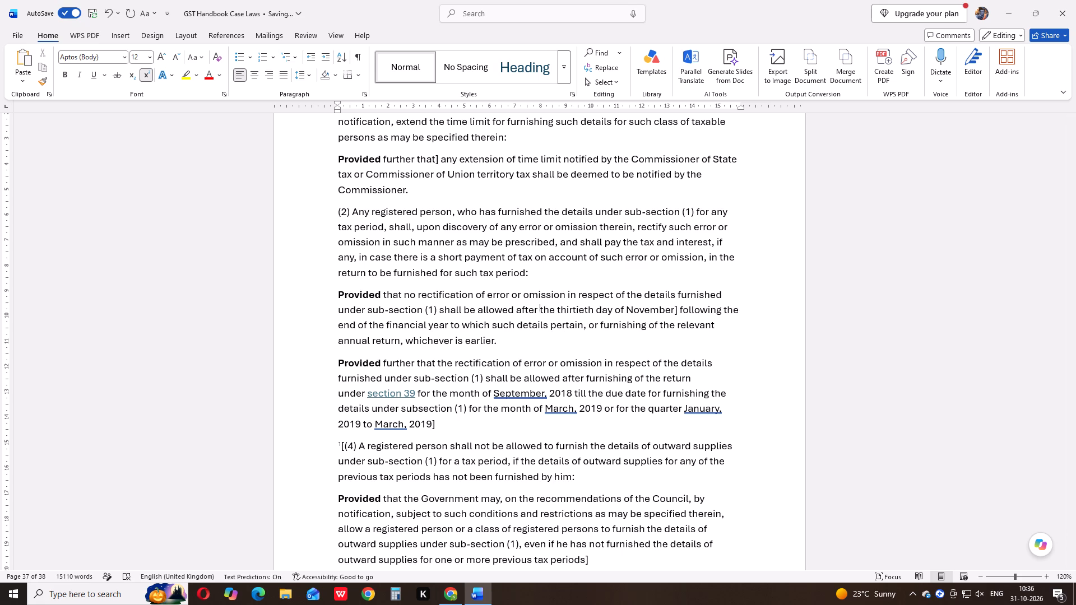
click(676, 314)
key(BackSpace)
Remove the closing bracket after "2019 to March, 2019" at the end of Section 37(2)'s second proviso.
scroll(534, 297, down, 2)
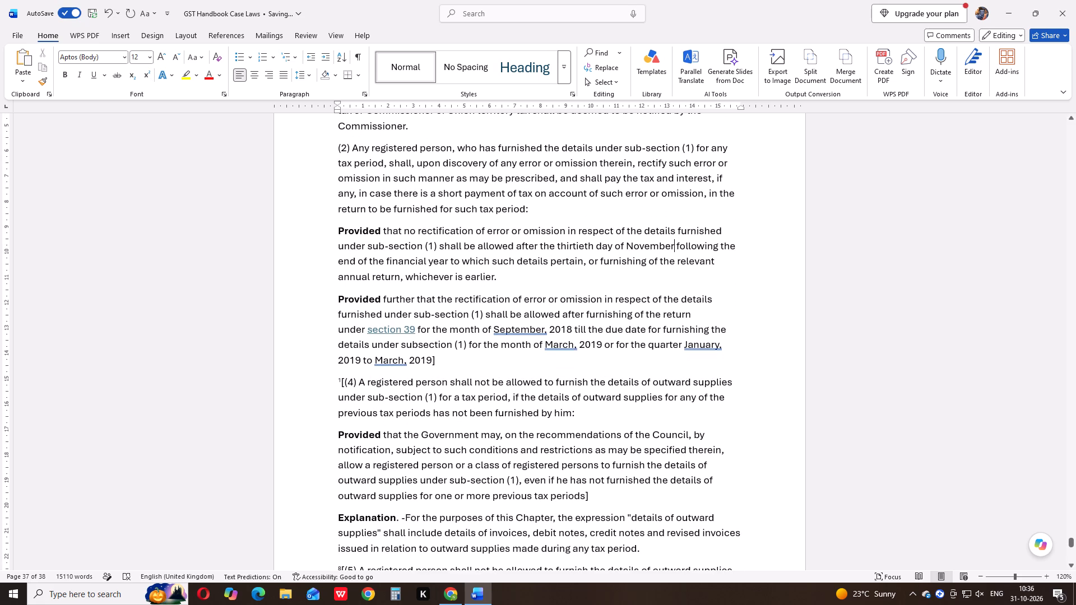
click(443, 364)
key(BackSpace)
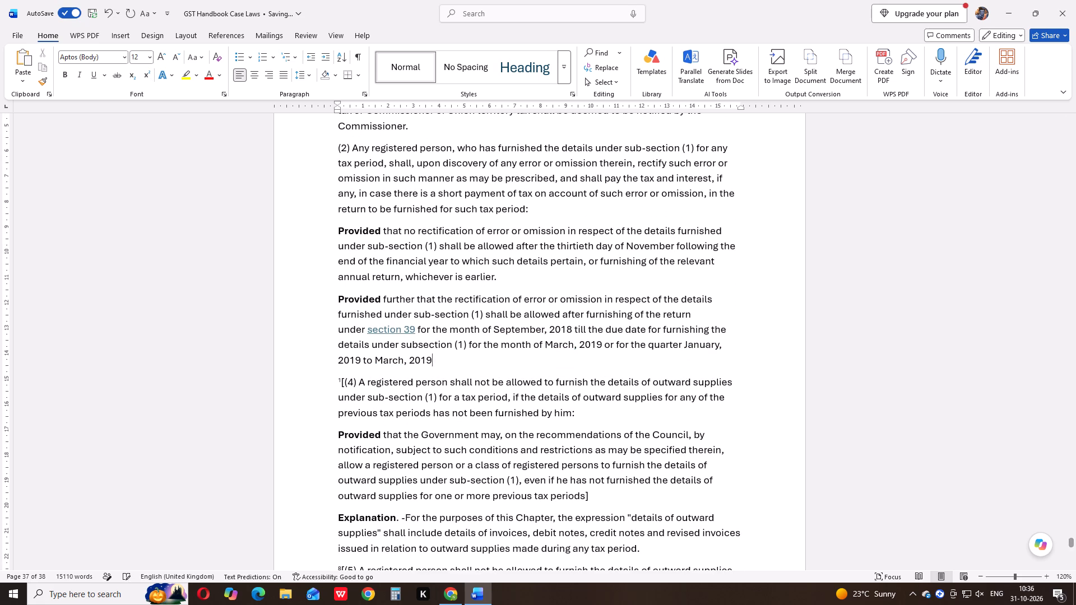
Remove footnote number 1 and the brackets enclosing Section 37(4) and its proviso, ending the proviso with a full stop after "tax periods".
scroll(465, 347, down, 2)
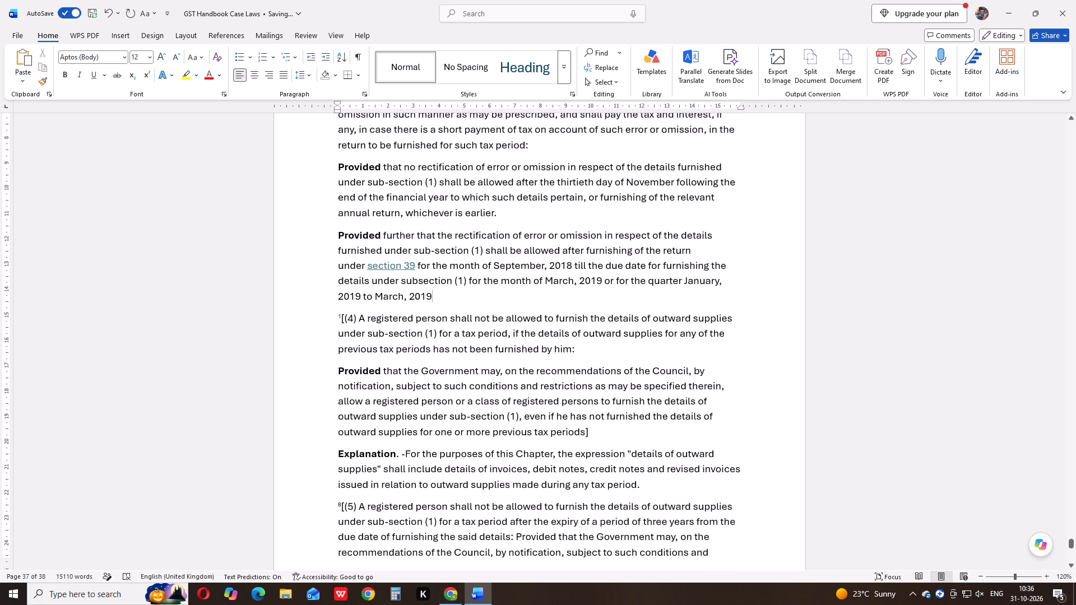
click(344, 319)
key(BackSpace)
key(BackSpace)
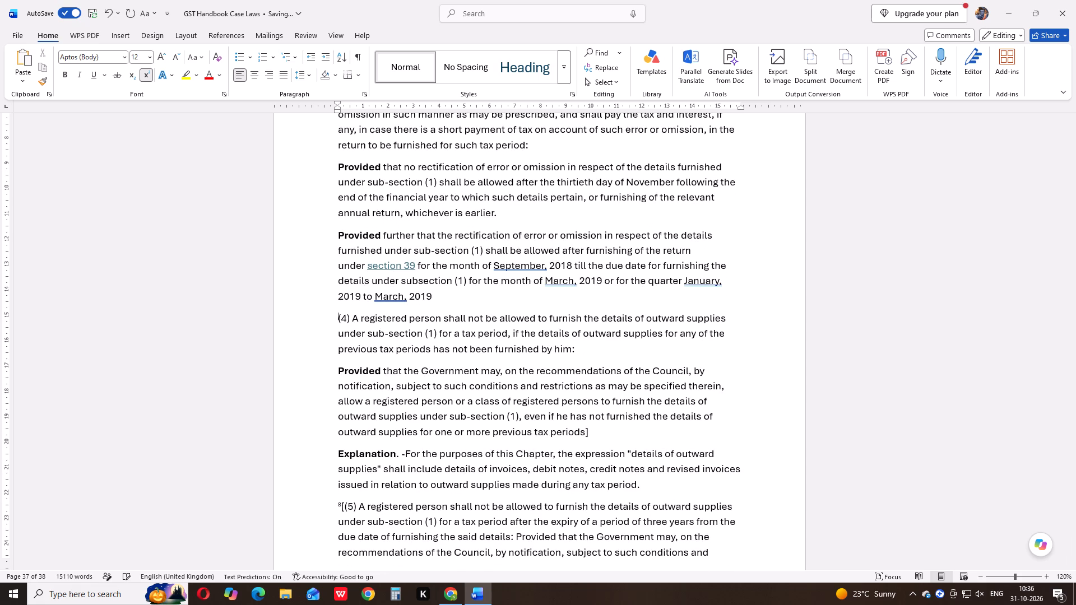
scroll(421, 350, down, 1)
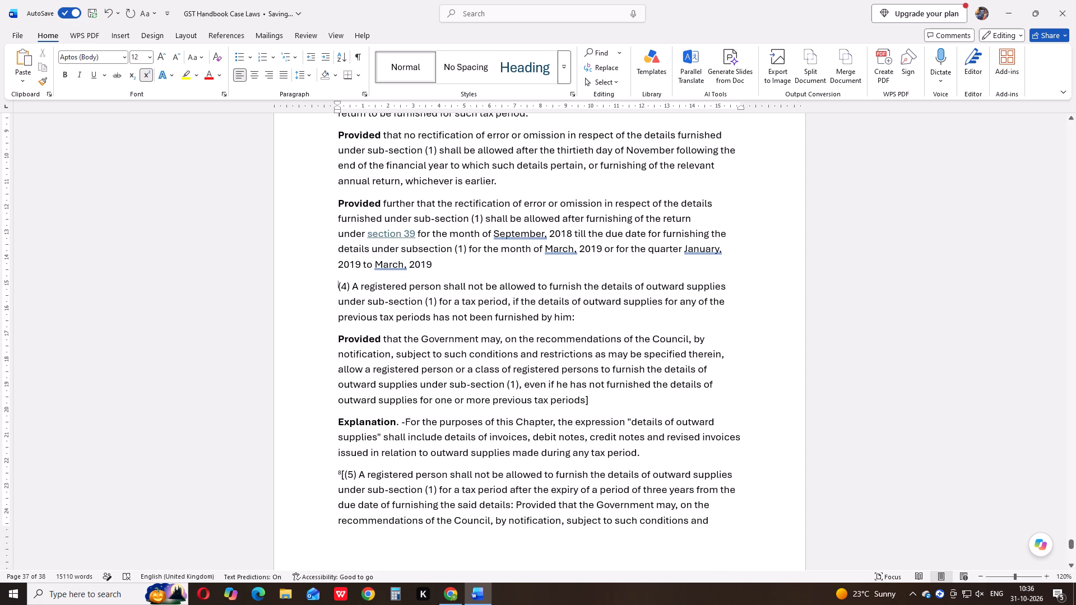
click(594, 398)
key(BackSpace)
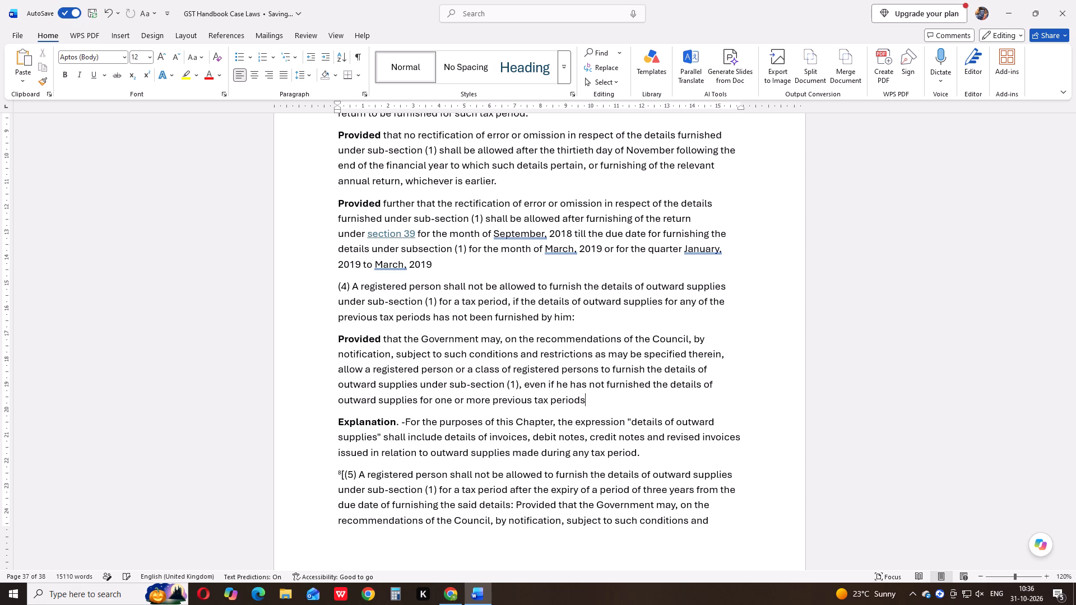
key(period)
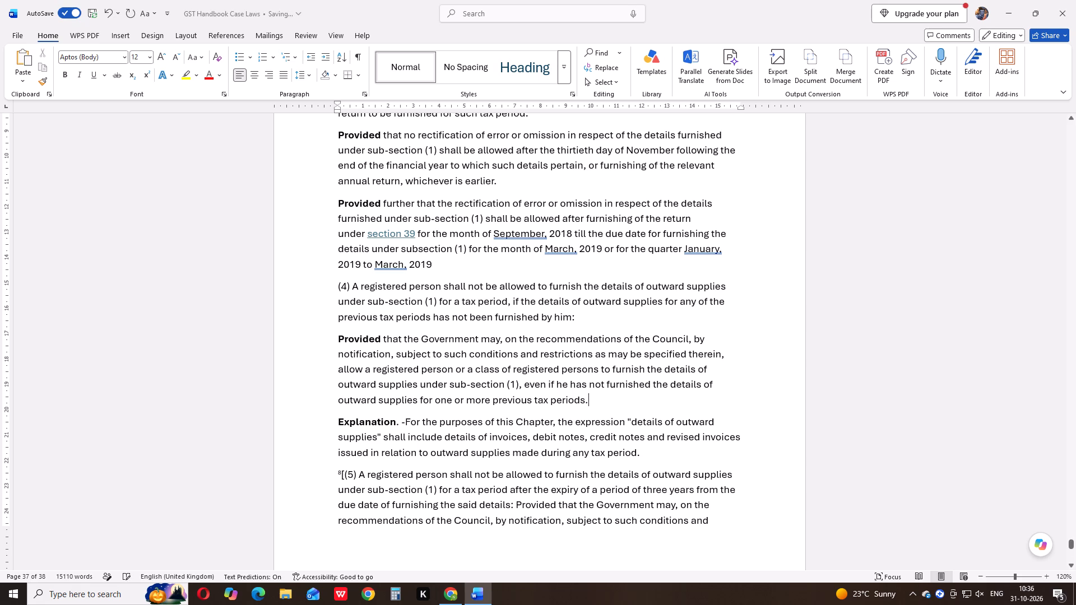
Remove footnote number 8 and the opening bracket before sub-section (5) of Section 37.
scroll(505, 389, down, 2)
click(345, 408)
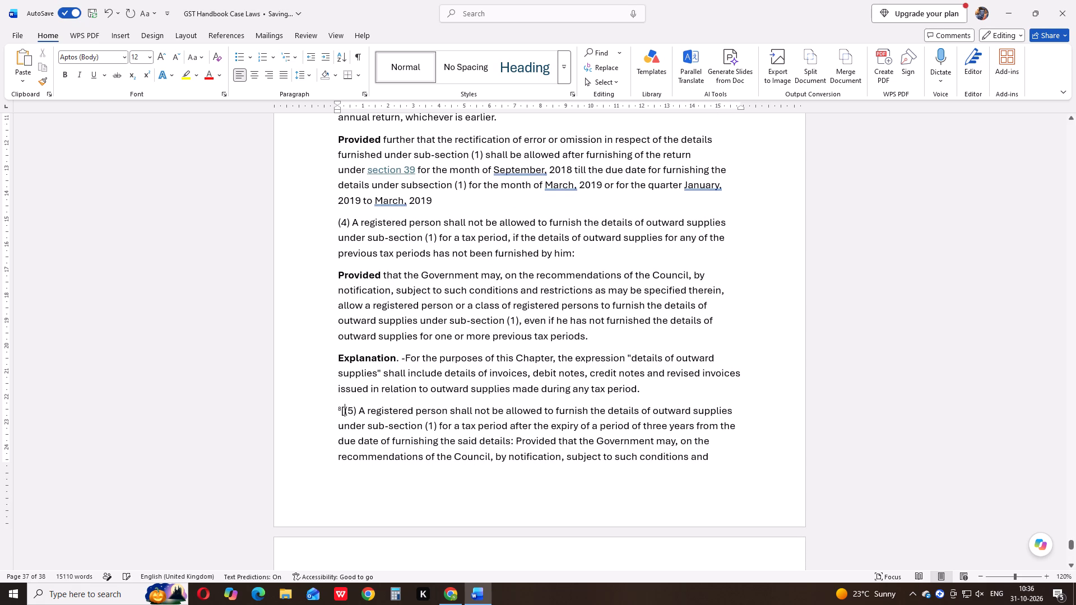
key(BackSpace)
key(BackSpace)
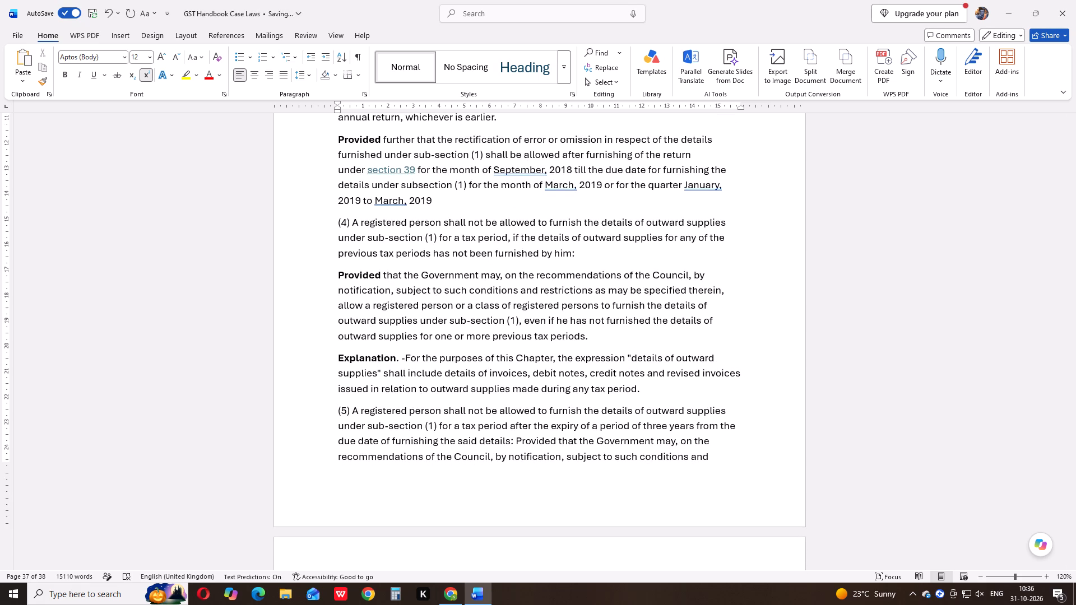
Add a new paragraph after "furnishing the said details." at the end of Section 37.
scroll(489, 395, down, 8)
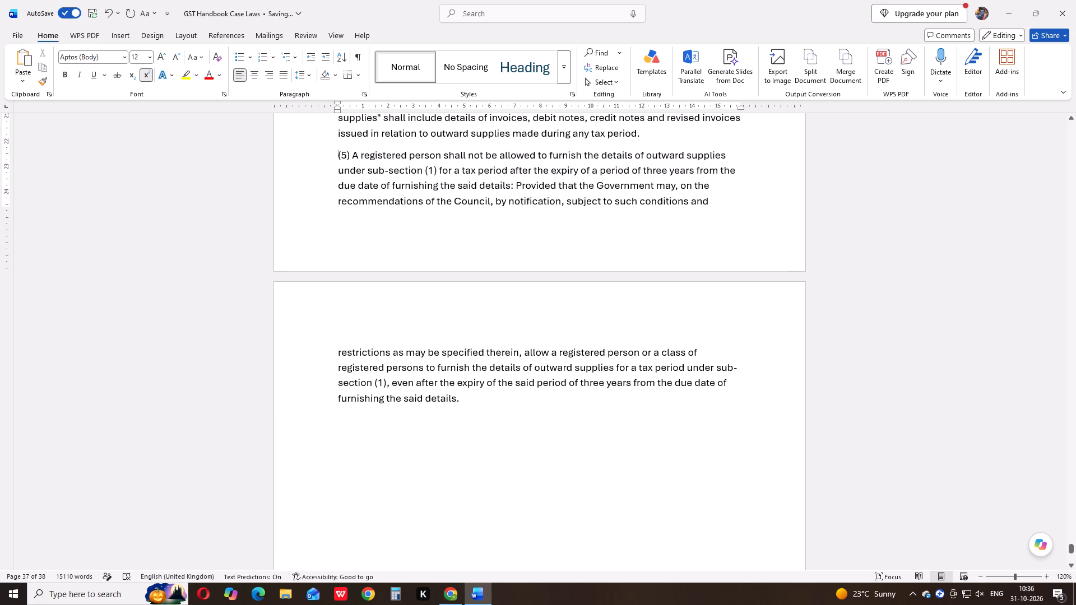
click(489, 409)
key(Return)
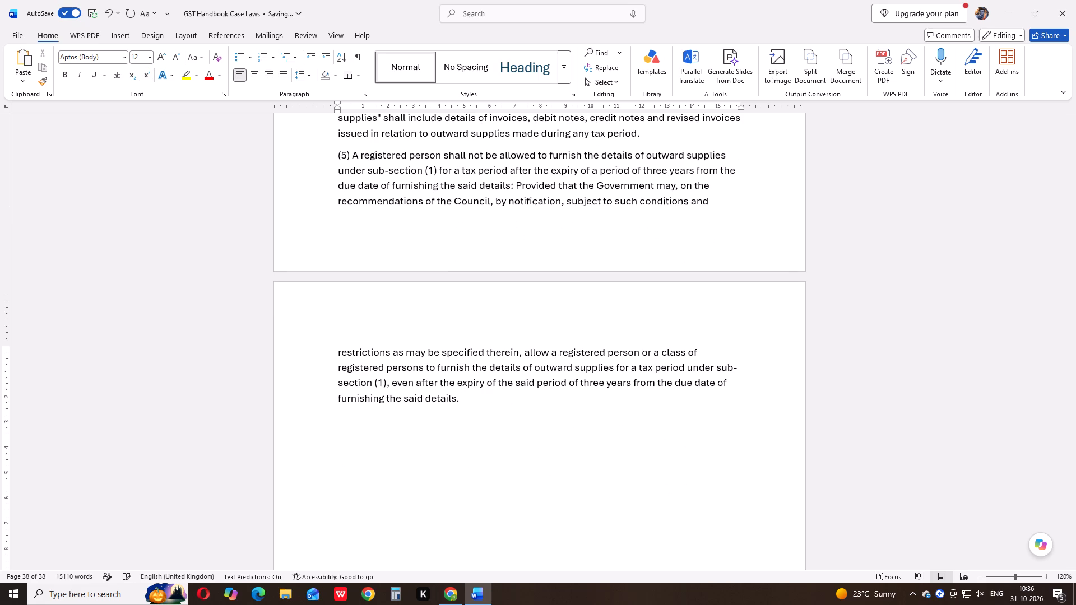
Copy Section 38 from its heading through clause (c) on the CBIC portal in Chrome and paste it below Section 37 in the Word document.
key(alt+Tab)
scroll(467, 288, down, 3)
scroll(447, 341, down, 4)
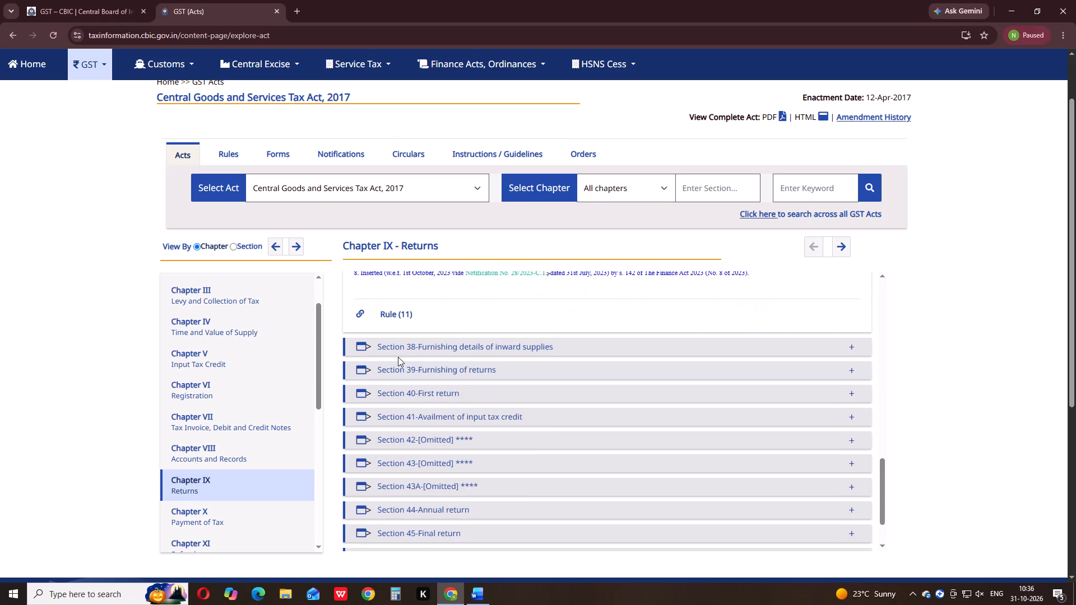
click(399, 350)
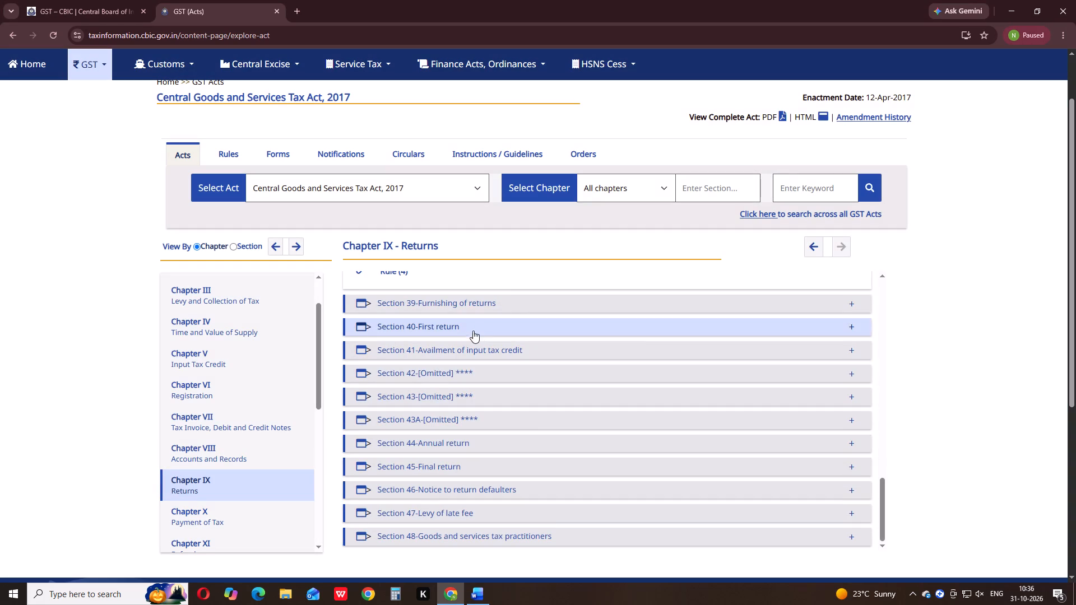
scroll(515, 325, up, 16)
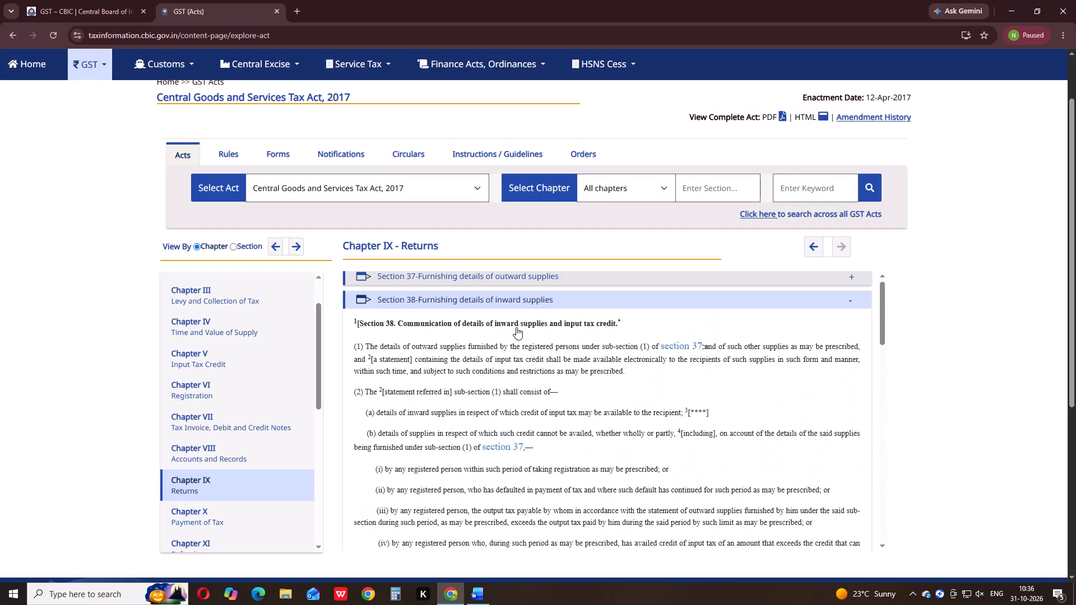
scroll(516, 327, up, 2)
drag(359, 329, 388, 337)
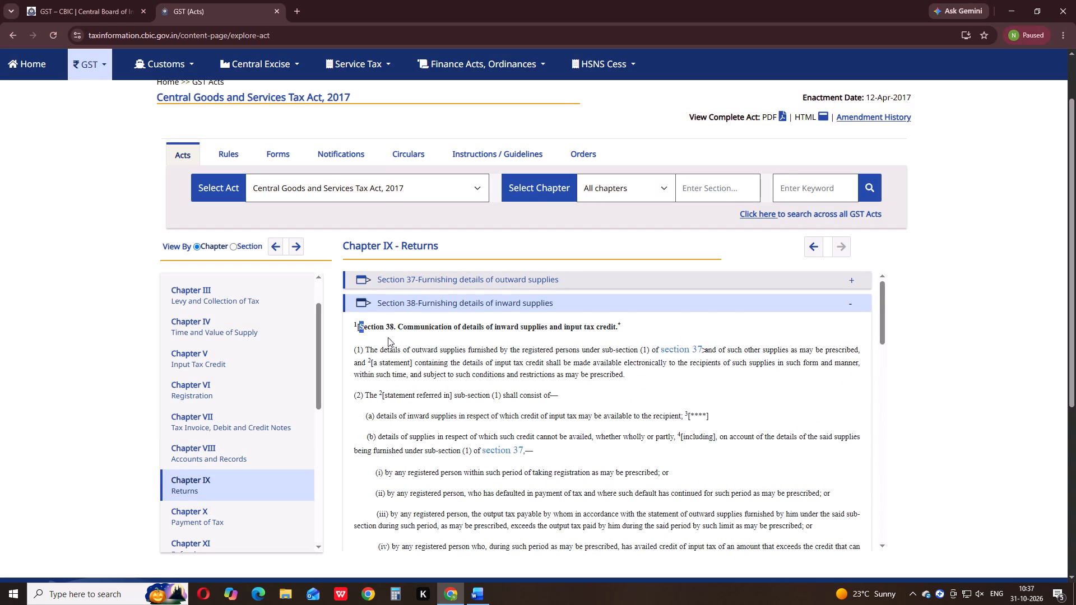
drag(388, 337, 484, 353)
scroll(492, 374, down, 5)
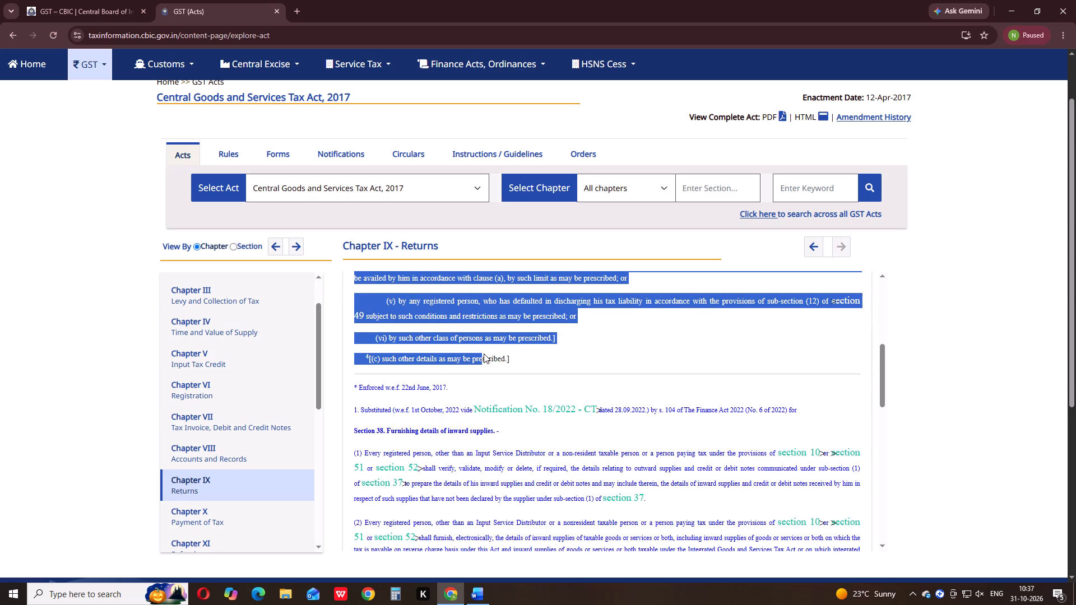
drag(484, 353, 521, 350)
key(ctrl+c)
key(alt+Tab)
key(ctrl+v)
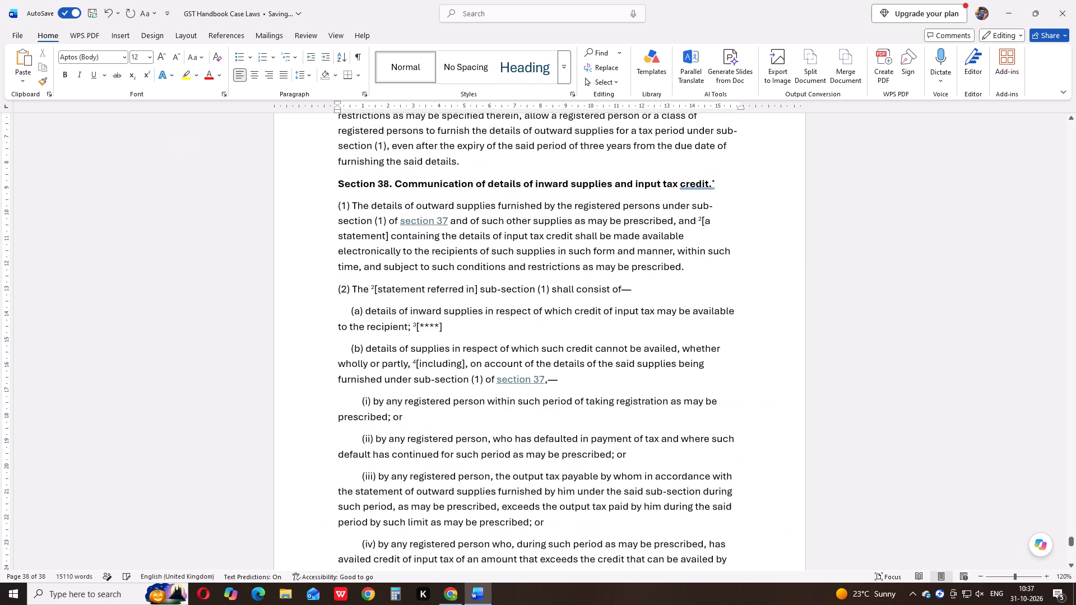
Remove footnote number 2 and the opening bracket before "statement referred in" in Section 38(2).
scroll(553, 380, up, 11)
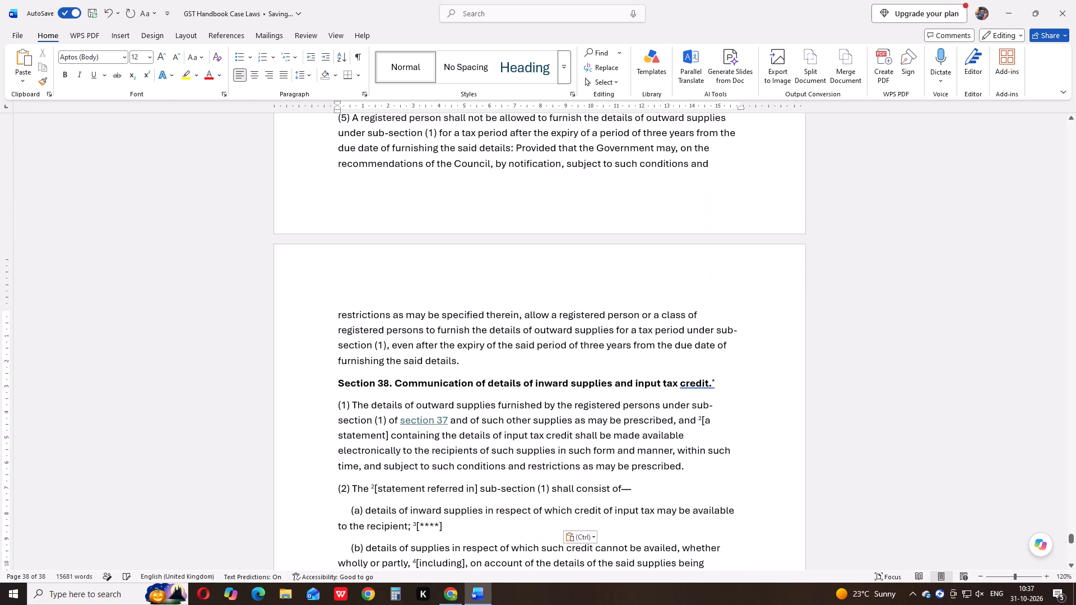
scroll(499, 380, up, 5)
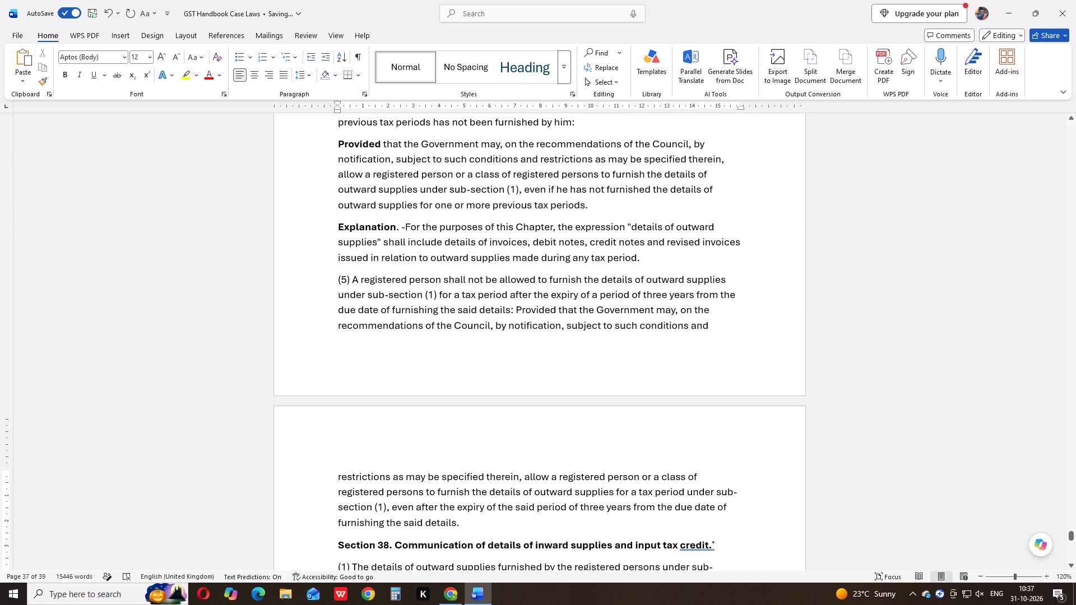
scroll(499, 380, down, 8)
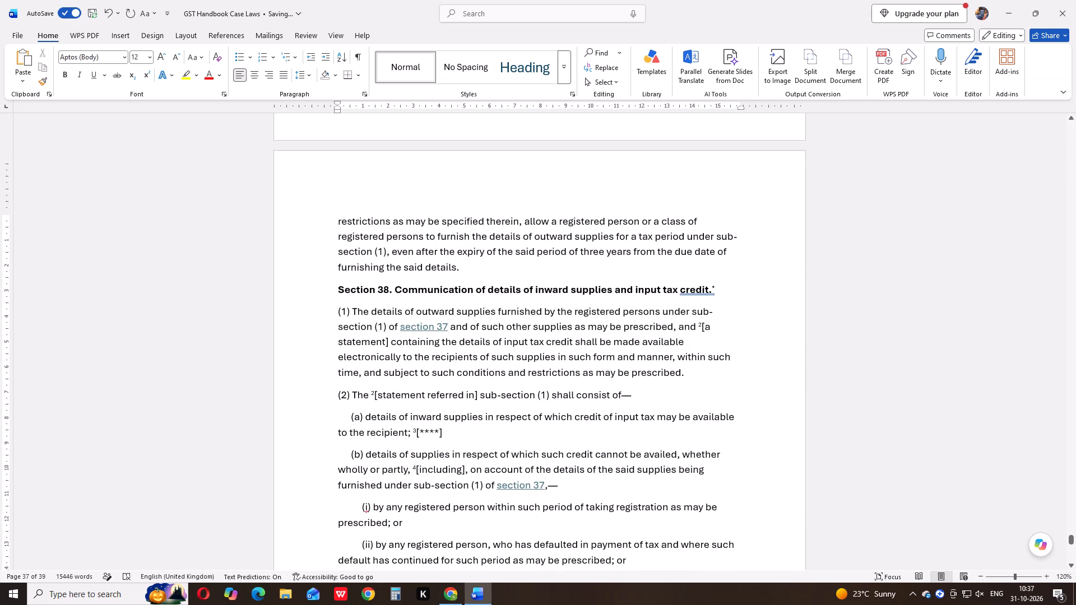
scroll(419, 404, up, 1)
scroll(418, 403, down, 2)
click(381, 364)
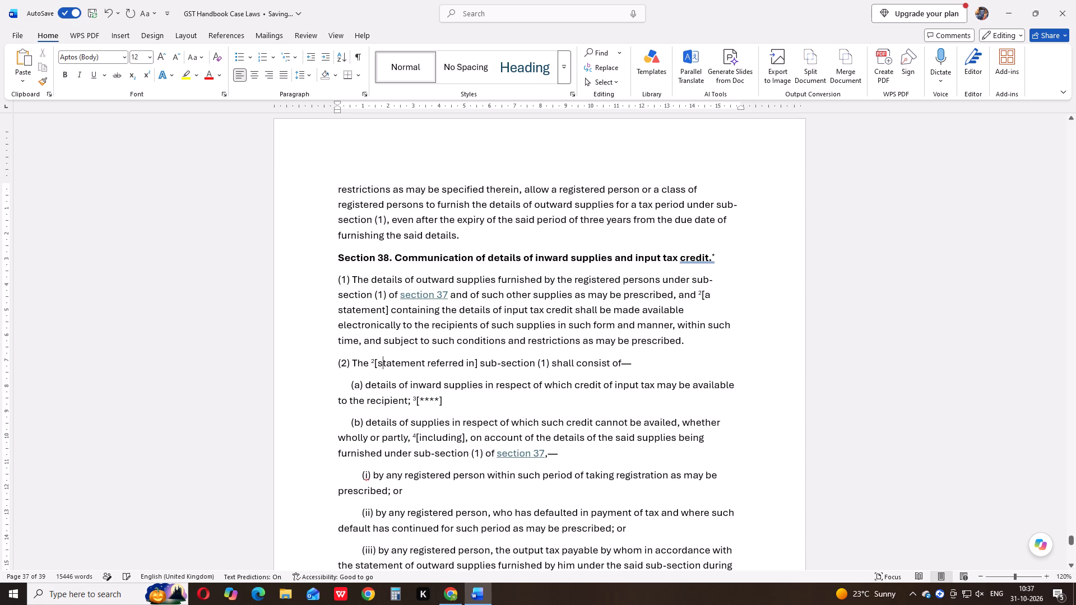
key(Left)
key(BackSpace)
key(BackSpace)
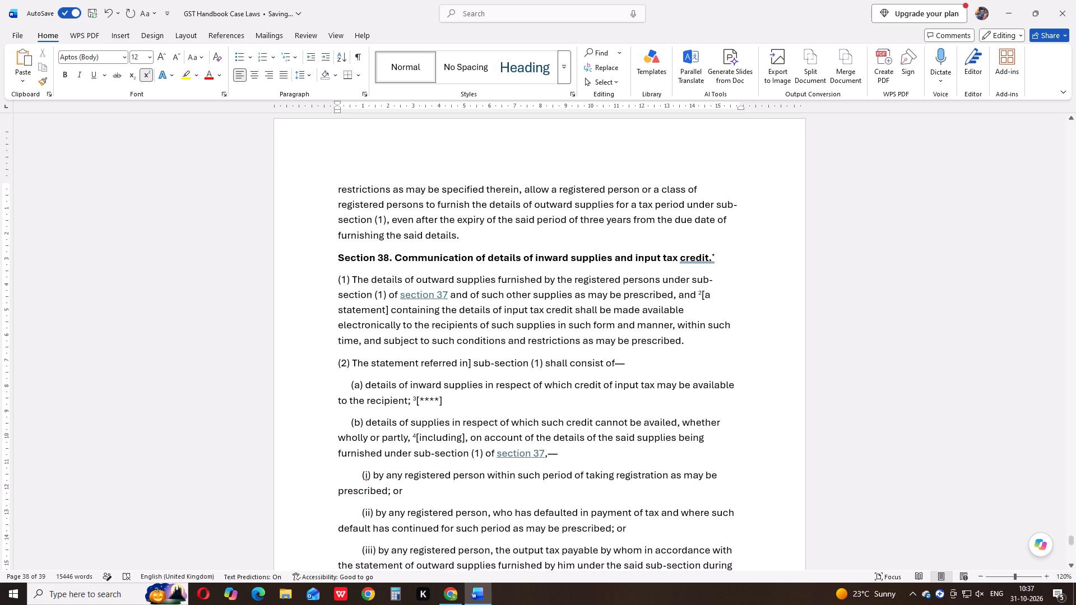
Remove footnote number 3 and the bracketed asterisks after "to the recipient;" in Section 38(2)(a).
click(440, 397)
key(BackSpace)
key(BackSpace)
key(BackSpace)
key(BackSpace)
key(BackSpace)
key(BackSpace)
key(BackSpace)
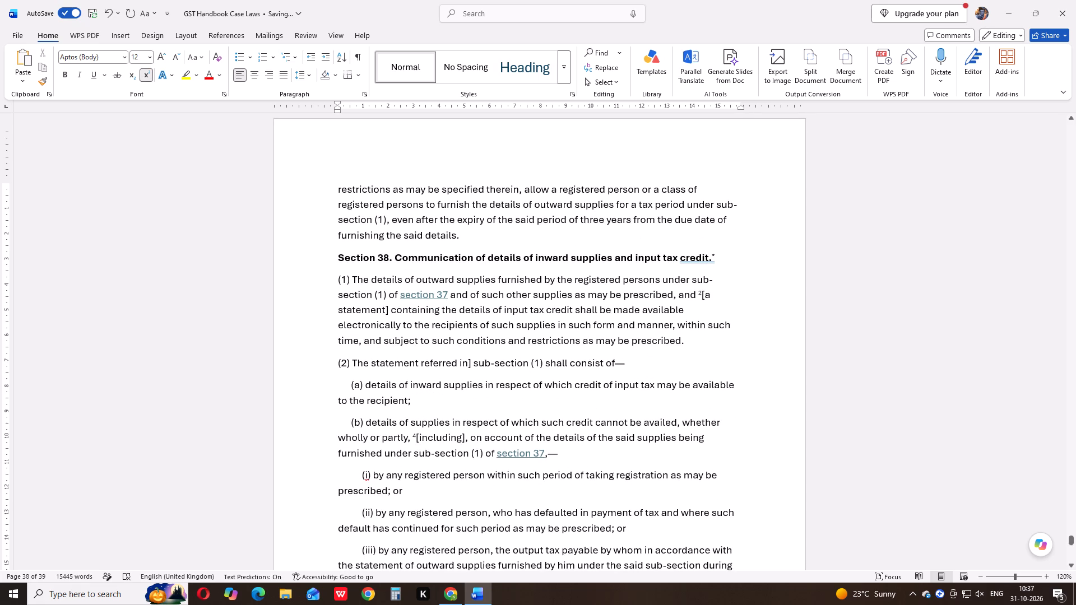
scroll(445, 393, down, 3)
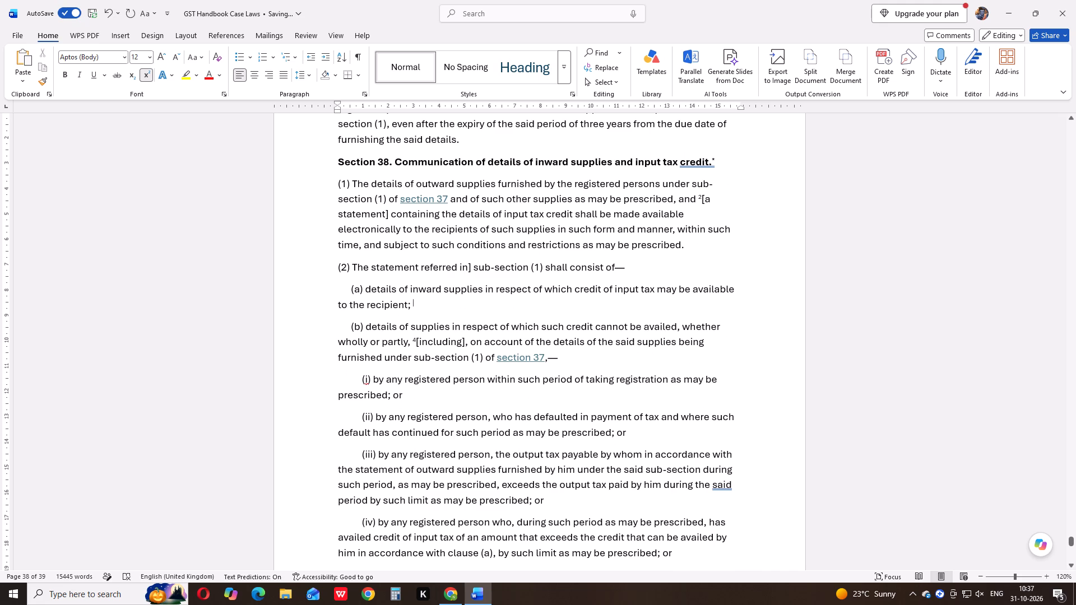
Remove the footnote number and opening bracket before Section 38(2)(c), and the closing brackets ending sub-clause (vi) and clause (c).
scroll(434, 347, down, 3)
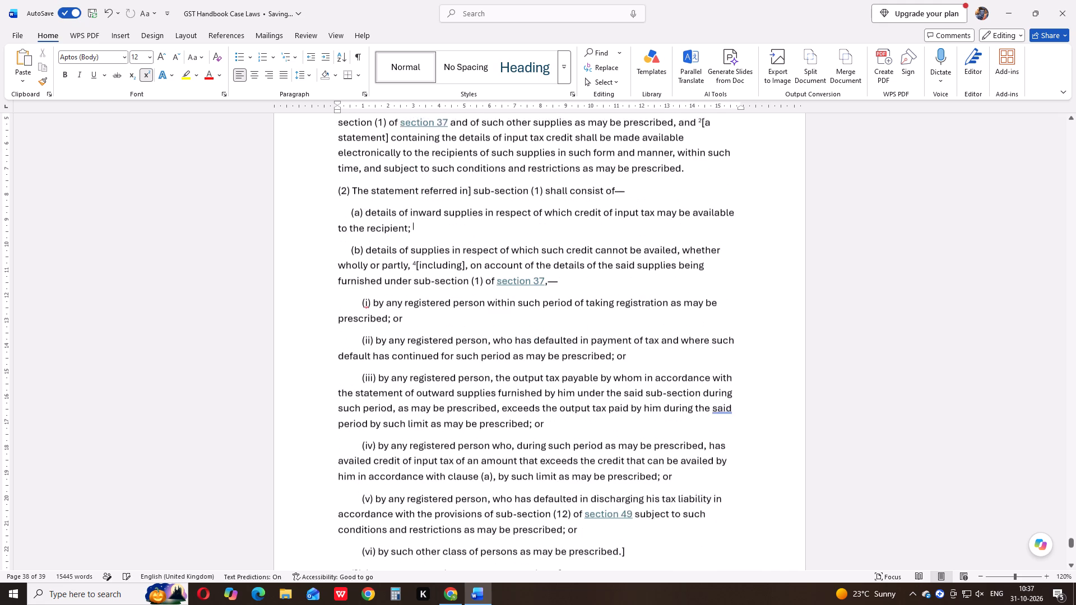
scroll(437, 346, down, 3)
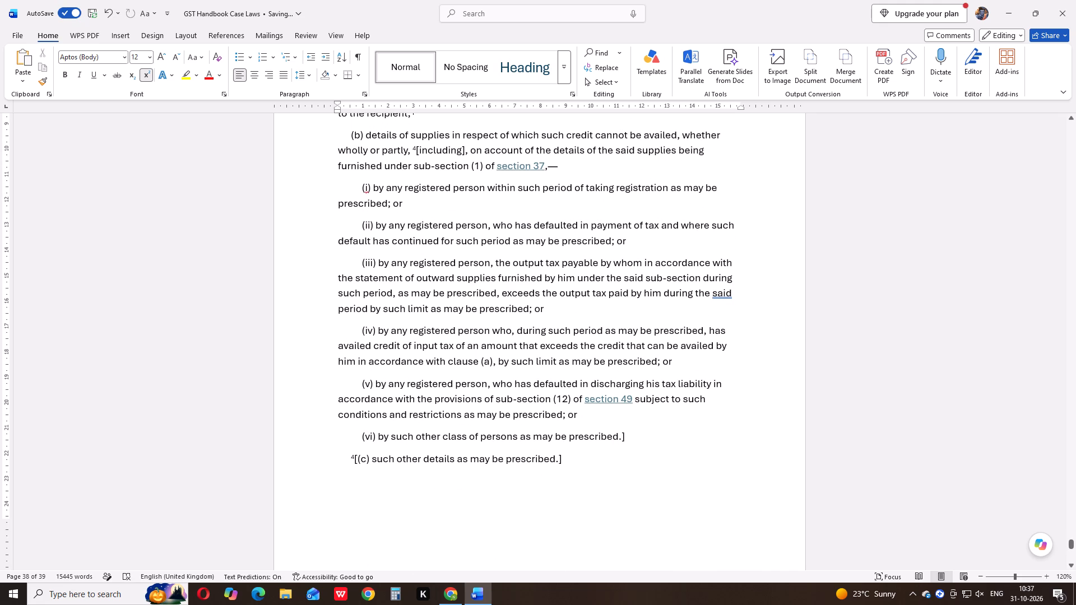
click(356, 457)
key(BackSpace)
key(BackSpace)
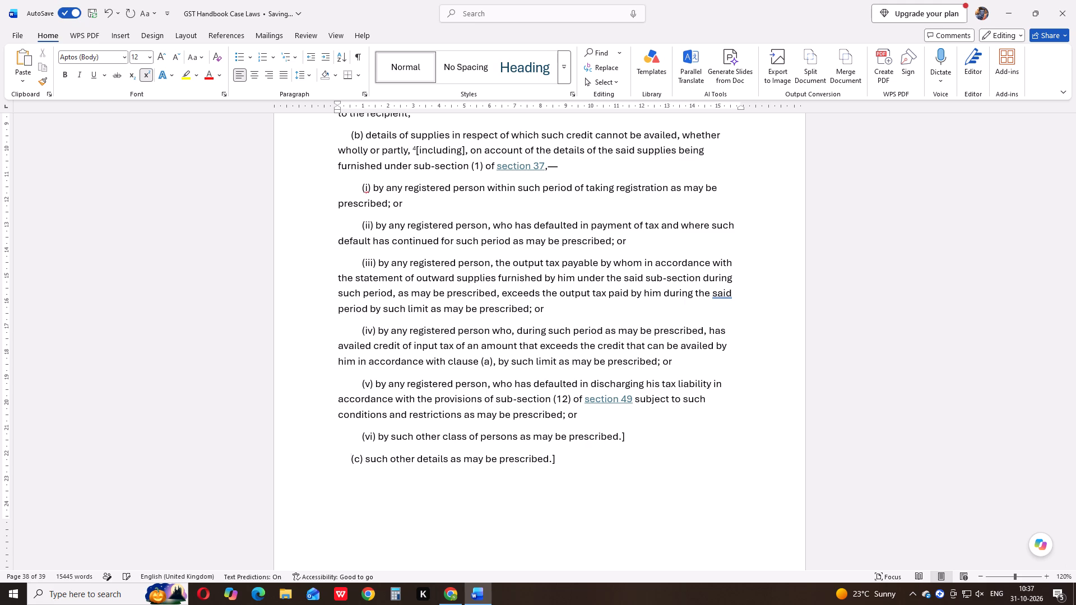
click(618, 450)
key(Right)
key(Right)
key(BackSpace)
key(Down)
key(BackSpace)
Remove footnote number 2 and the square brackets around "a statement" in Section 38(1), keeping a space before "containing".
scroll(518, 350, up, 7)
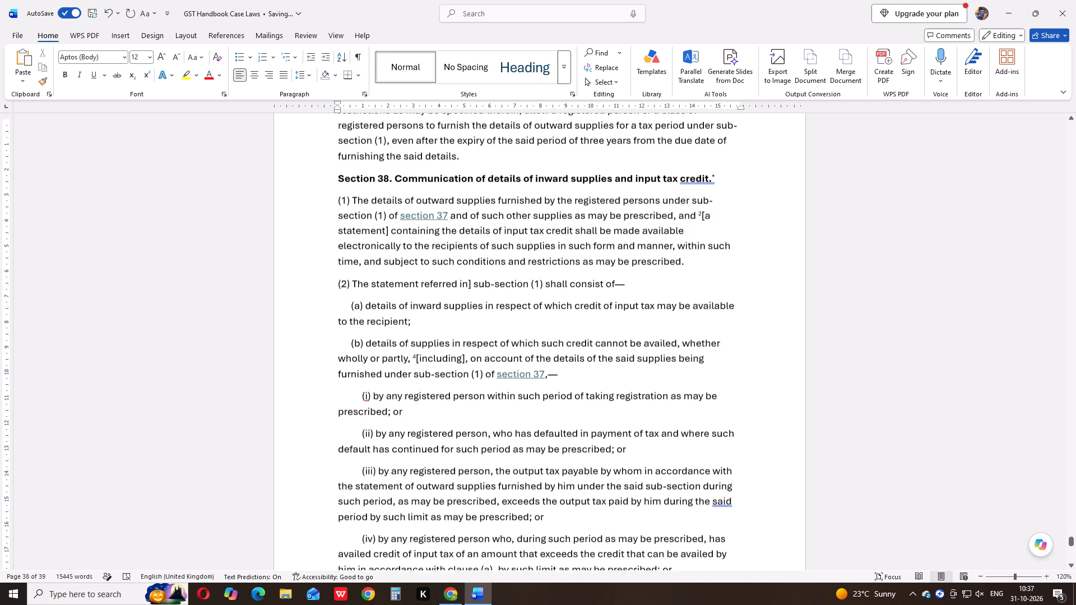
scroll(518, 350, down, 7)
scroll(518, 350, up, 5)
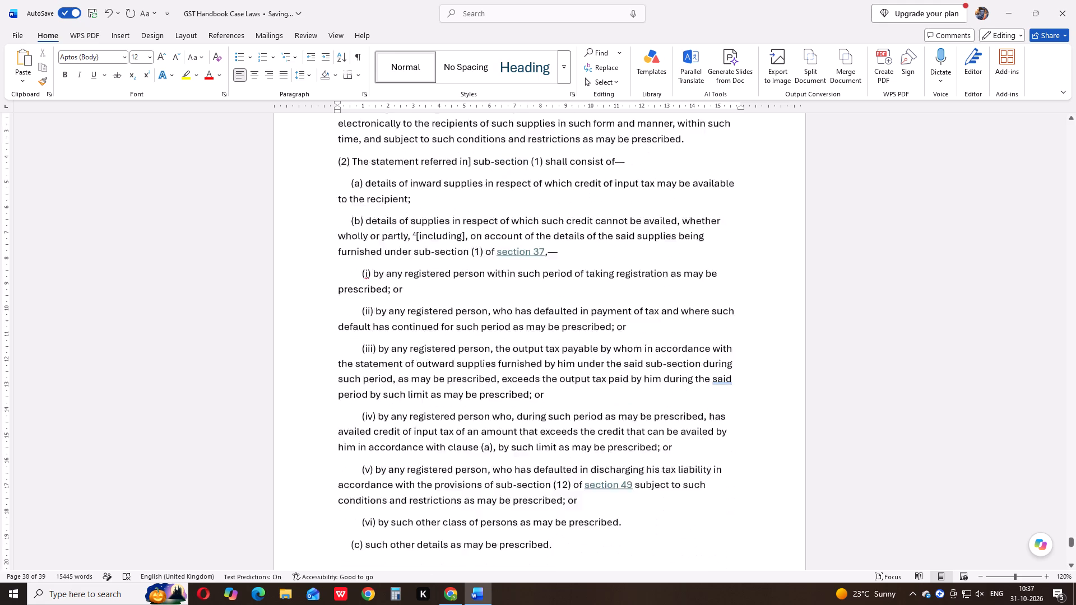
scroll(518, 350, up, 1)
click(704, 199)
key(BackSpace)
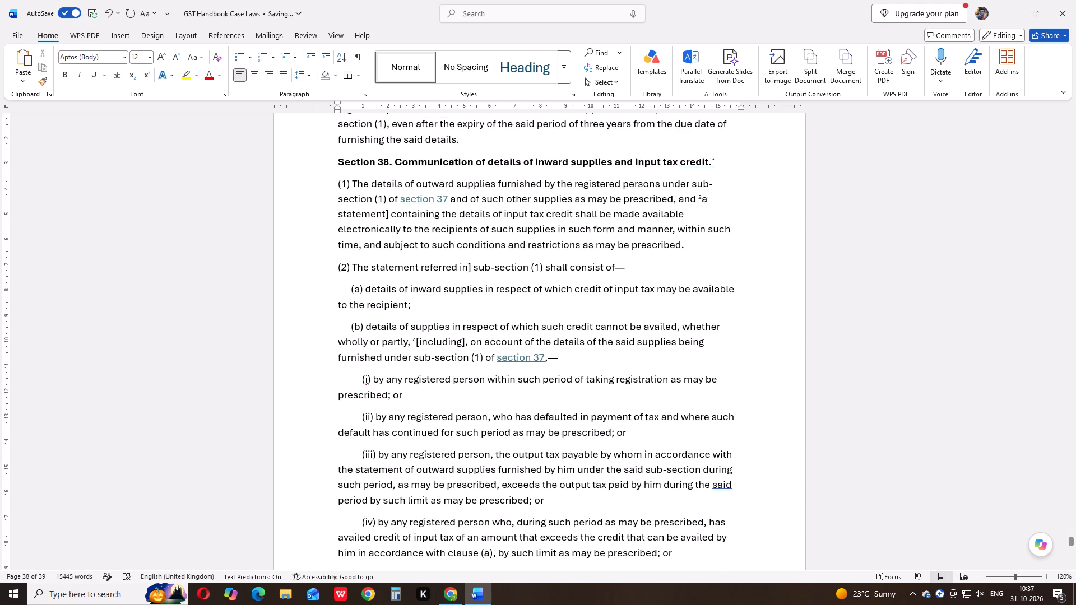
key(BackSpace)
click(389, 214)
key(BackSpace)
key(BackSpace)
key(space)
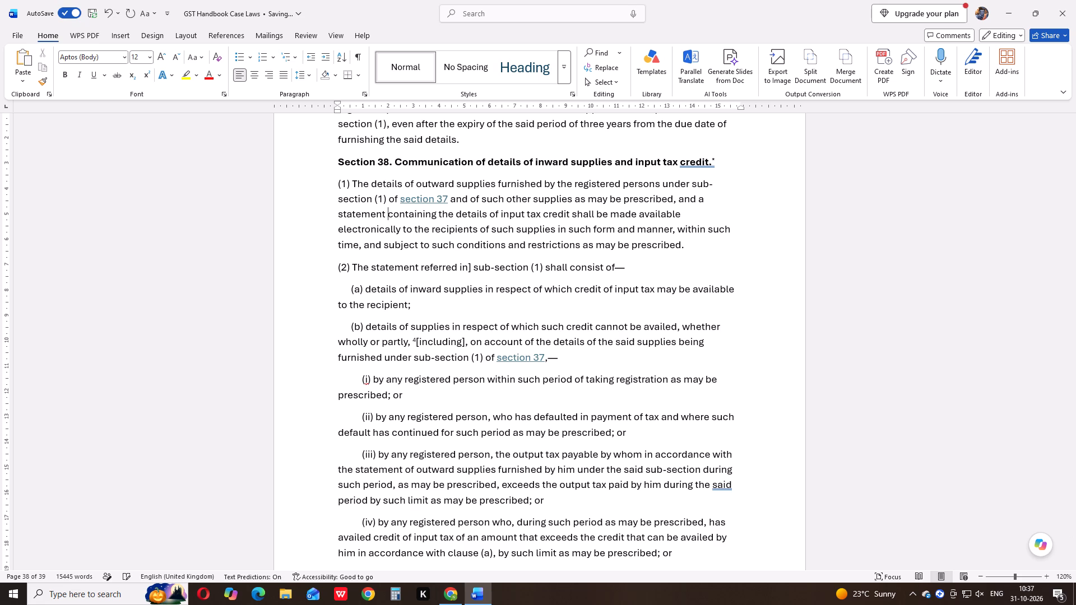
Add three paragraph breaks after "such other details as may be prescribed." at the end of Section 38.
click(488, 240)
scroll(517, 269, down, 10)
click(574, 334)
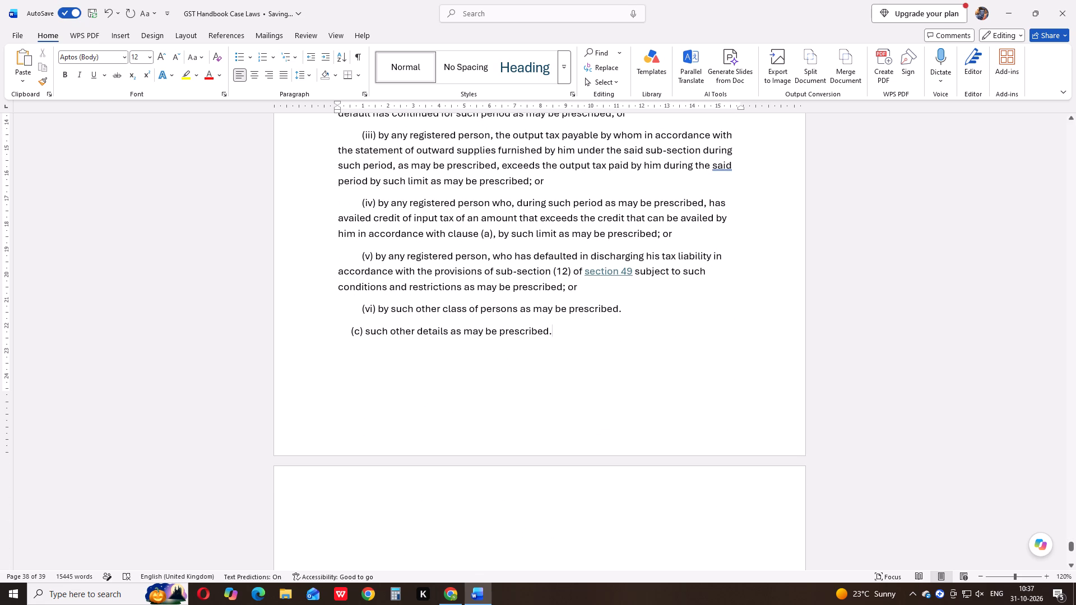
key(Return)
key(Return)
key(Return)
Copy Section 39 from its heading through the proviso to sub-section (11) on the CBIC portal in Chrome and paste it below Section 38 in Word.
key(alt+Tab)
scroll(526, 338, down, 10)
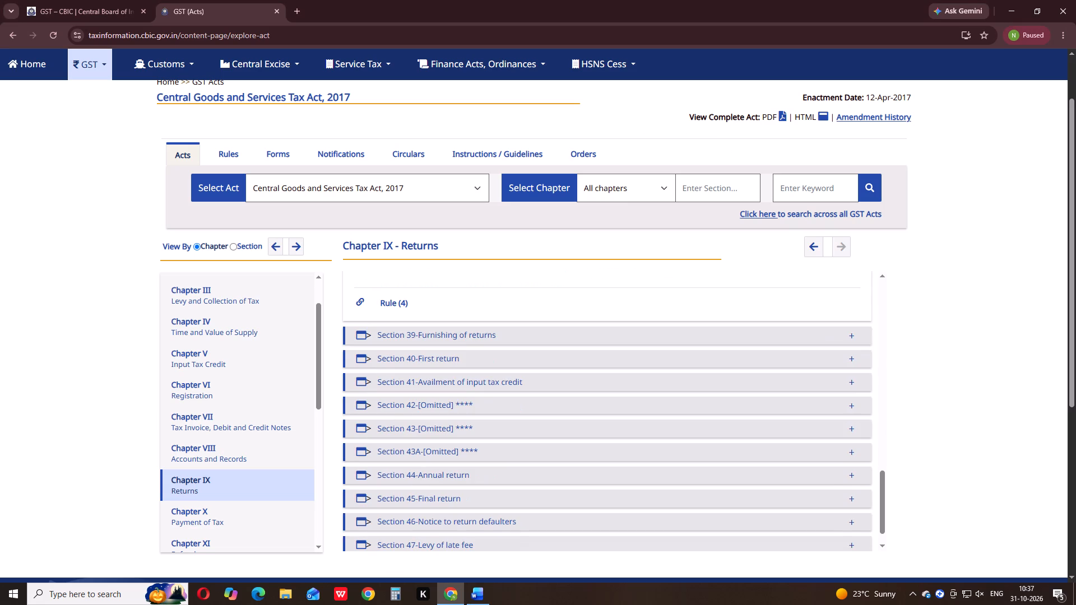
click(459, 334)
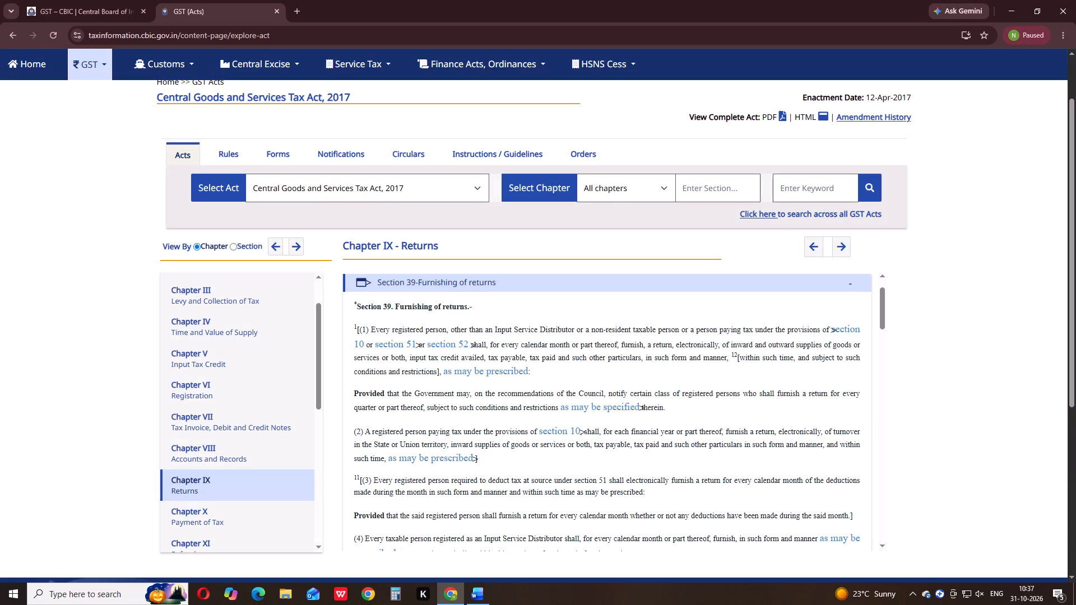
drag(358, 306, 461, 339)
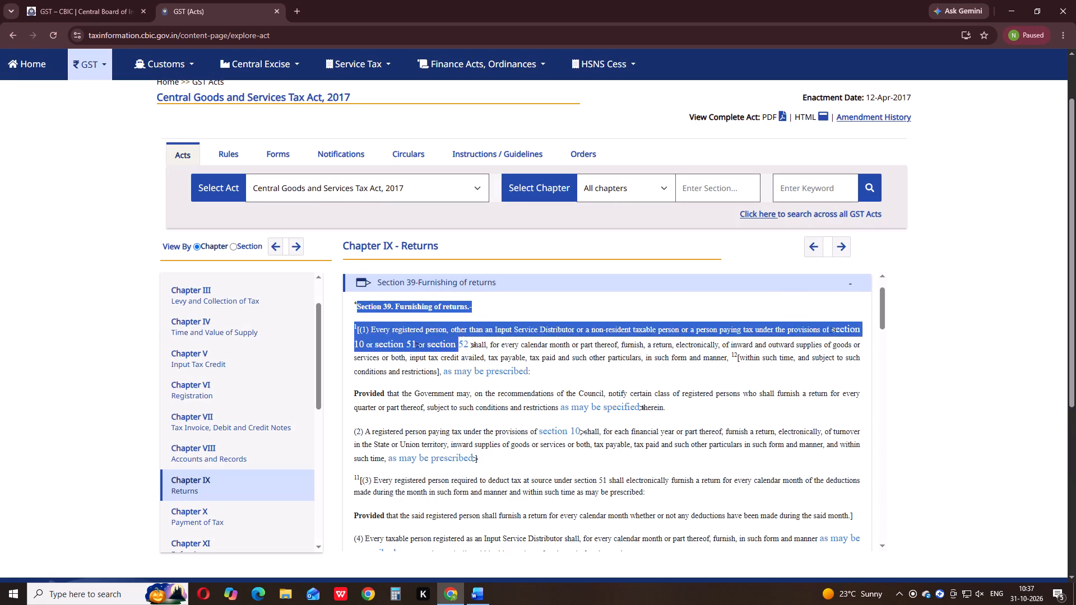
drag(461, 339, 508, 371)
scroll(482, 348, down, 9)
scroll(507, 371, up, 1)
scroll(507, 371, down, 6)
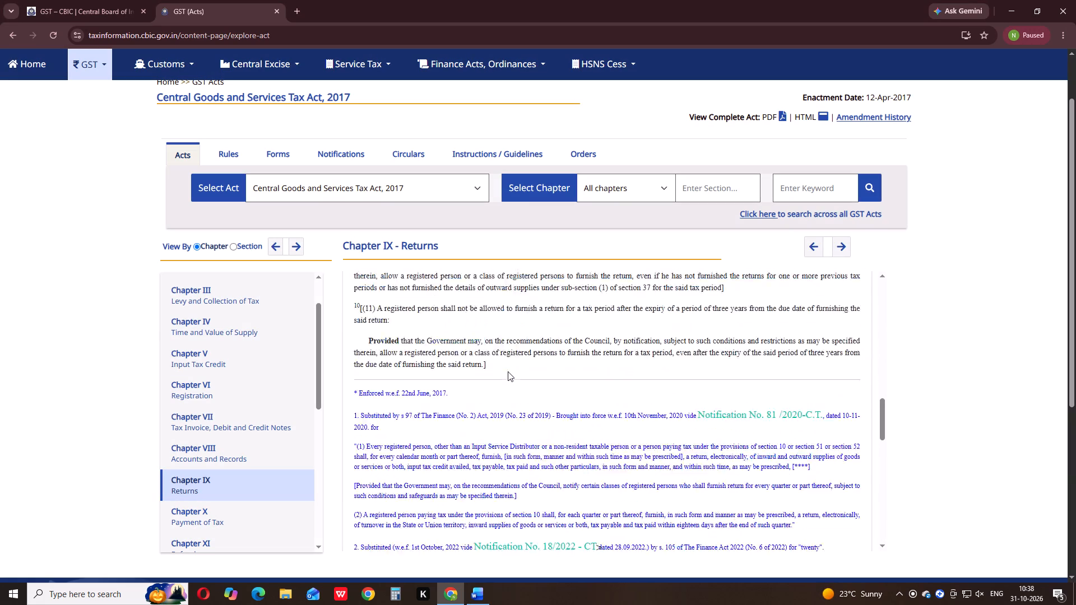
drag(508, 371, 495, 314)
key(ctrl+c)
key(alt+Tab)
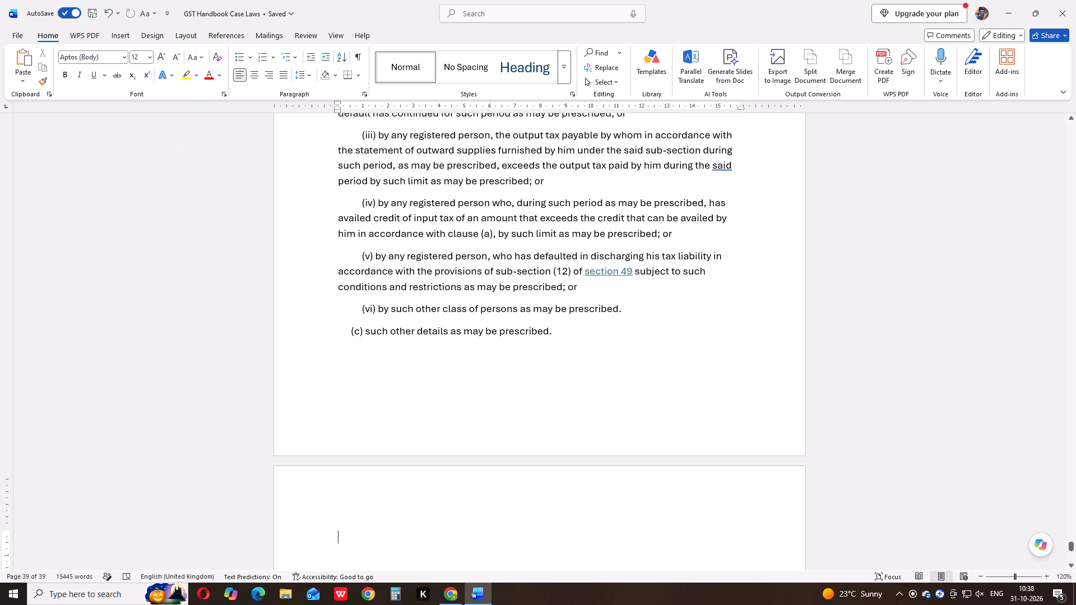
key(ctrl+v)
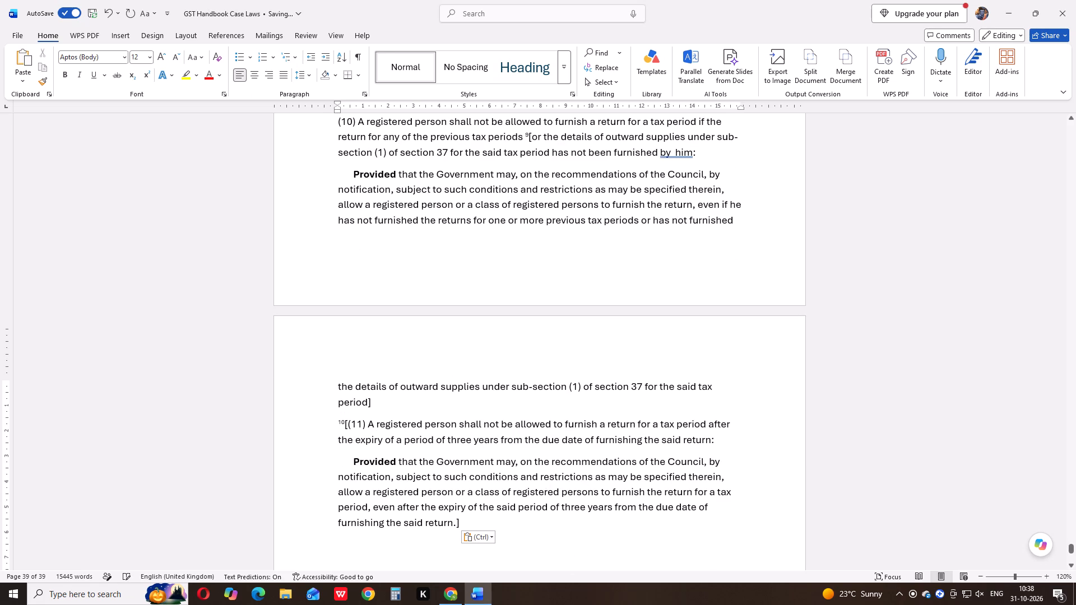
Remove footnote number 1 and the opening square bracket before sub-section (1) of Section 39.
scroll(460, 417, up, 19)
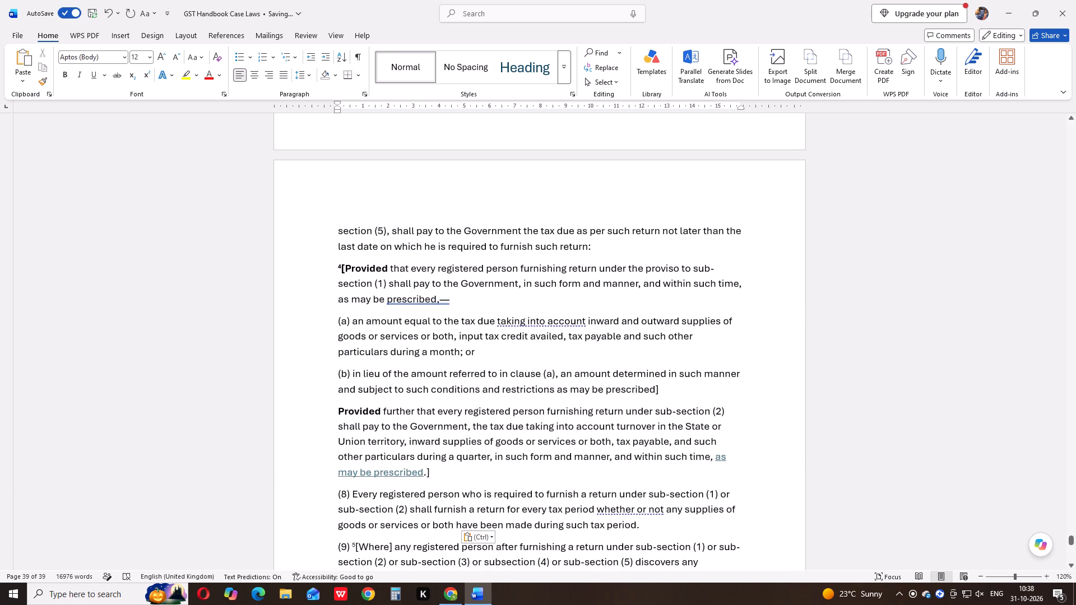
scroll(460, 417, up, 19)
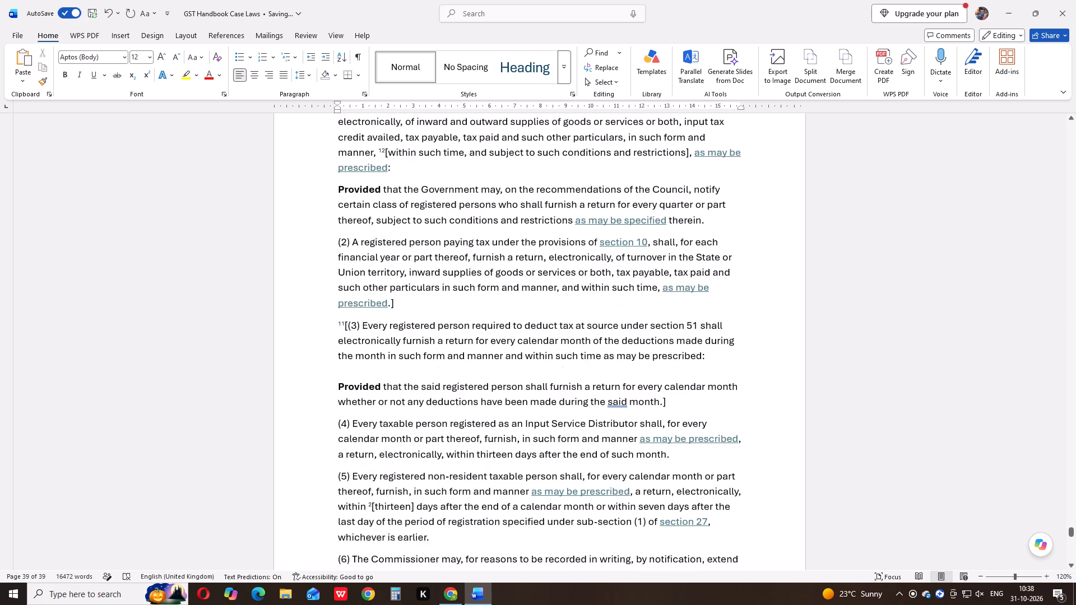
scroll(460, 417, up, 4)
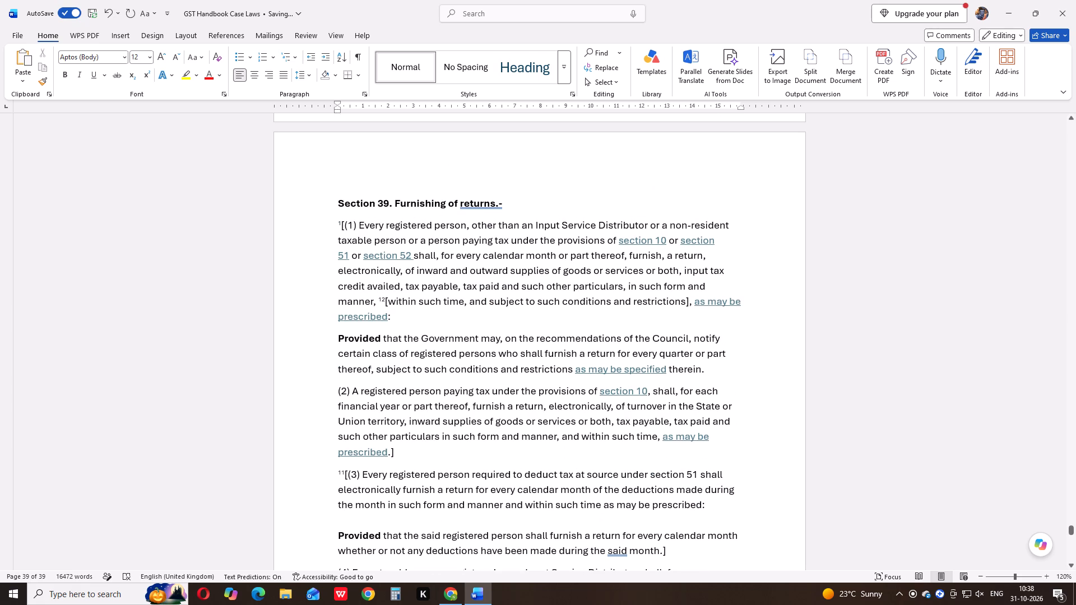
click(341, 223)
key(Right)
key(BackSpace)
key(BackSpace)
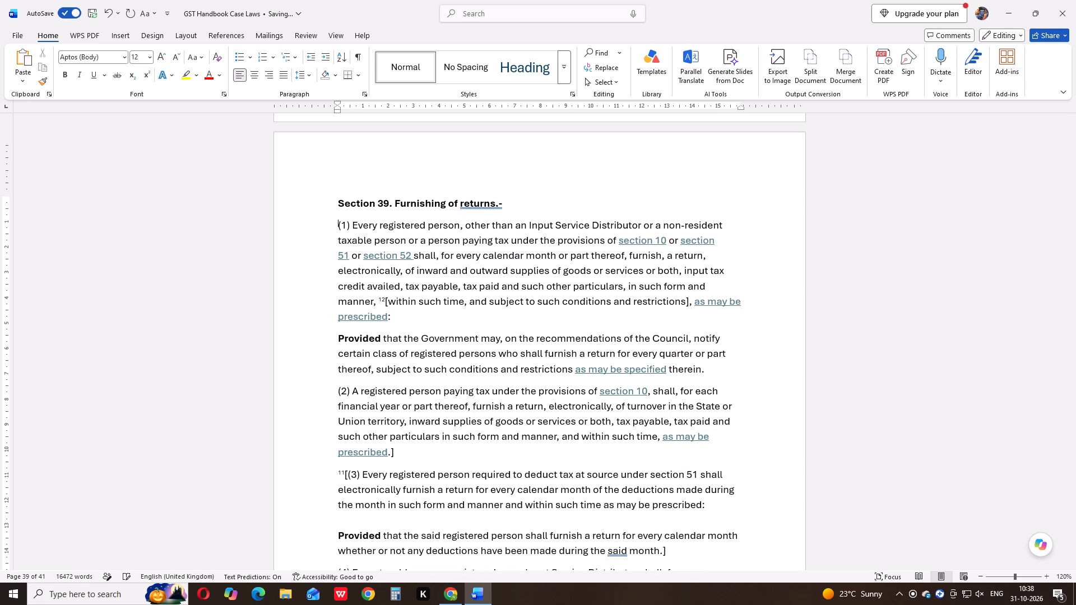
Remove footnote number 12 and the brackets around "within such time, and subject to such conditions and restrictions" in Section 39(1).
click(388, 299)
key(BackSpace)
key(BackSpace)
key(BackSpace)
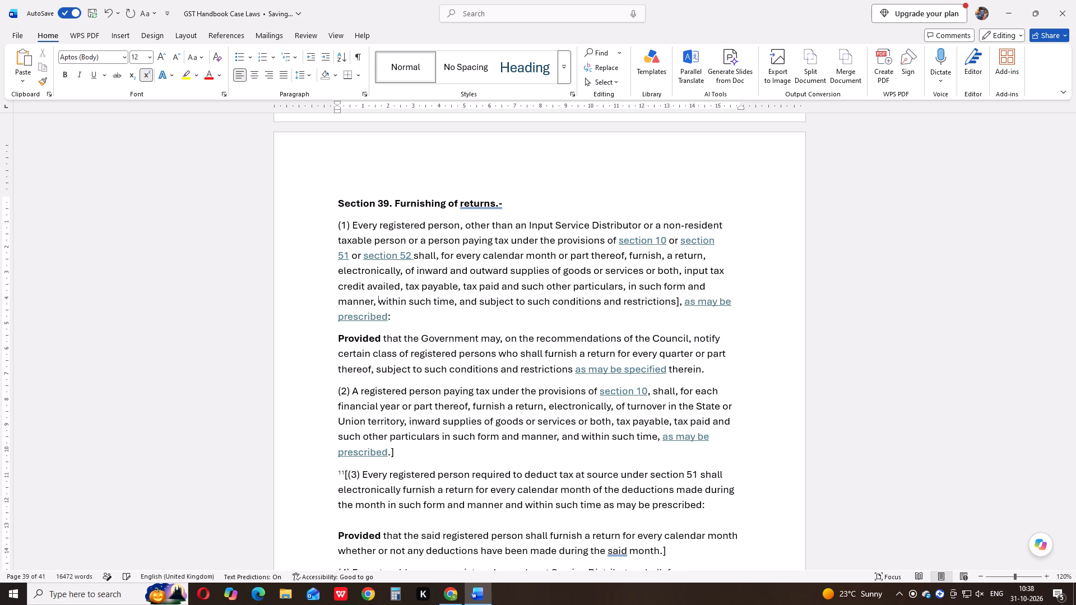
click(679, 297)
key(BackSpace)
Remove the closing square bracket at the end of Section 39(2).
scroll(505, 388, down, 2)
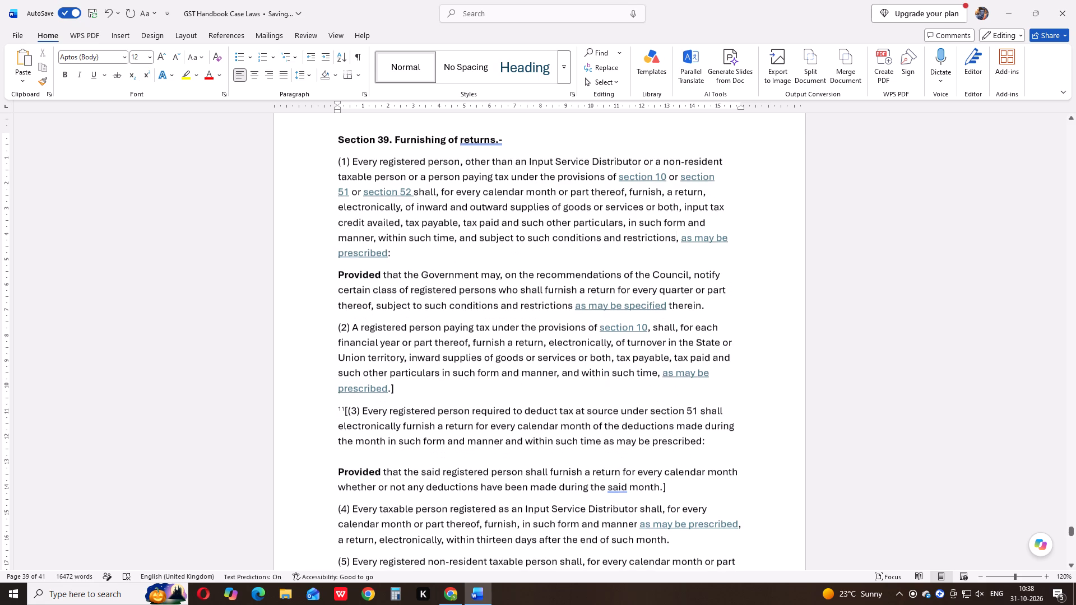
click(408, 394)
key(BackSpace)
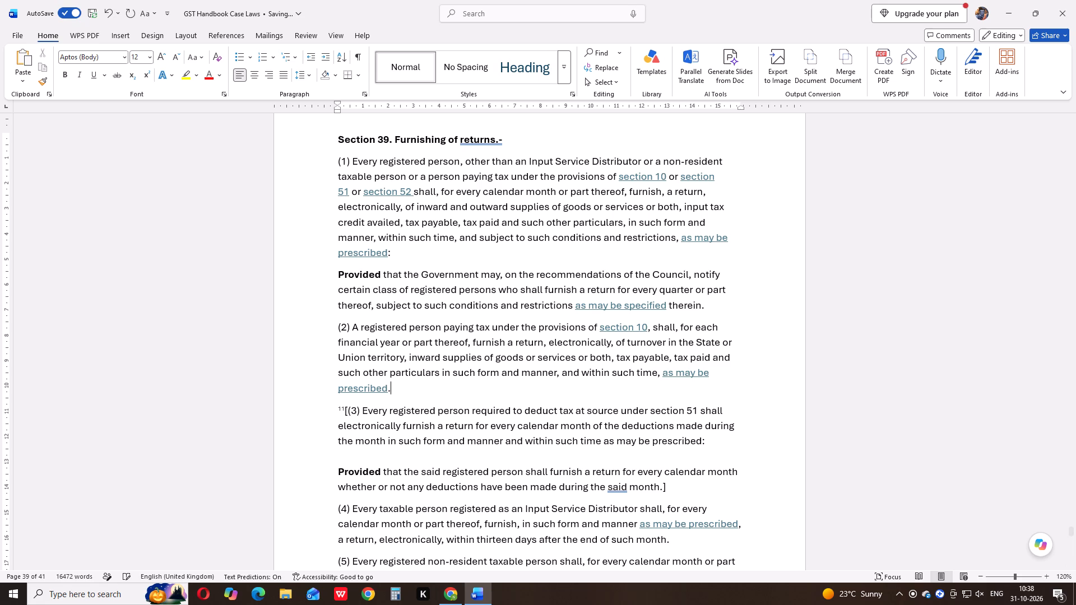
Remove footnote number 11 and the opening bracket before Section 39(3), and the closing bracket after "said month." in its proviso.
scroll(430, 340, down, 2)
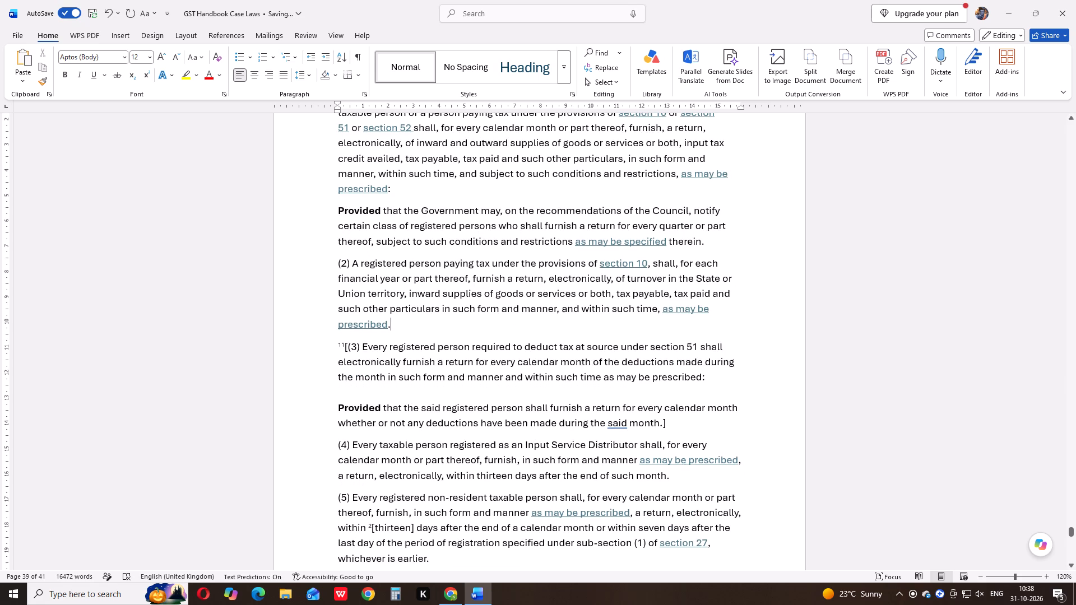
click(347, 346)
key(BackSpace)
key(BackSpace)
key(BackSpace)
scroll(429, 351, down, 2)
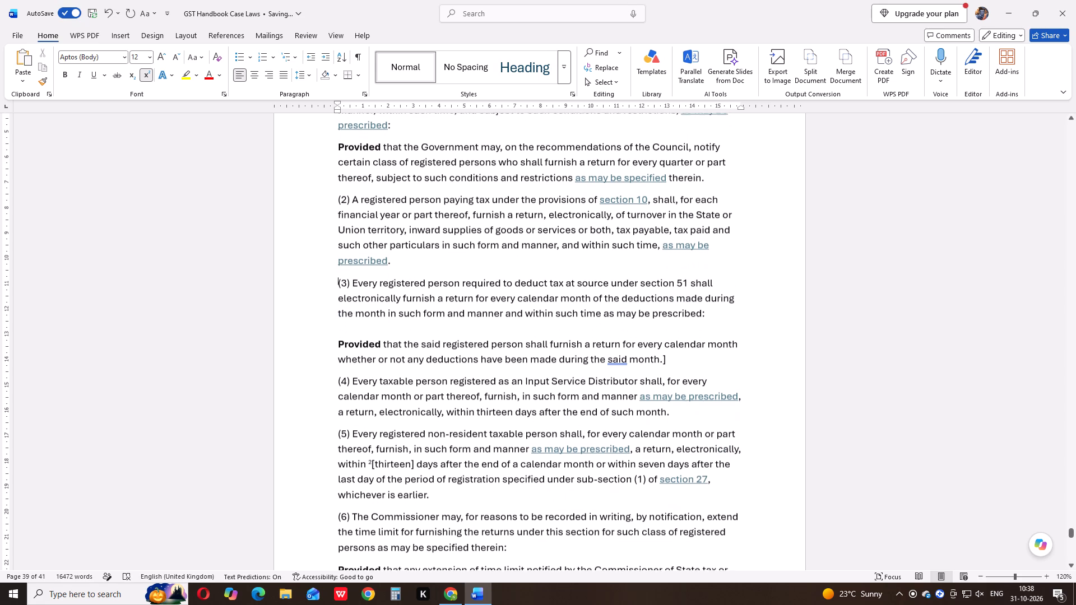
click(677, 360)
key(BackSpace)
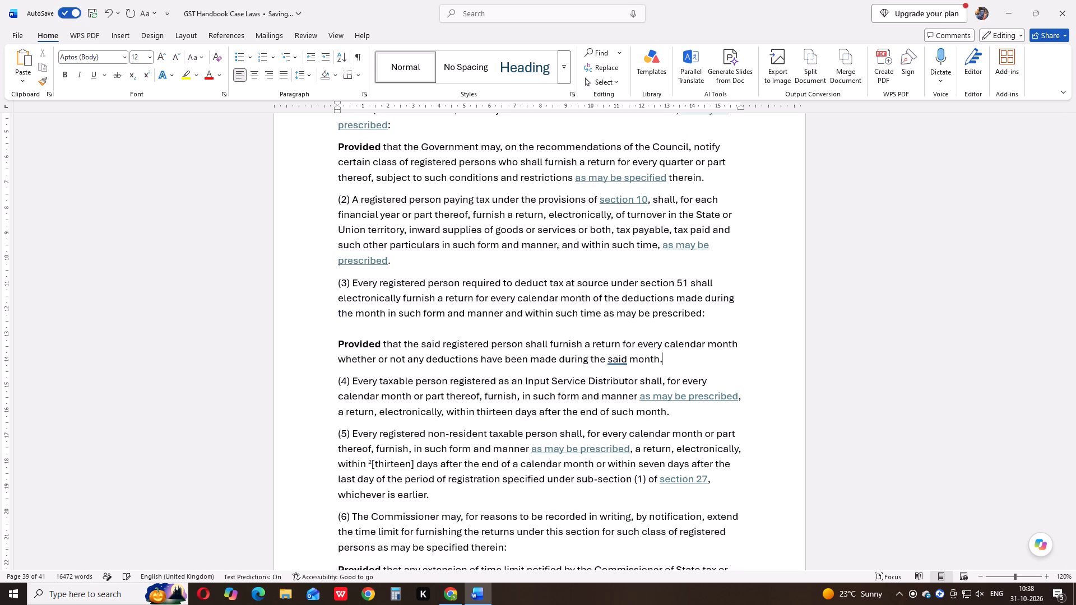
Remove footnote number 2 and the square brackets around "thirteen" in Section 39(5).
scroll(641, 375, down, 2)
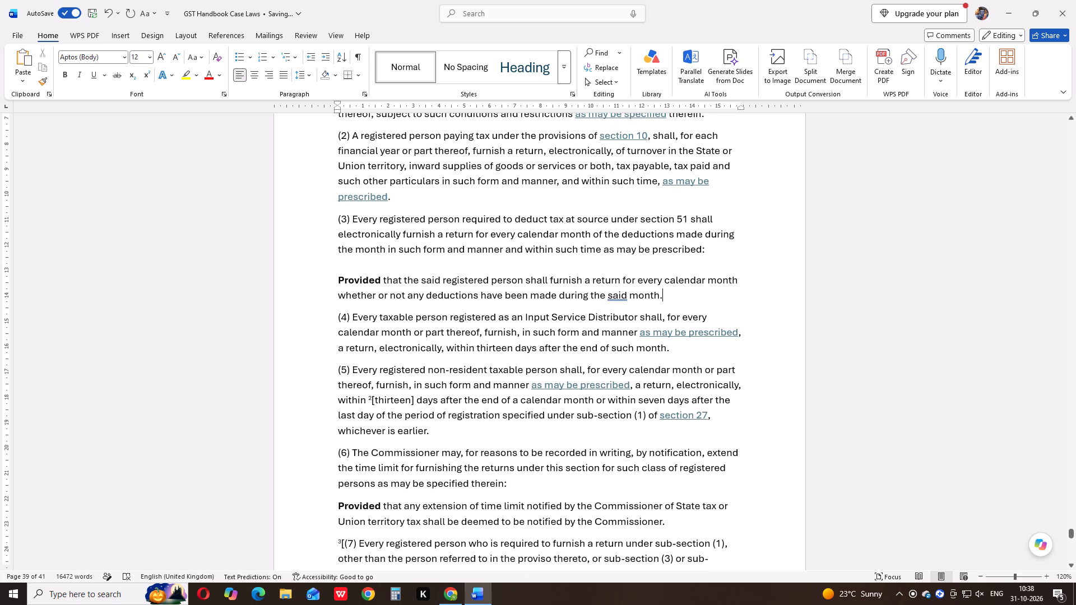
click(375, 404)
key(BackSpace)
key(BackSpace)
click(411, 398)
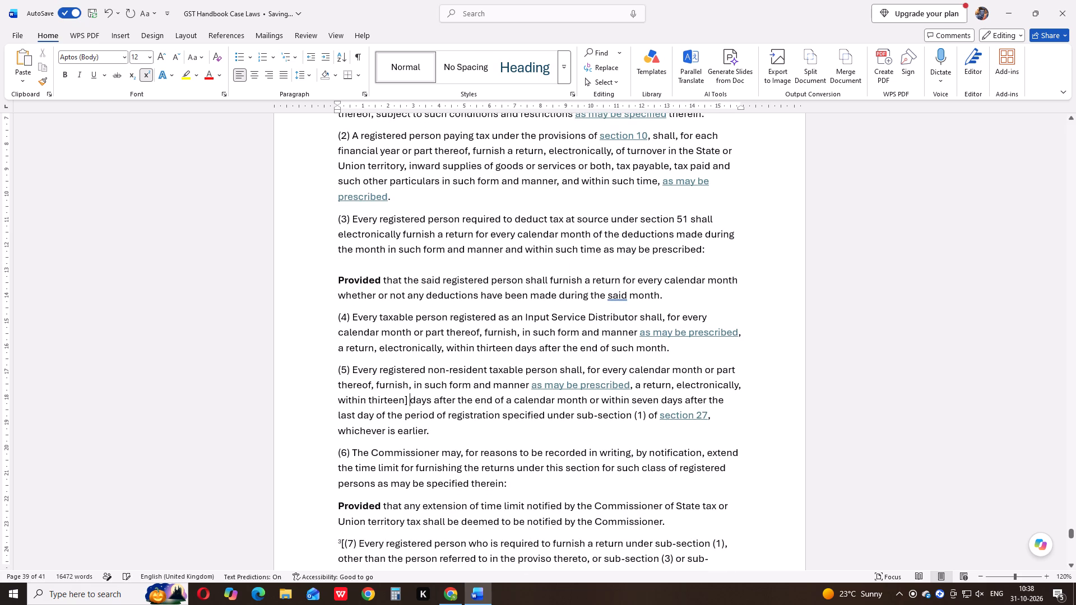
key(BackSpace)
key(BackSpace)
key(space)
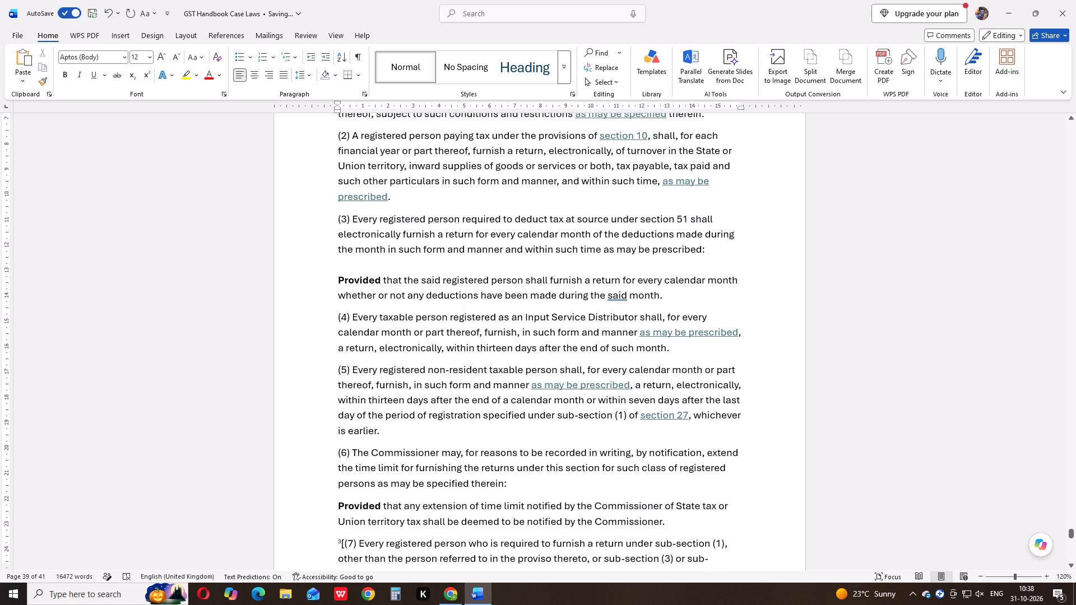
Remove footnote number 3 and the opening square bracket before sub-section (7) of Section 39.
scroll(437, 434, down, 4)
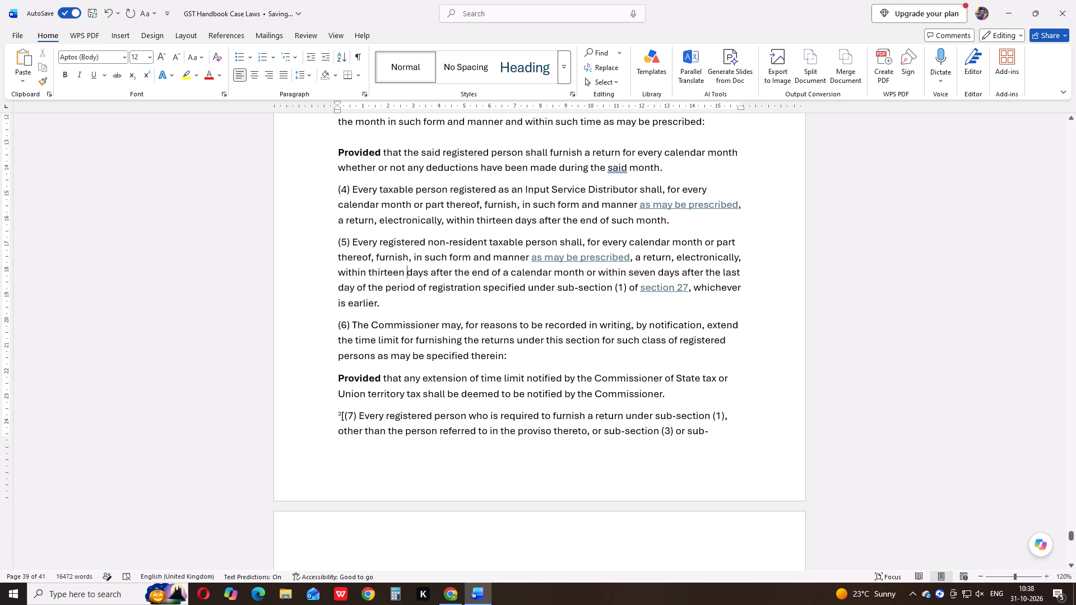
click(342, 417)
key(Right)
key(BackSpace)
key(BackSpace)
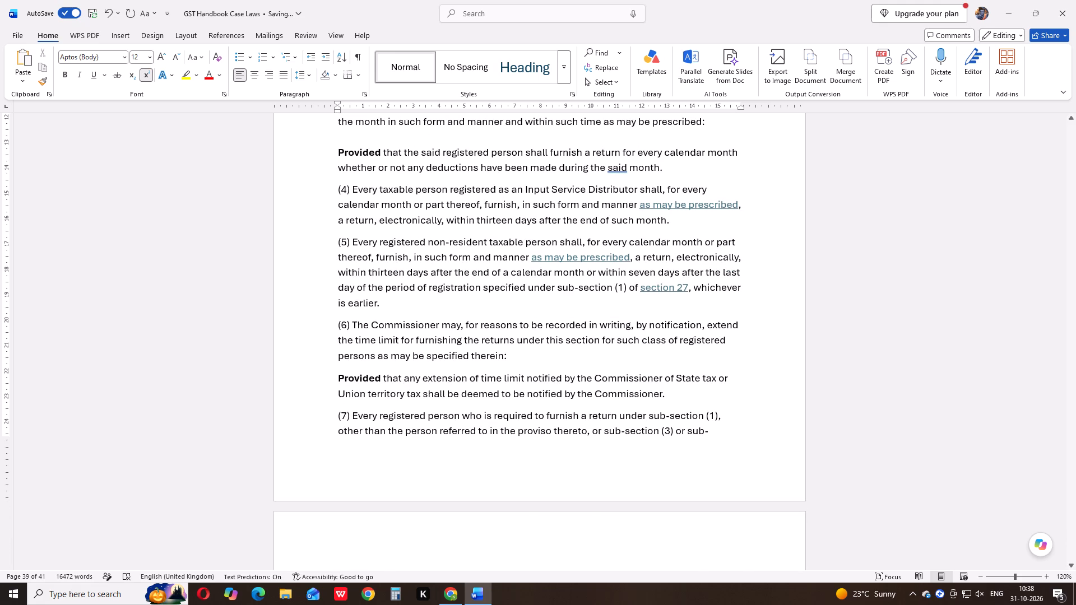
Remove footnote number 4 and the opening bracket before the first proviso of Section 39(7), and the closing bracket ending its second proviso.
scroll(458, 415, down, 10)
click(344, 297)
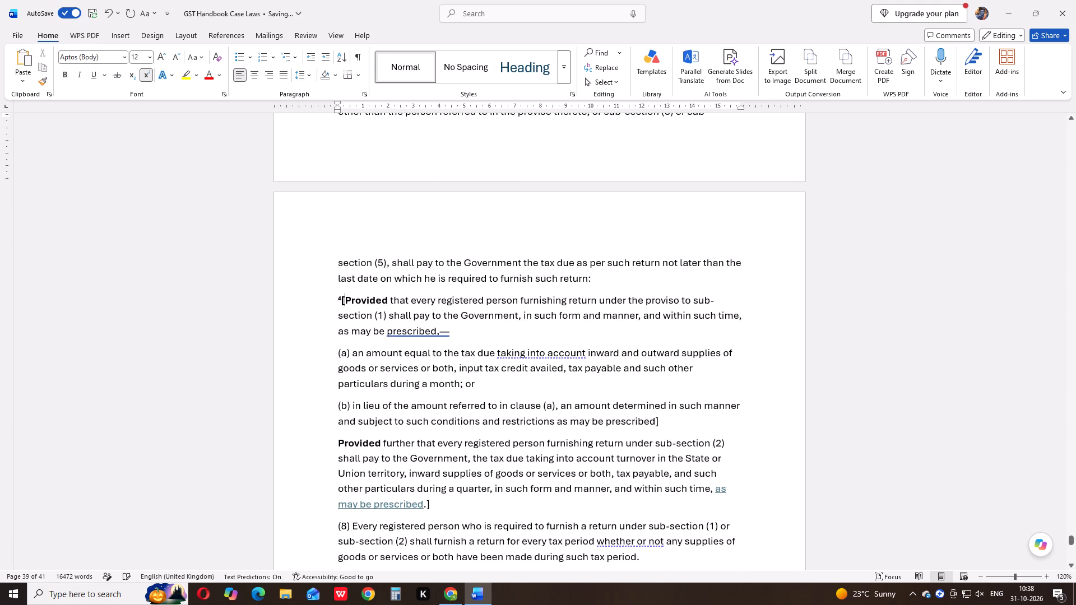
key(BackSpace)
key(BackSpace)
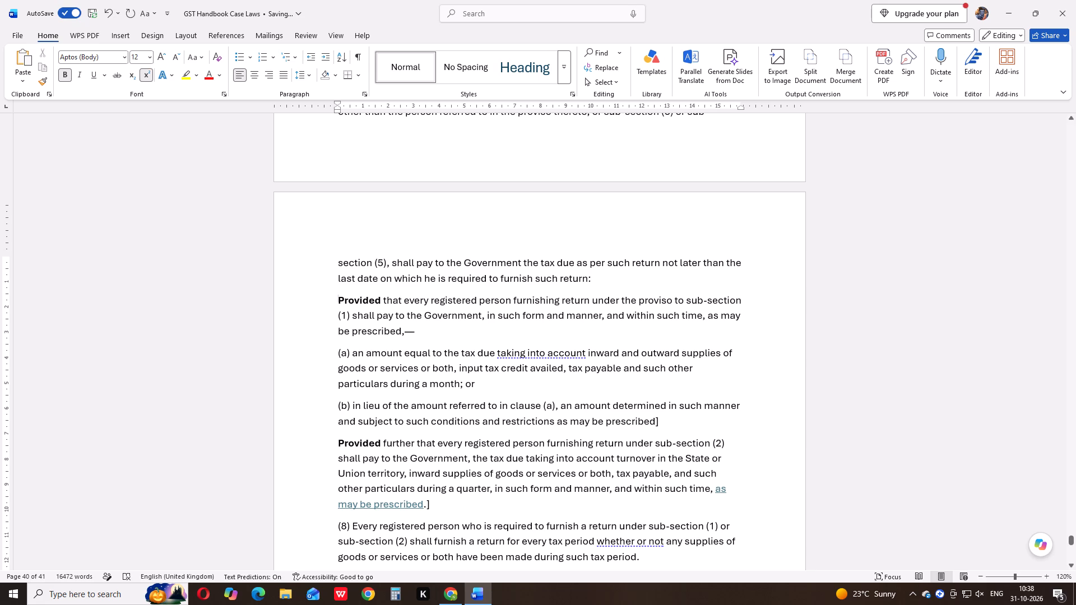
scroll(422, 351, down, 2)
click(435, 437)
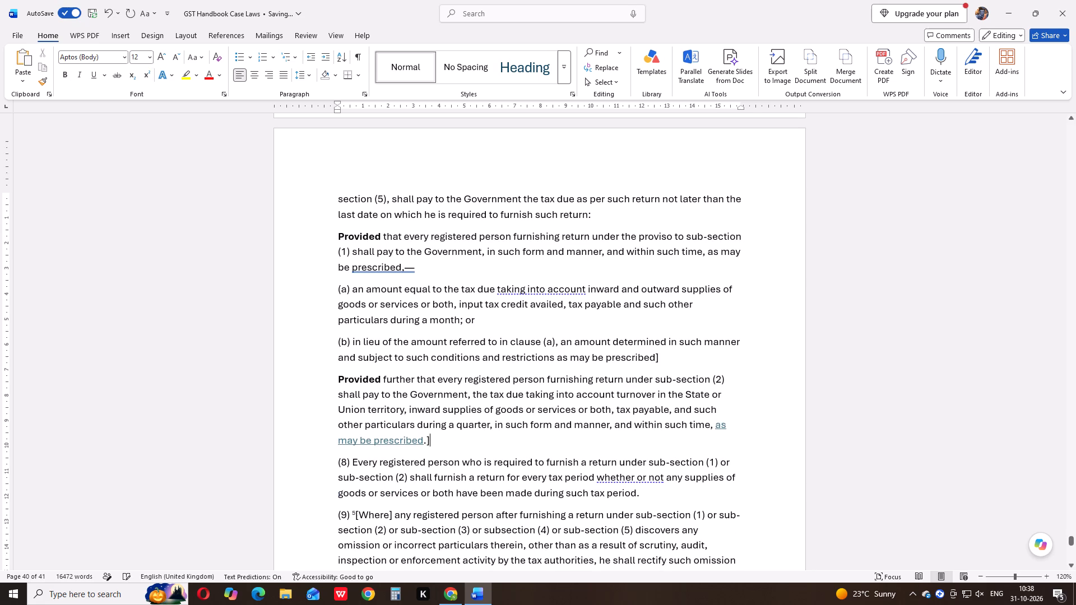
key(BackSpace)
Remove footnote number 5 and the square brackets around "Where" at the start of Section 39(9).
scroll(472, 388, down, 2)
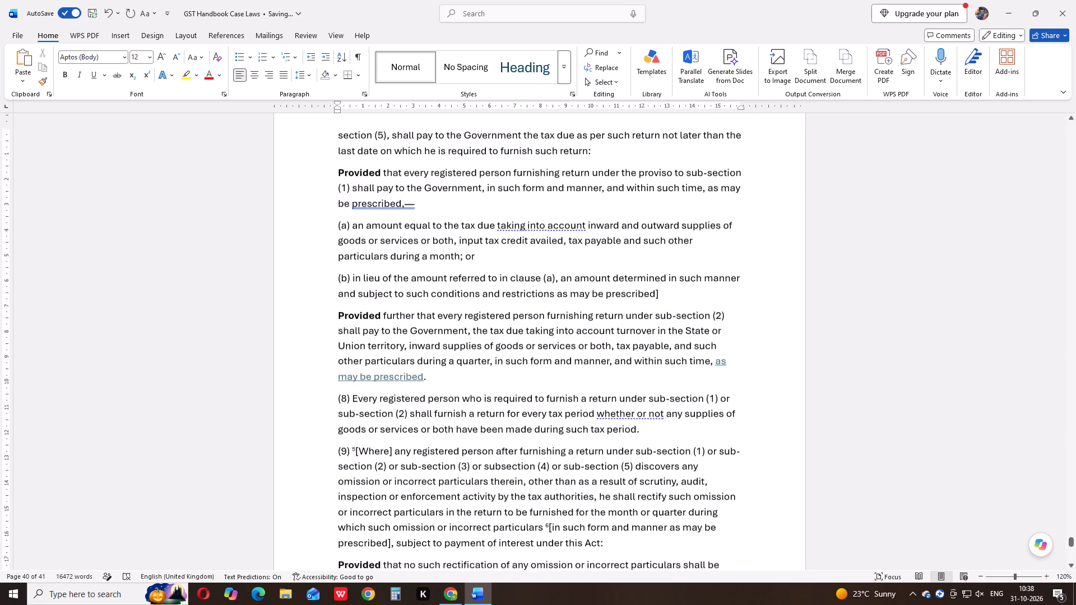
scroll(472, 388, down, 2)
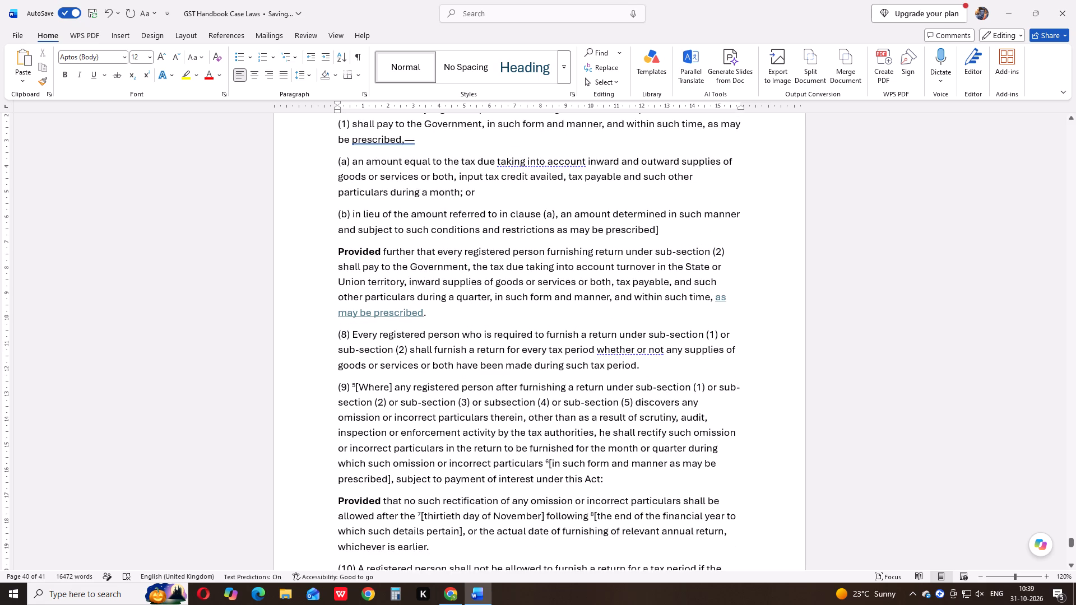
click(359, 387)
key(BackSpace)
key(BackSpace)
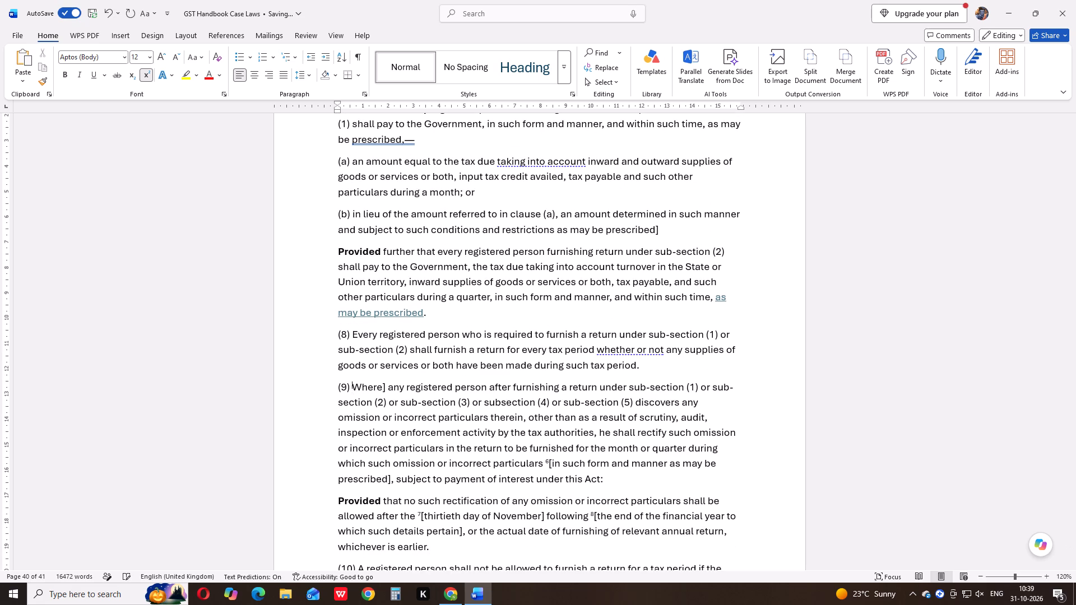
click(390, 387)
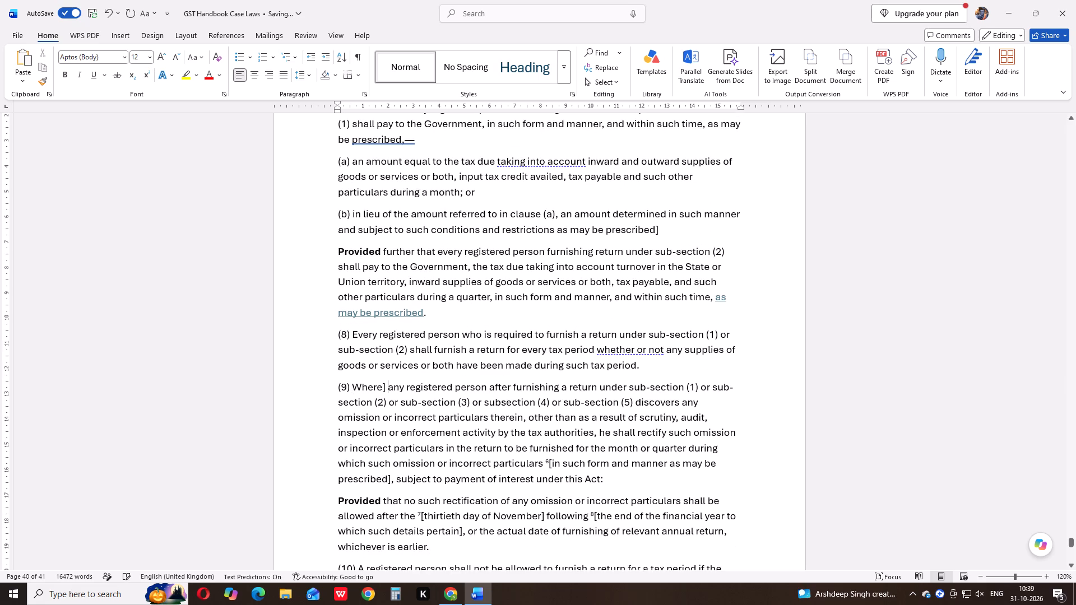
key(BackSpace)
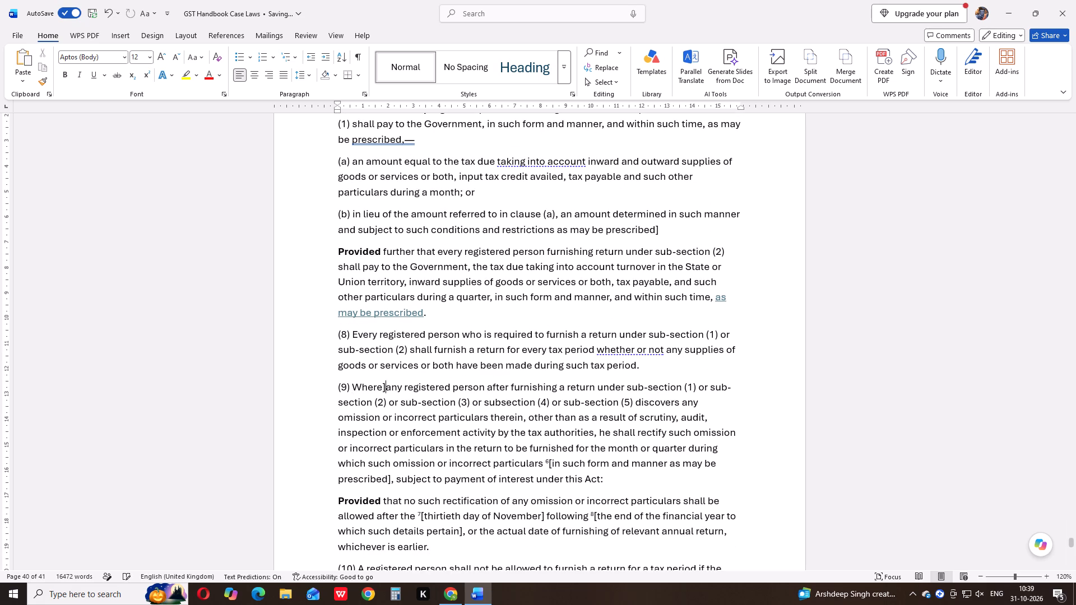
key(BackSpace)
key(space)
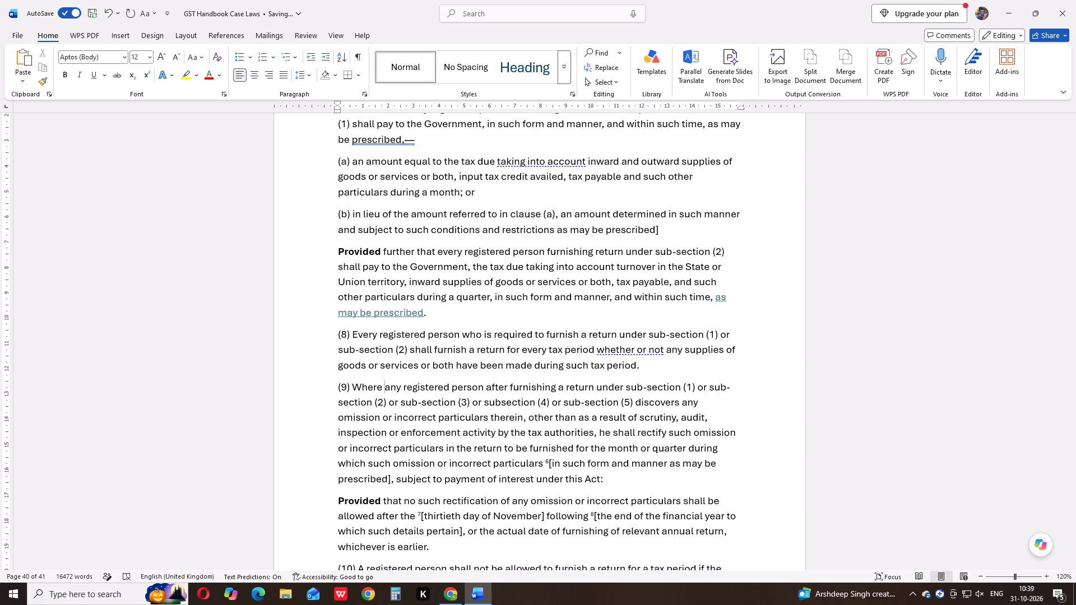
Remove footnote number 6 and the opening bracket before "in such form and manner as may be prescribed" in Section 39(9).
scroll(573, 356, down, 6)
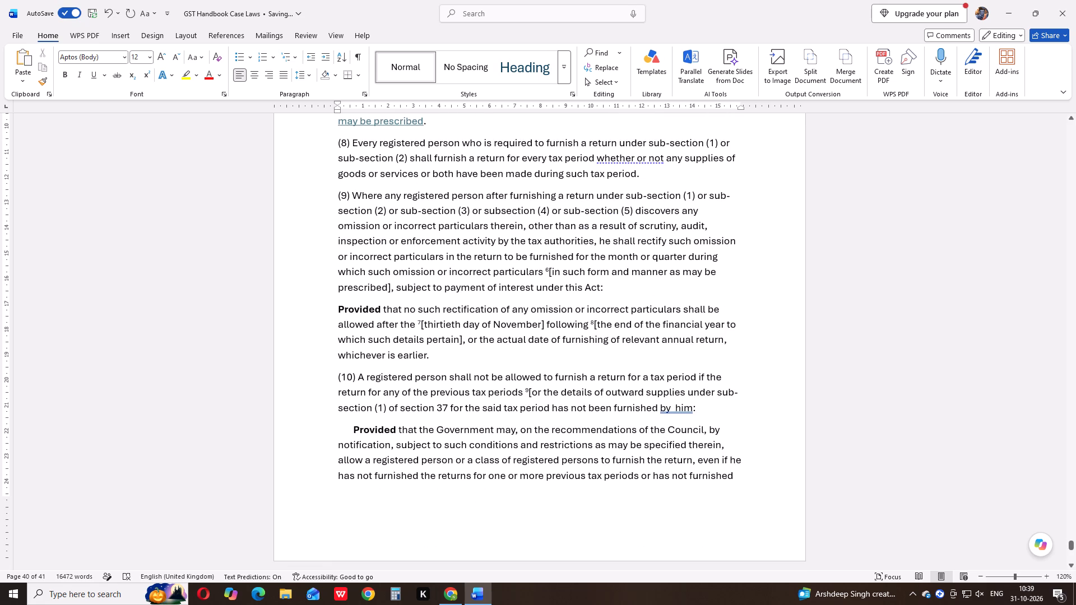
click(554, 268)
key(Left)
key(BackSpace)
key(BackSpace)
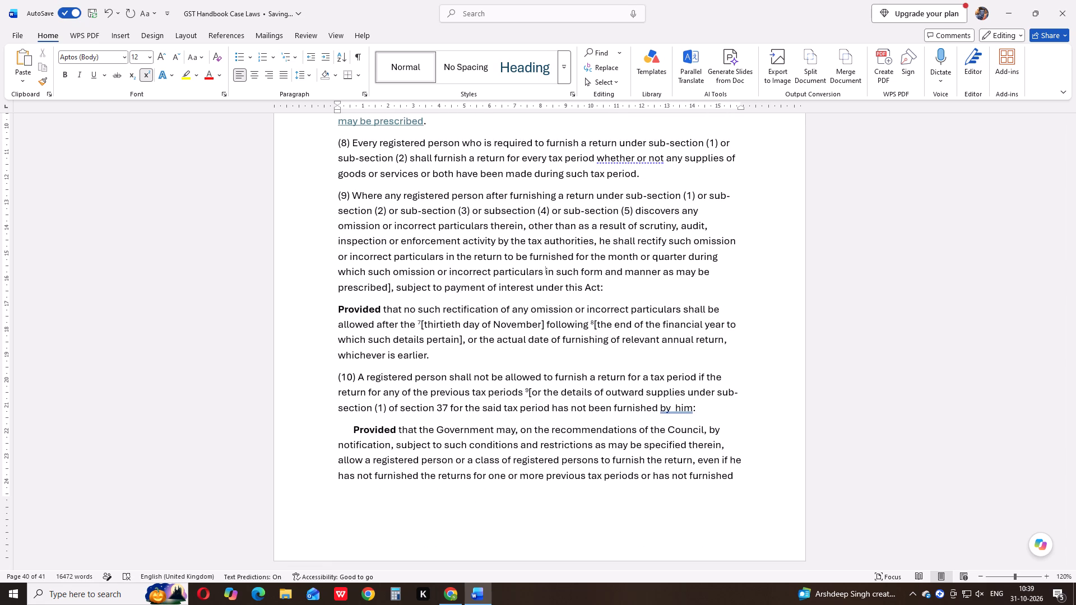
click(585, 308)
Remove the closing square bracket after "said tax period" at the end of the Section 39(10) proviso.
scroll(436, 327, down, 2)
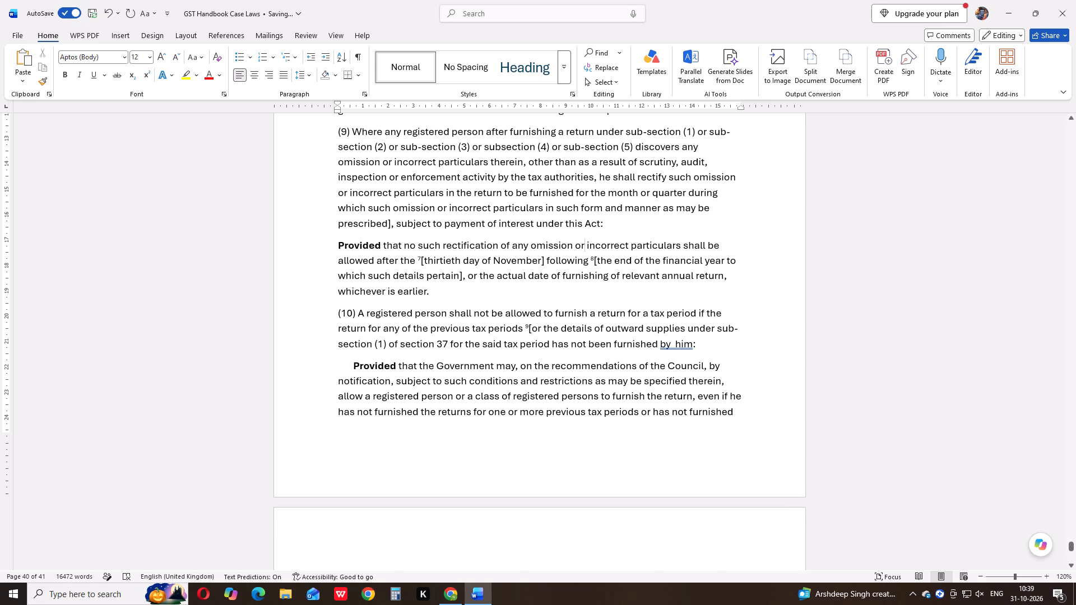
scroll(551, 355, up, 5)
scroll(551, 355, down, 15)
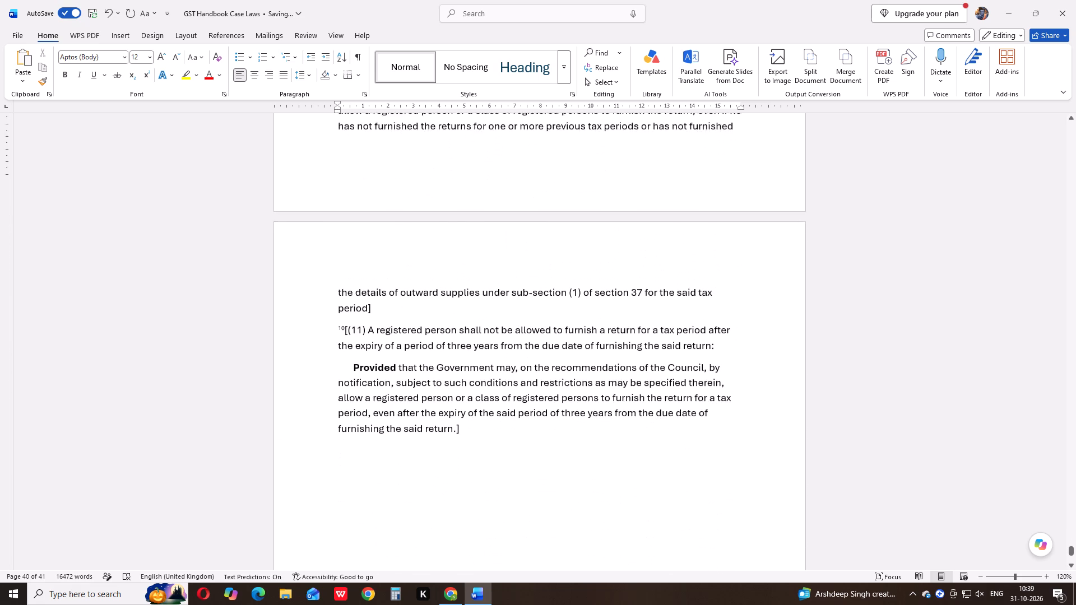
click(387, 273)
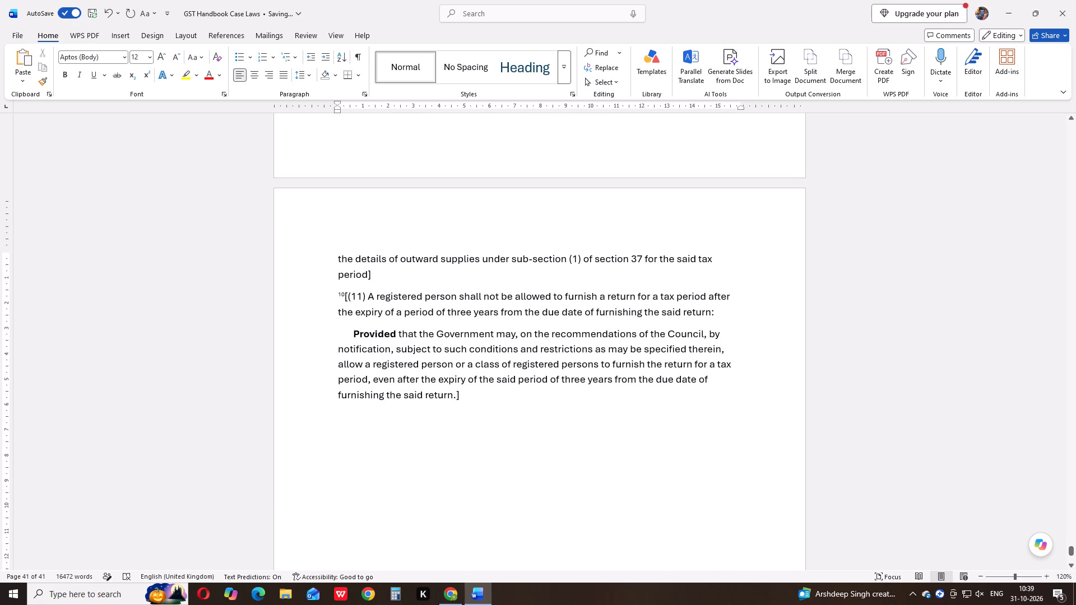
key(BackSpace)
Remove footnote number 10 and the opening bracket before Section 39(11), and the closing bracket at the end of its proviso.
key(Down)
key(Left)
key(Left)
key(Left)
key(Left)
key(Left)
key(BackSpace)
key(BackSpace)
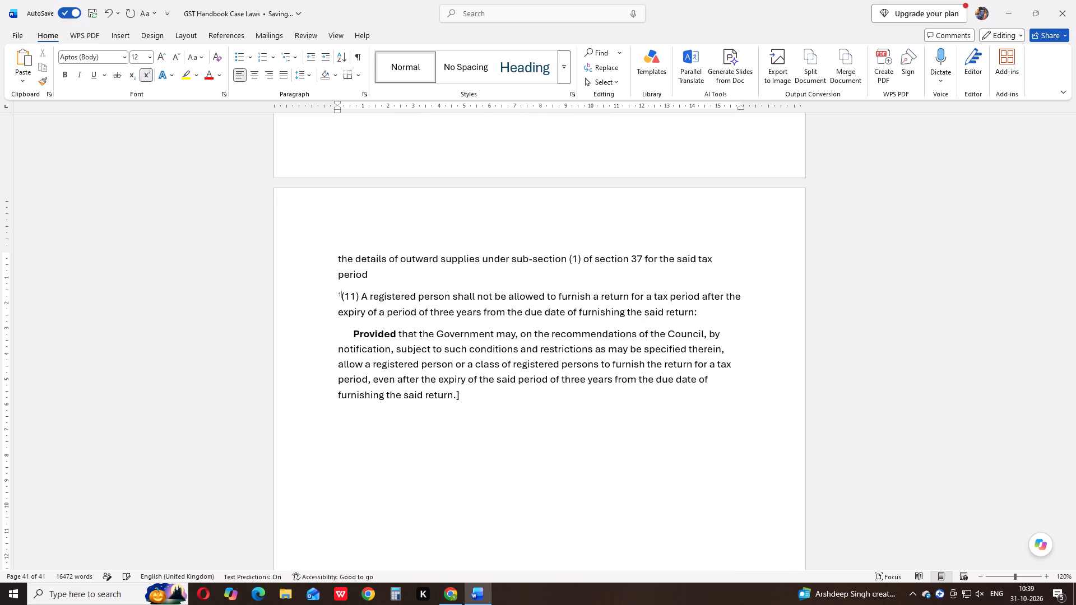
key(BackSpace)
click(480, 391)
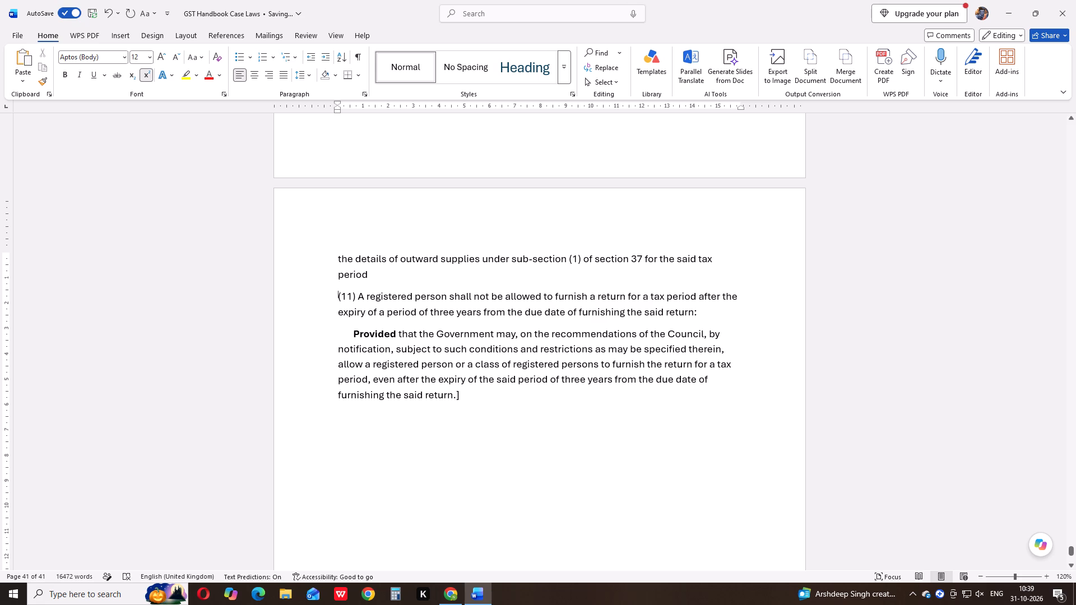
key(BackSpace)
Copy the heading and text of Section 40, First return, from the CBIC portal in Chrome and paste them below Section 39 in Word.
key(Return)
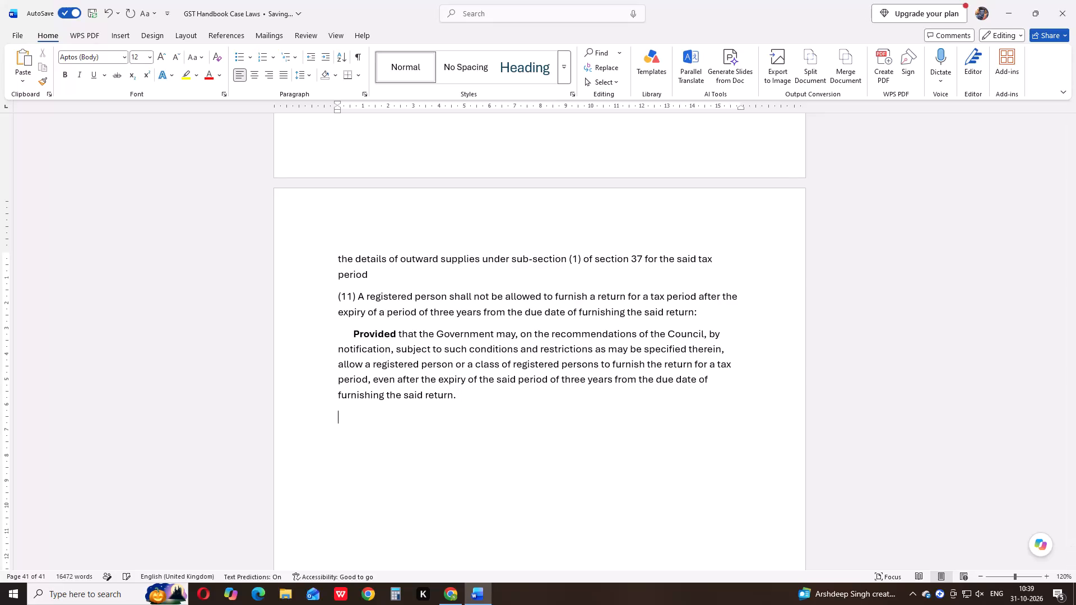
key(Return)
key(alt+Tab)
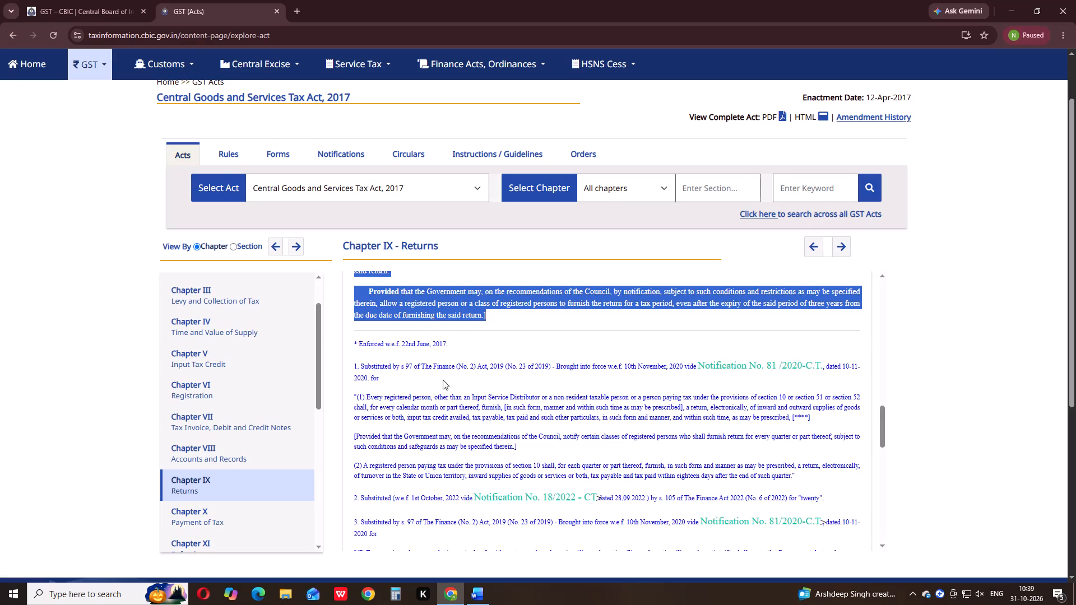
scroll(451, 325, down, 6)
scroll(454, 374, down, 6)
click(436, 321)
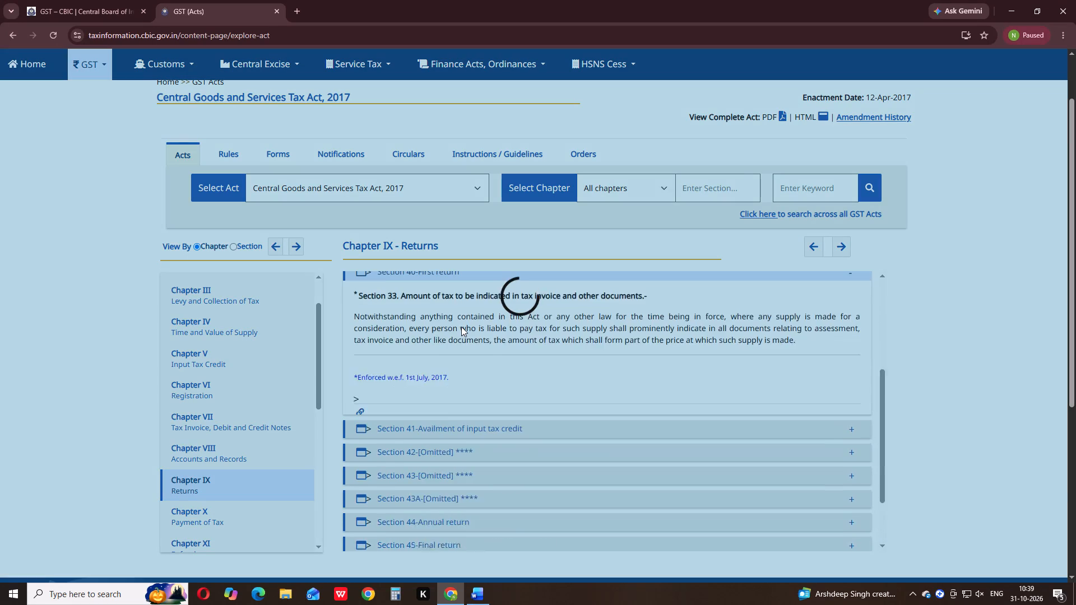
drag(359, 295, 647, 336)
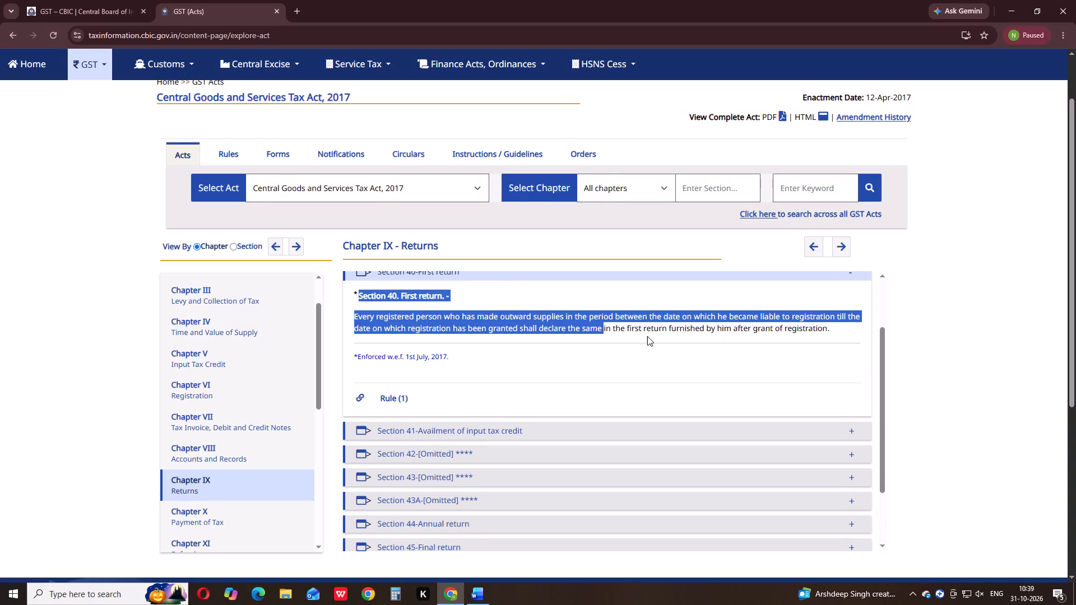
drag(647, 336, 836, 332)
key(ctrl+c)
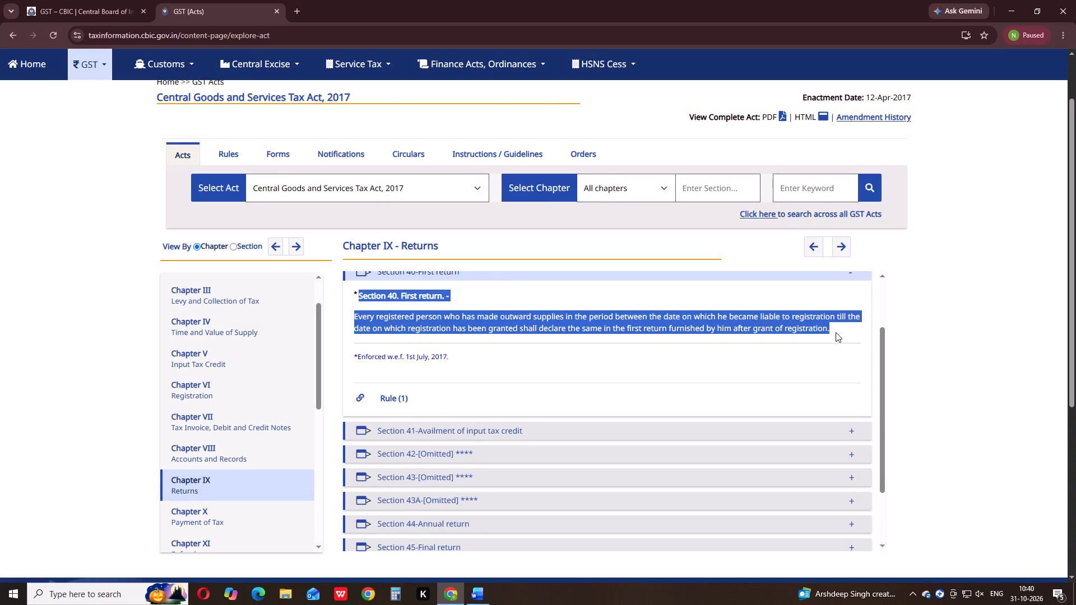
key(alt+Tab)
key(ctrl+v)
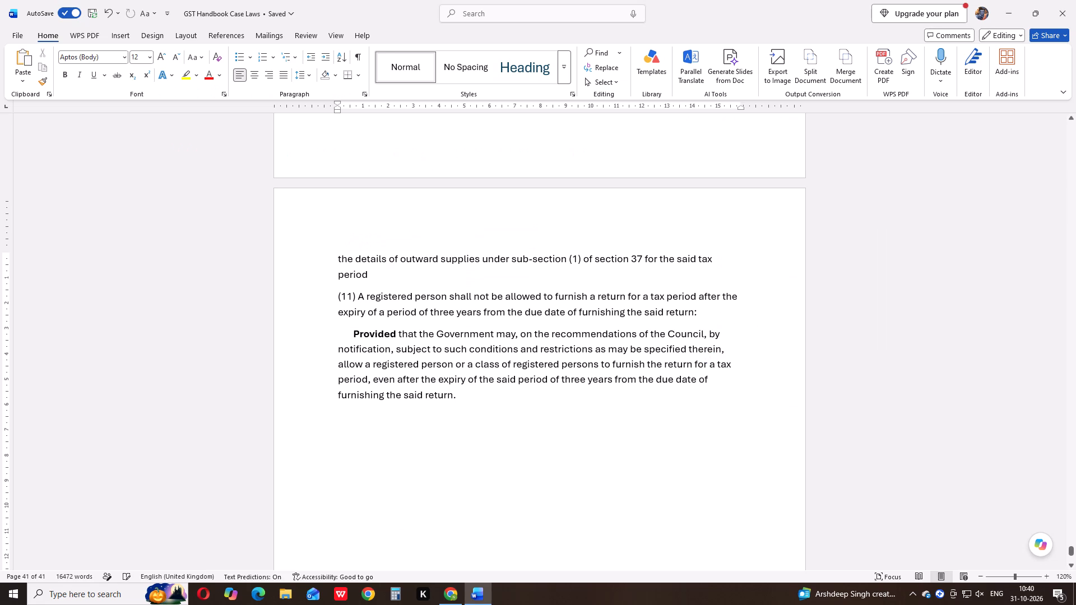
Delete the empty paragraph above the Section 40 heading and return to the end of the Section 40 text.
scroll(432, 394, down, 3)
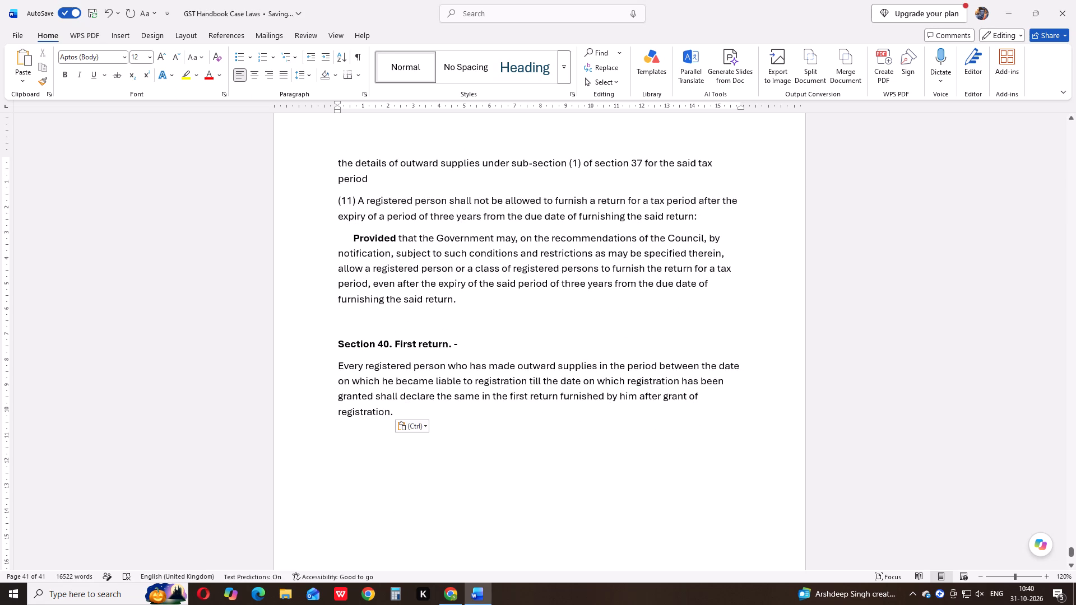
key(Up)
key(Up)
key(Up)
key(Up)
key(Up)
key(Up)
key(BackSpace)
key(Down)
key(Down)
key(Down)
key(Down)
key(Down)
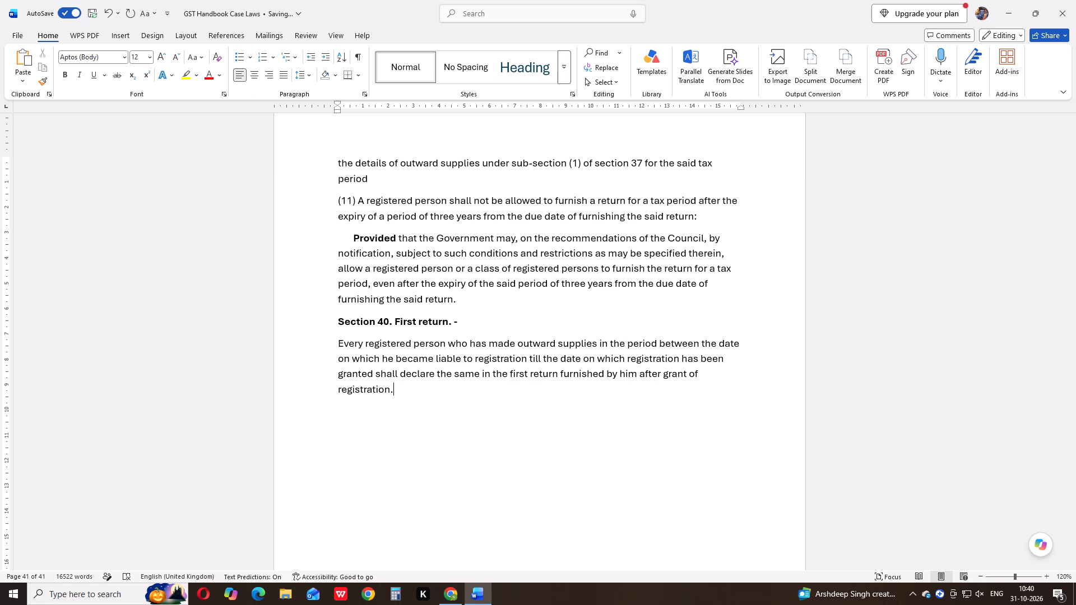
Copy the heading and text of Section 41, Availment of input tax credit, from the CBIC portal in Chrome and paste them below Section 40 in Word.
key(Return)
key(alt+Tab)
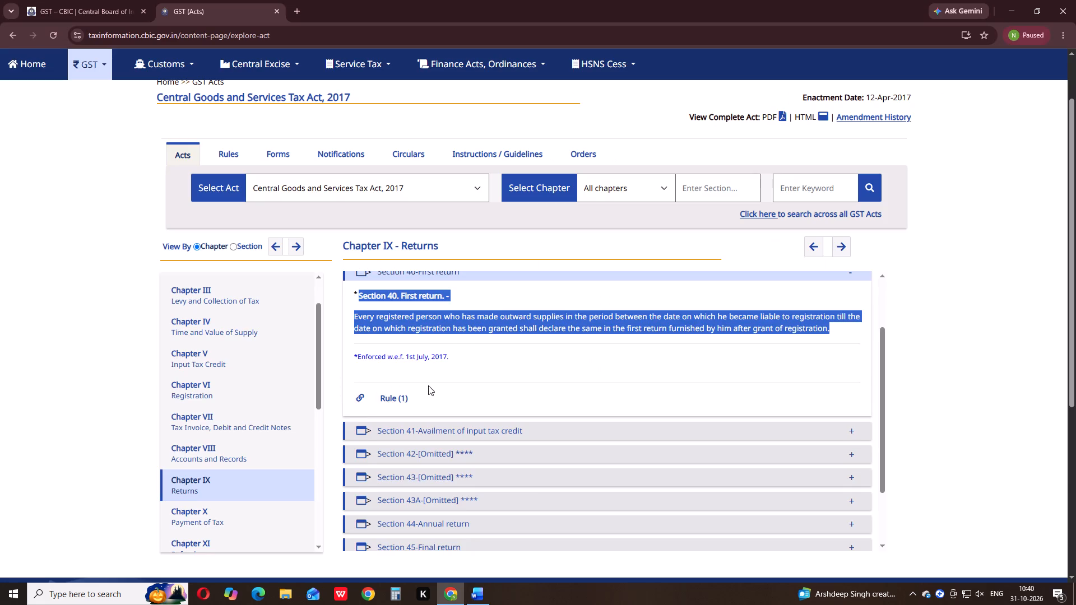
scroll(437, 376, down, 2)
click(424, 355)
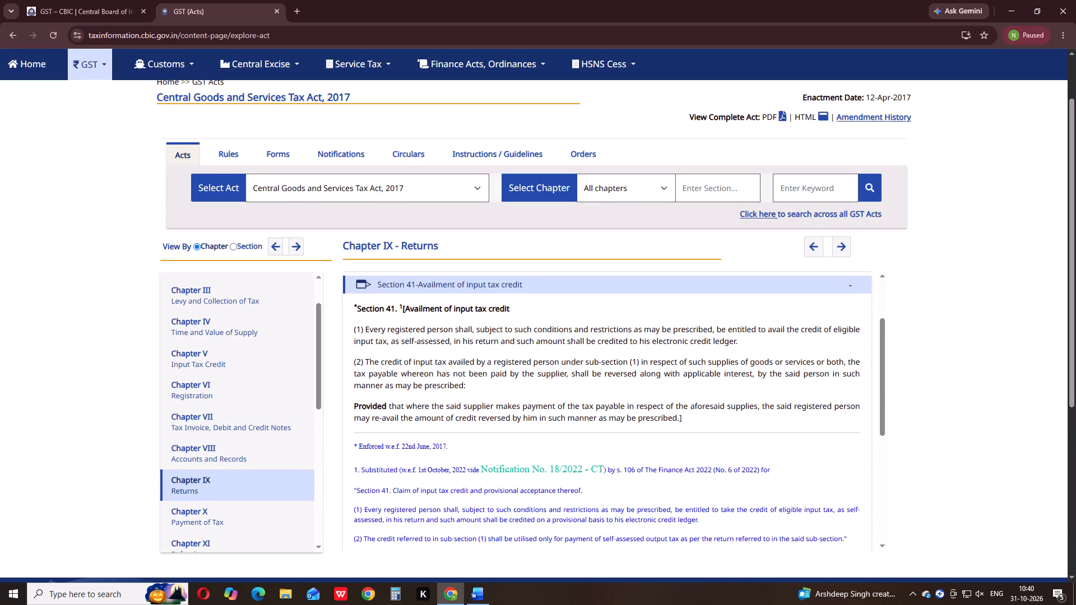
drag(358, 304, 693, 418)
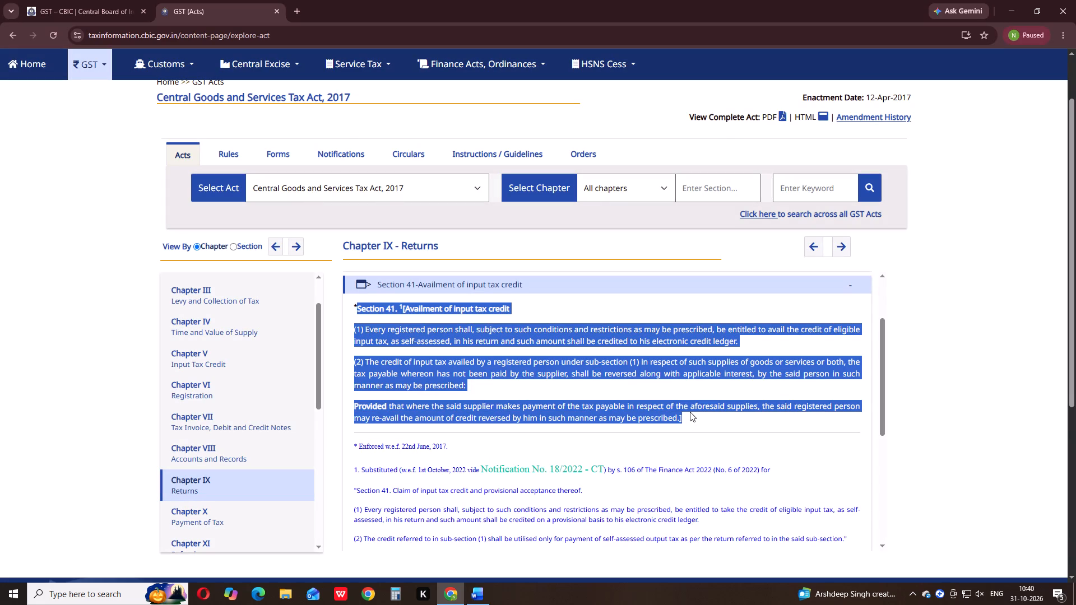
key(ctrl+c)
key(alt+Tab)
key(ctrl+v)
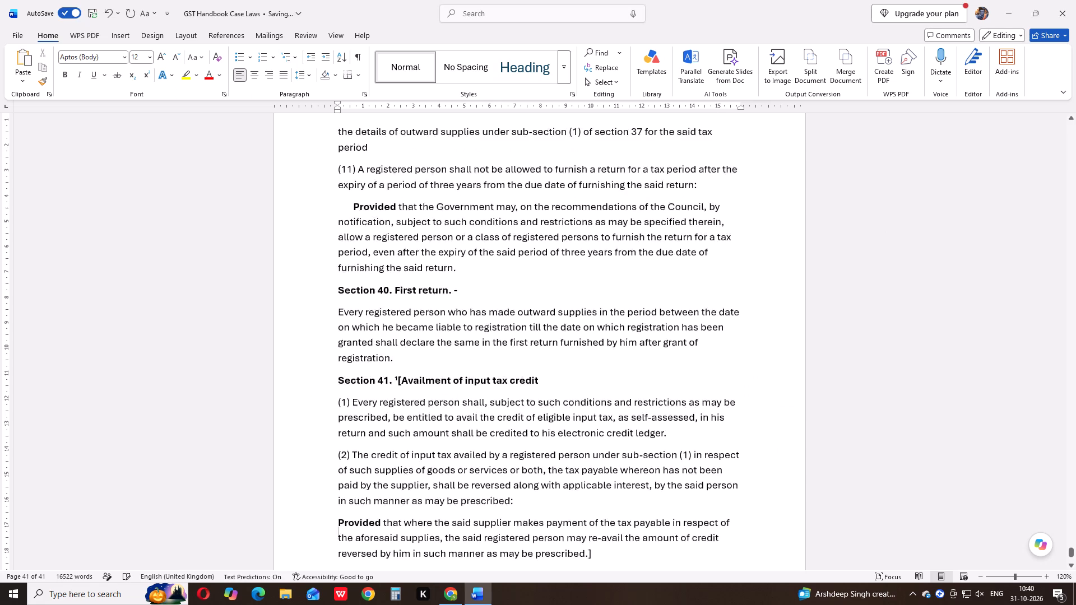
Remove footnote number 1 and the opening bracket from the Section 41 heading and the closing bracket after its proviso, and add empty paragraphs below.
click(402, 352)
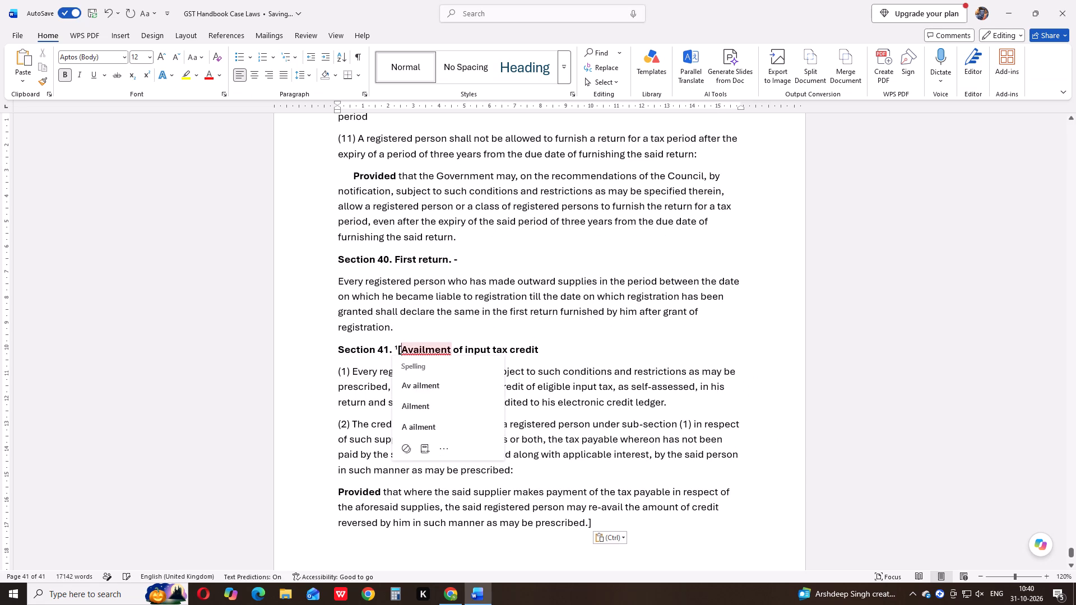
key(BackSpace)
key(BackSpace)
scroll(476, 439, down, 2)
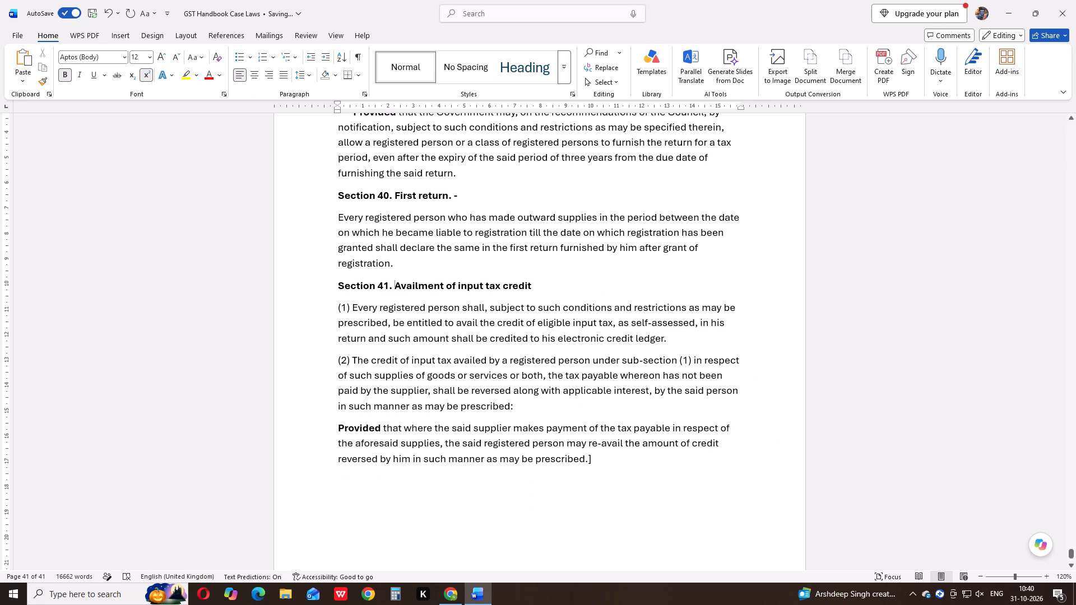
click(596, 458)
key(BackSpace)
key(Return)
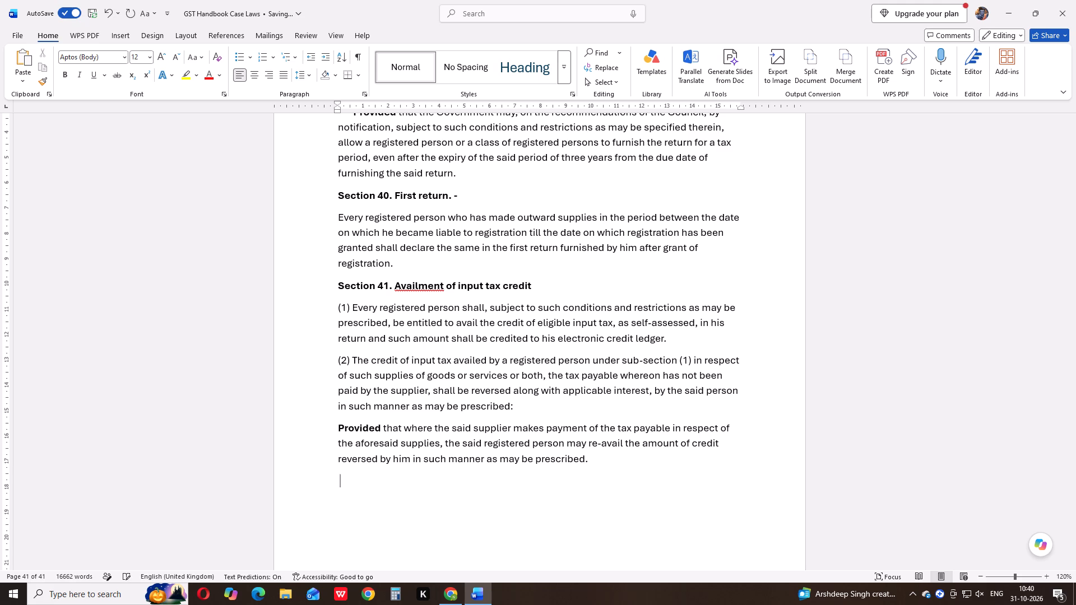
key(Return)
Switch to the CBIC portal in Chrome and examine the entries for the omitted Sections 42, 43 and 43A.
key(alt+Tab)
scroll(505, 408, down, 2)
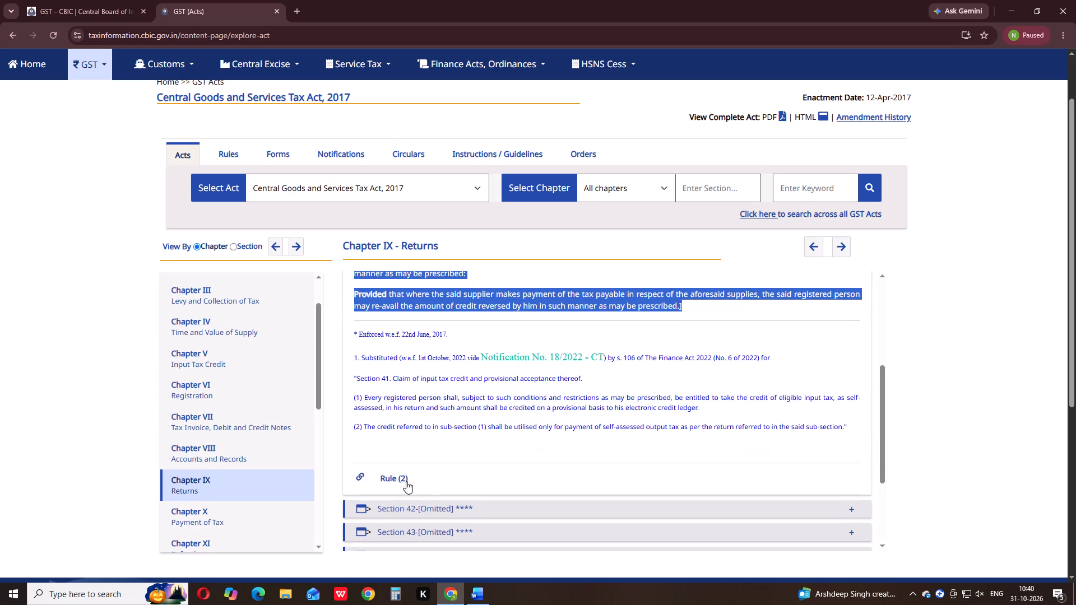
click(396, 504)
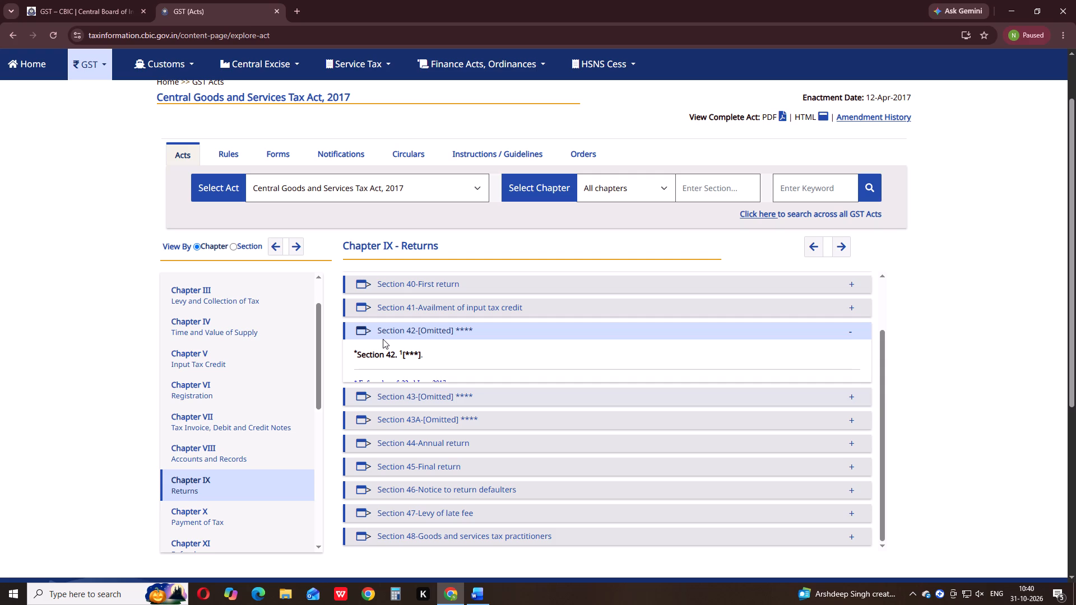
scroll(461, 334, down, 5)
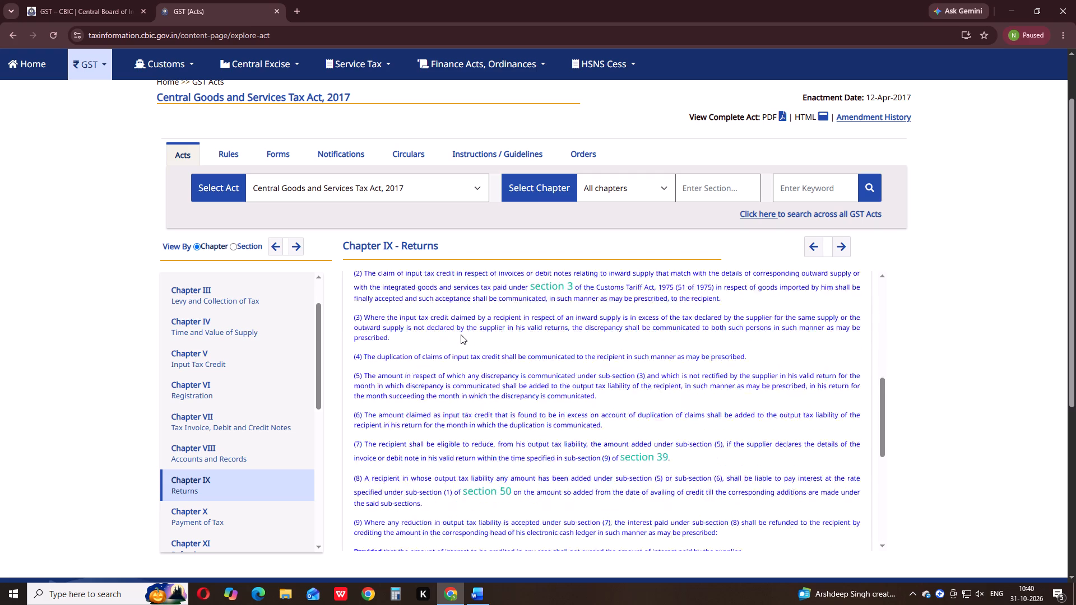
scroll(461, 334, down, 7)
click(432, 397)
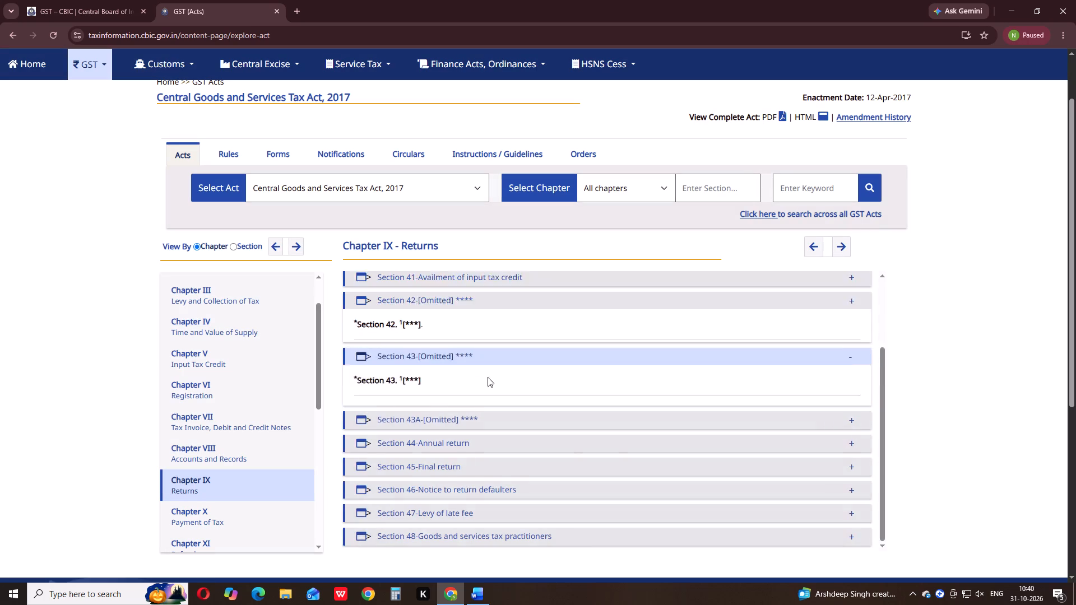
scroll(498, 367, down, 13)
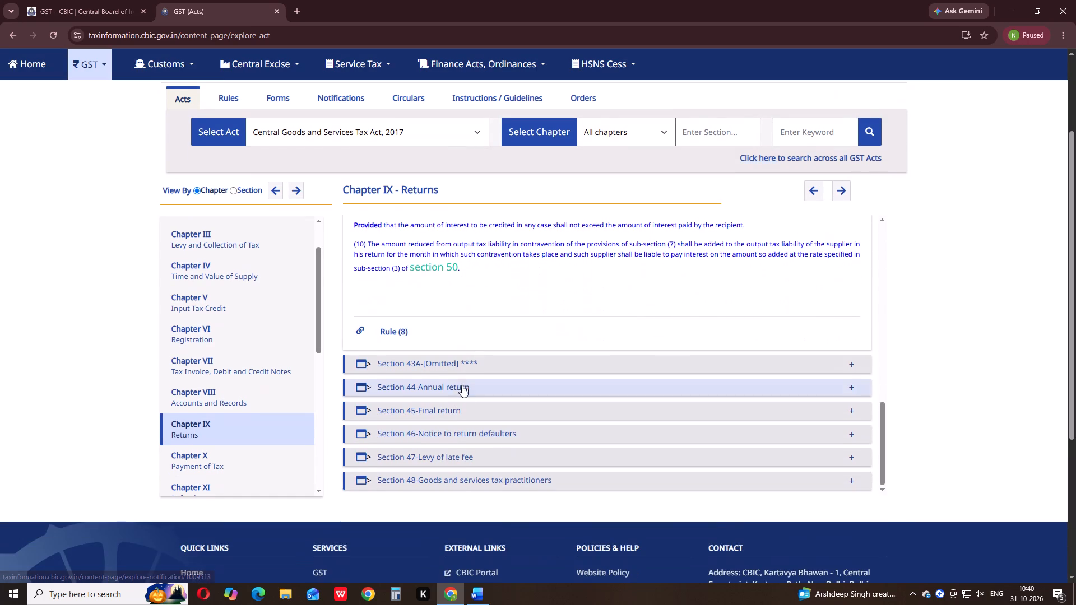
click(450, 368)
scroll(501, 353, down, 12)
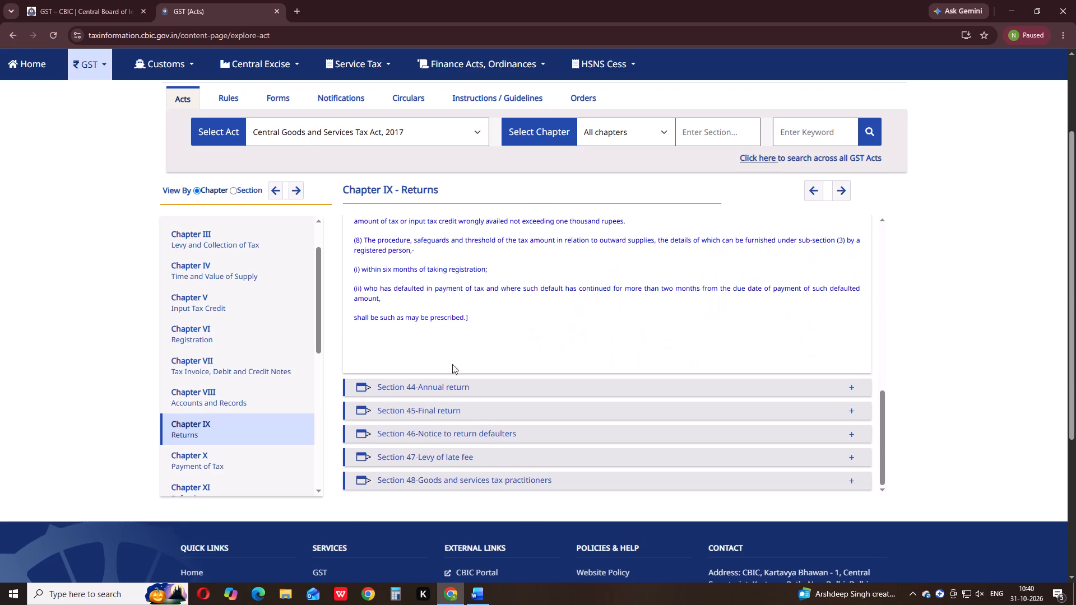
Copy Section 44, Annual return, with its provisos and sub-section (2) from the CBIC portal and paste it below Section 41 in Word.
click(438, 391)
drag(360, 270, 631, 319)
scroll(479, 313, down, 3)
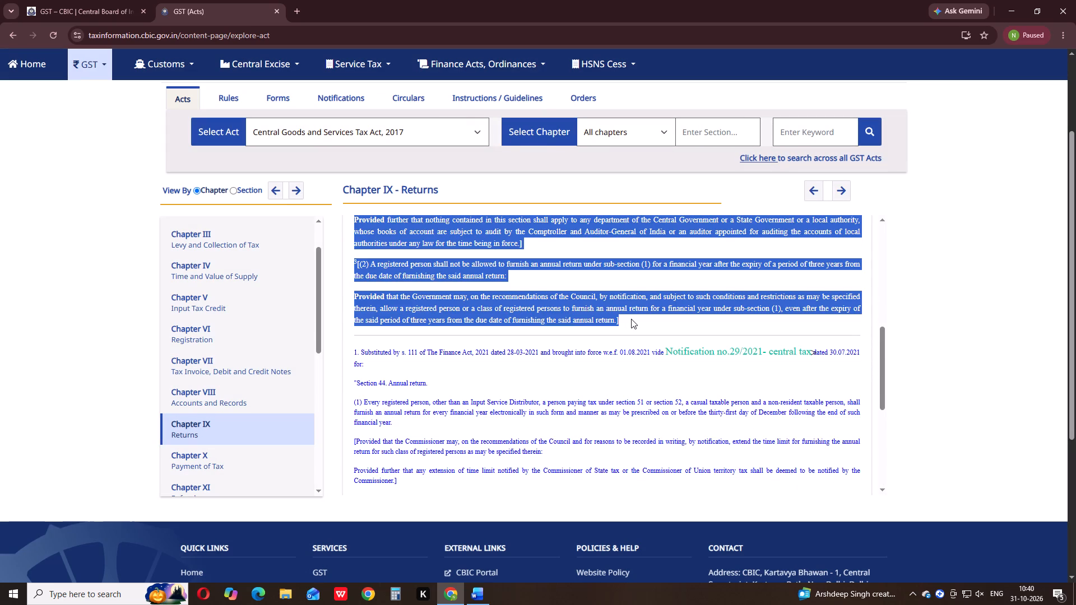
key(ctrl+c)
key(alt+Tab)
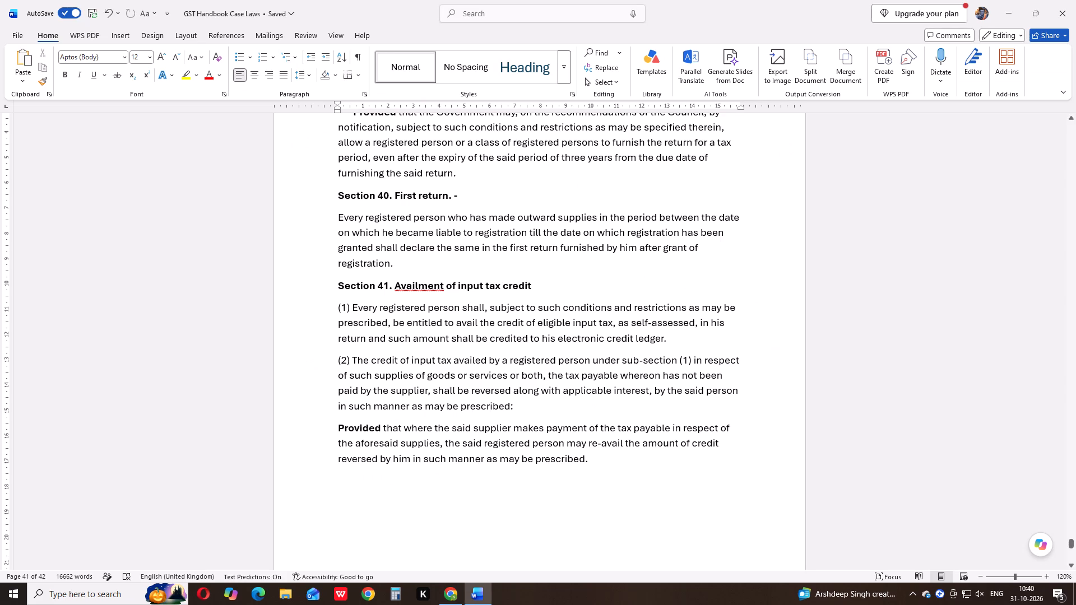
key(ctrl+v)
Remove the closing bracket after "time being in force.", footnote number 3 with the bracket before Section 44(2), and the closing bracket after its proviso.
click(430, 381)
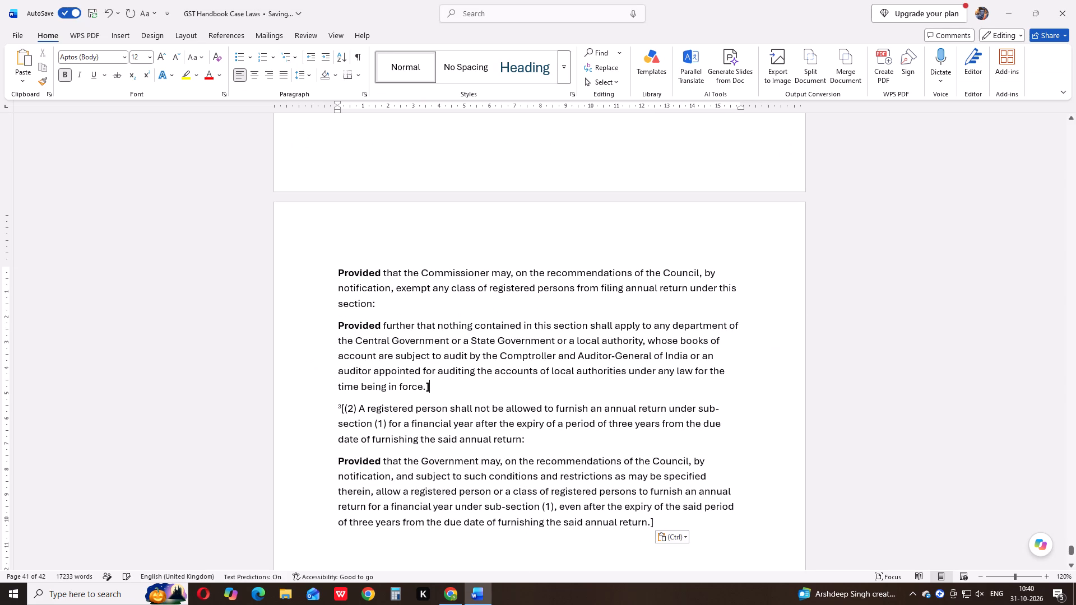
key(BackSpace)
click(345, 408)
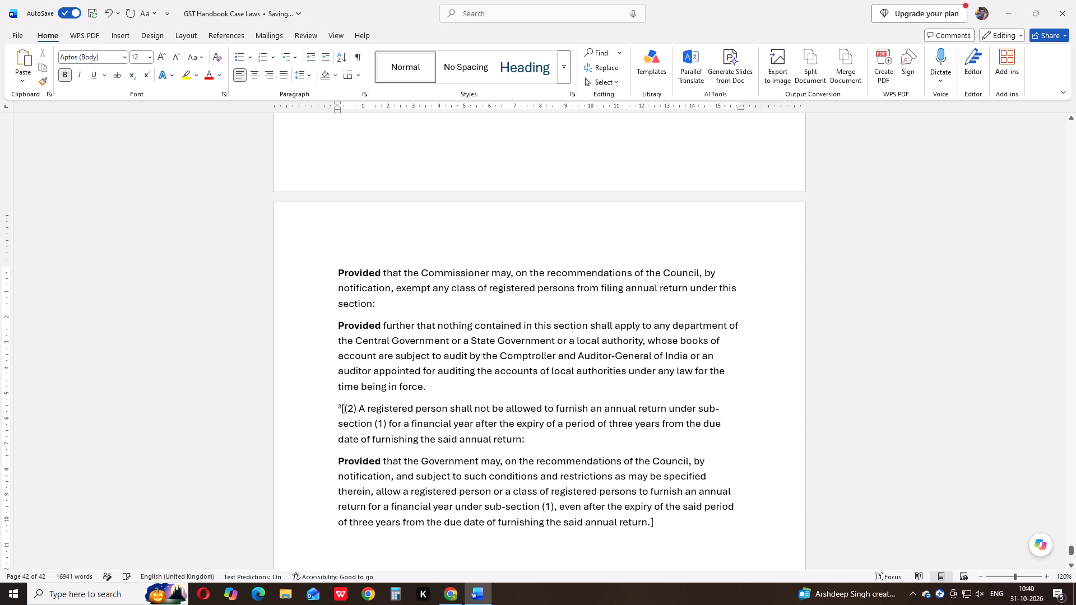
key(BackSpace)
key(BackSpace)
scroll(514, 411, down, 3)
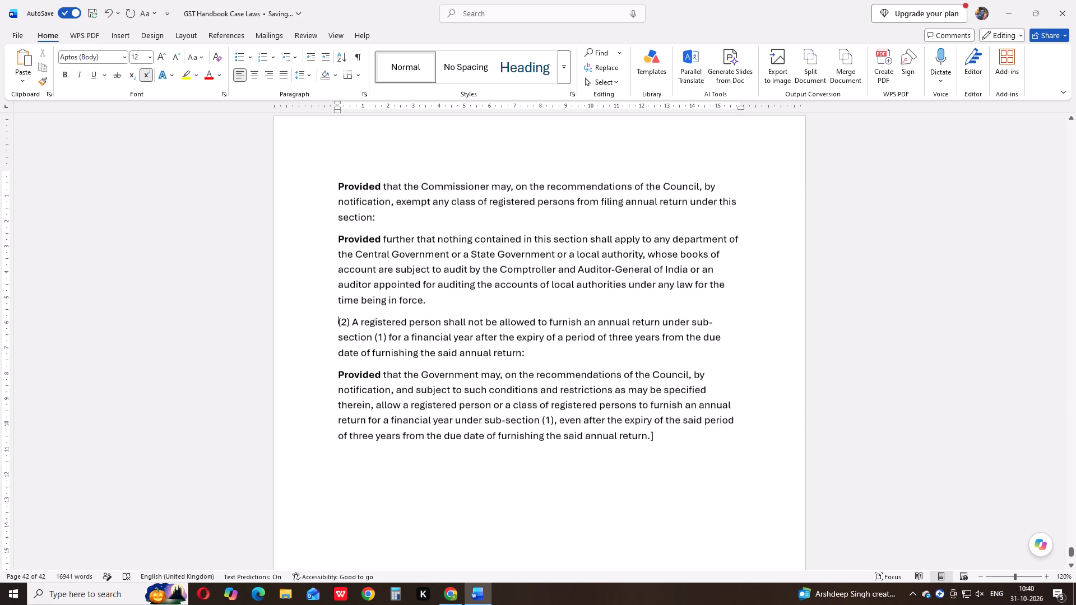
click(657, 432)
key(BackSpace)
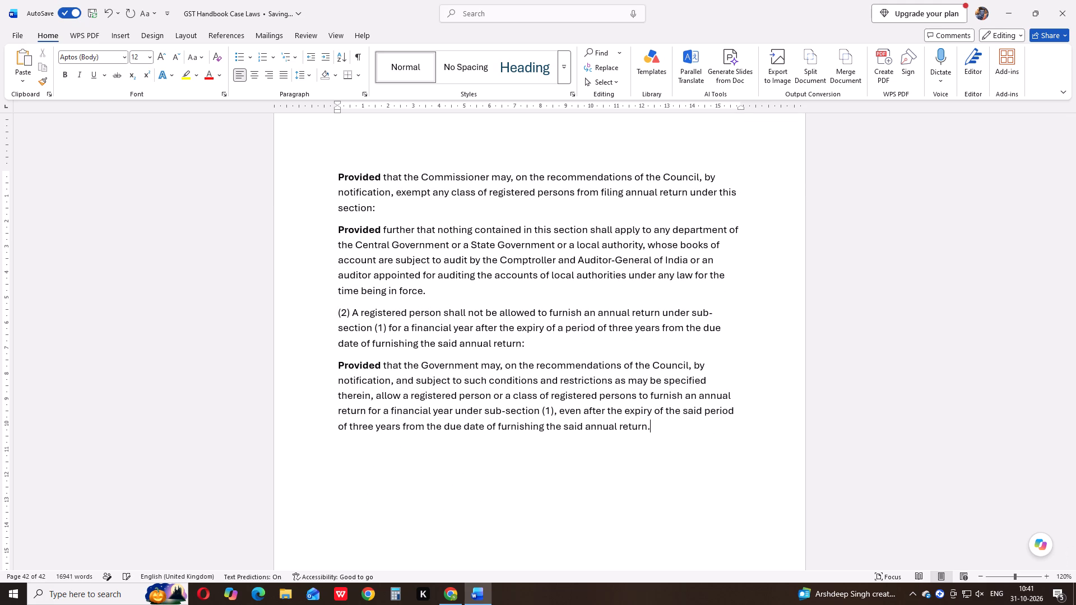
Copy the heading and text of Section 45, Final return, from the CBIC portal in Chrome and paste them below Section 44 in Word.
key(Return)
key(alt+Tab)
scroll(491, 338, down, 5)
click(426, 408)
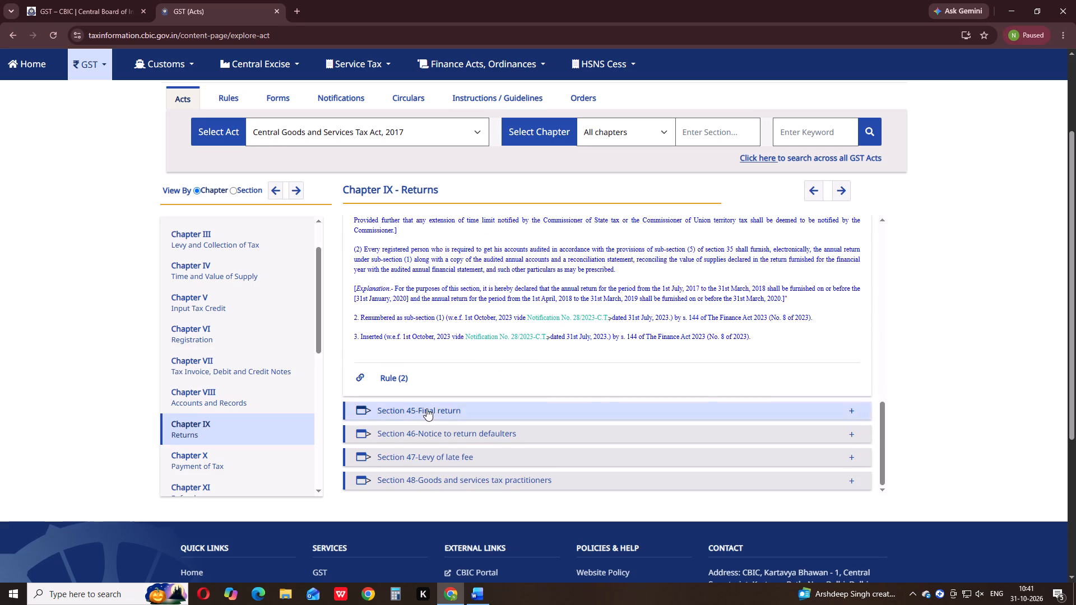
drag(360, 280, 429, 280)
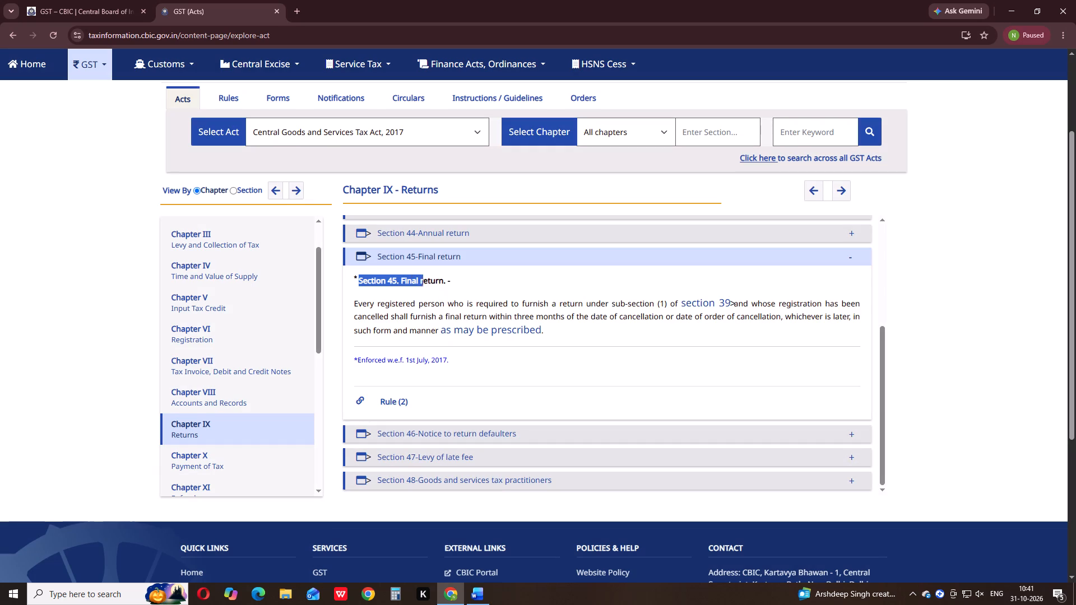
drag(429, 280, 555, 329)
key(ctrl+c)
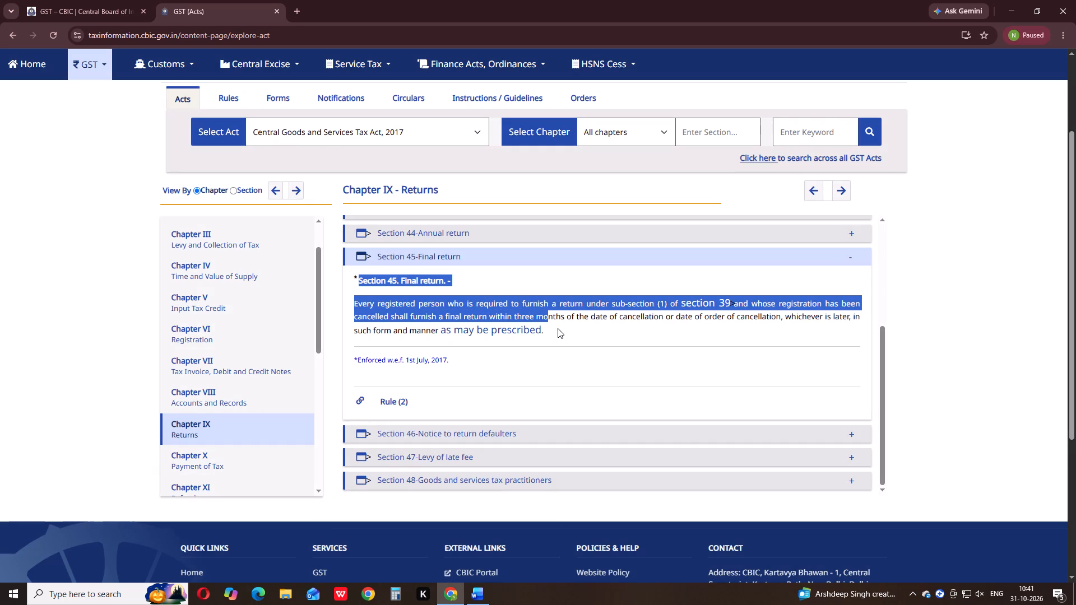
key(alt+Tab)
key(ctrl+v)
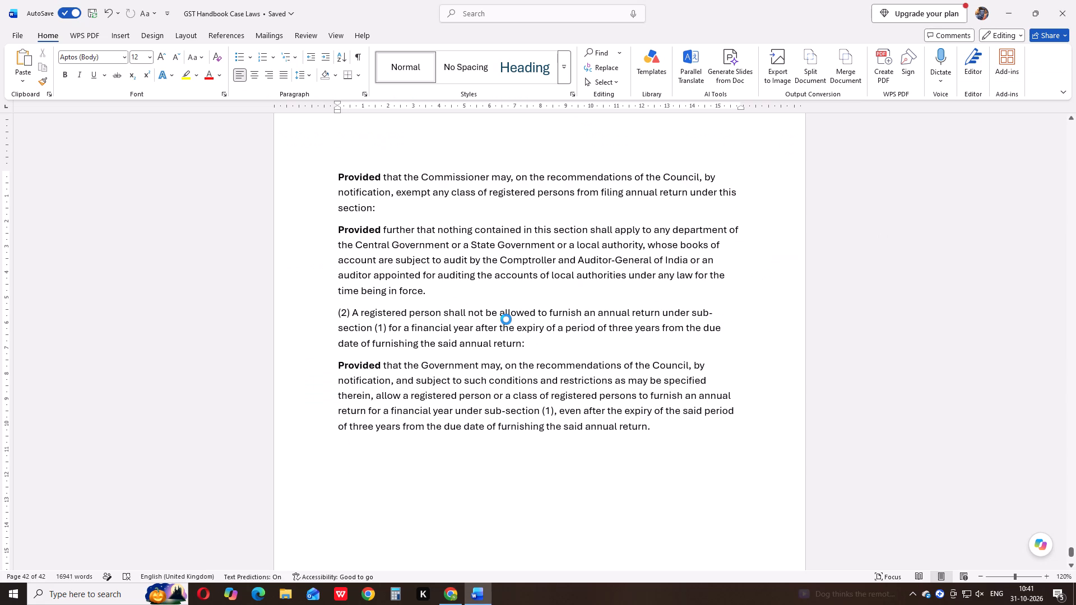
scroll(451, 298, down, 5)
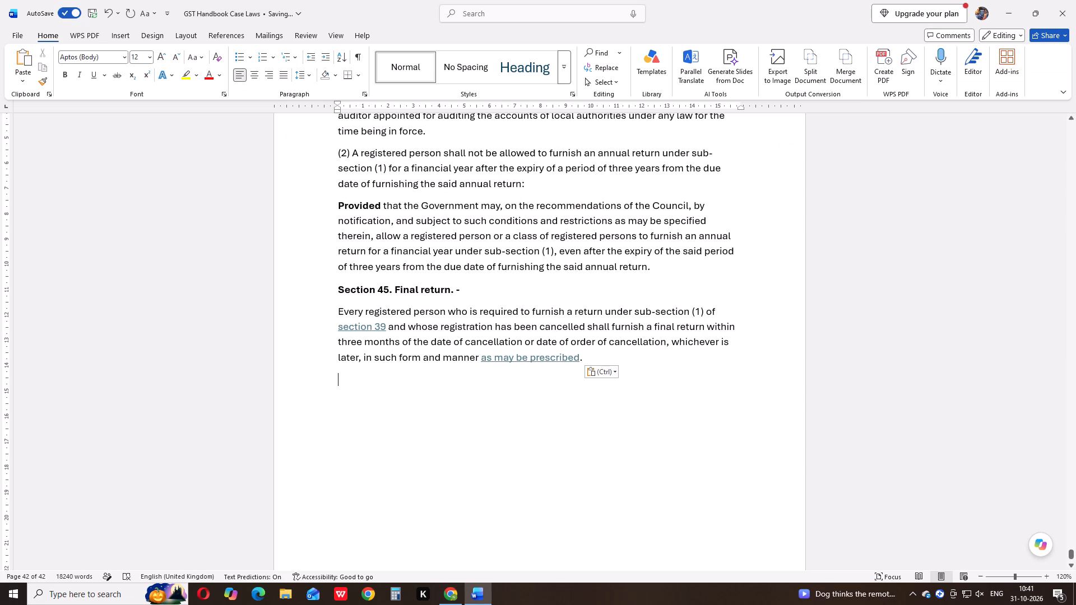
Copy the heading and text of Section 46, Notice to return defaulters, from the CBIC portal in Chrome and paste them below Section 45 in Word.
key(alt+Tab)
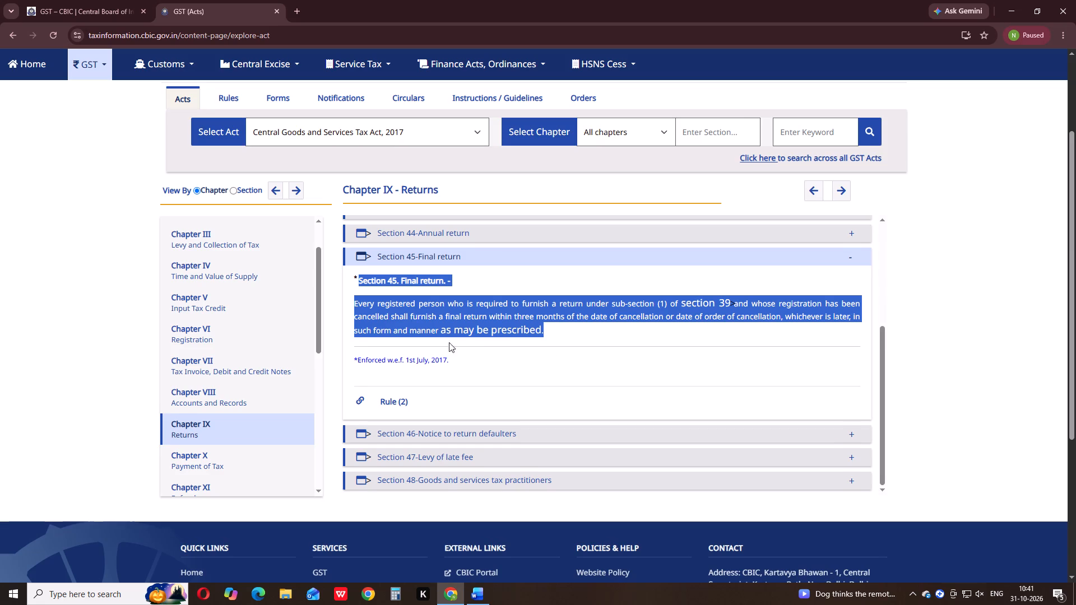
scroll(441, 339, down, 2)
click(438, 325)
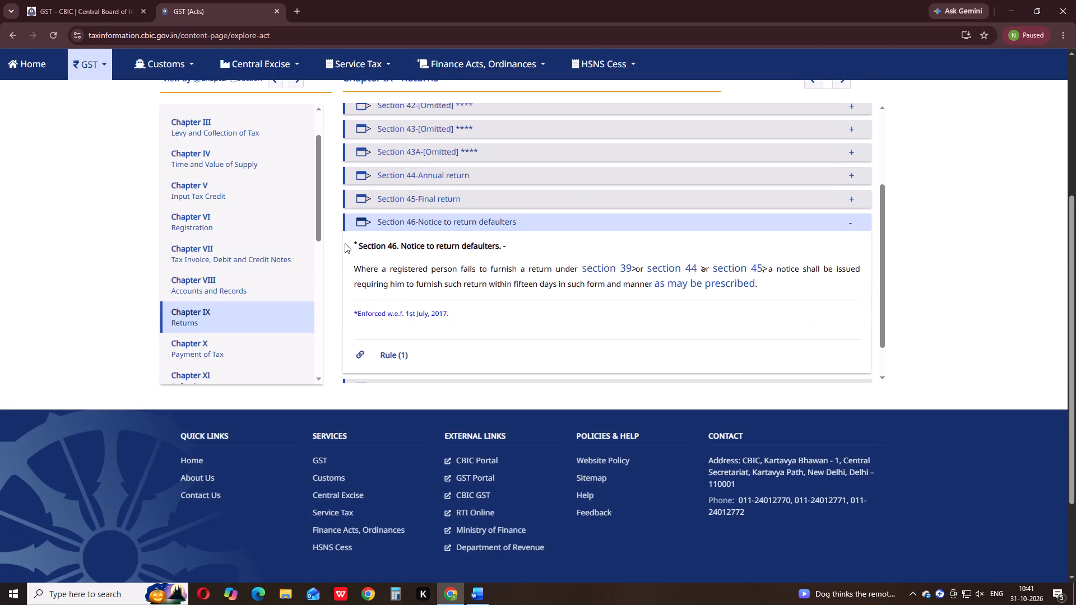
drag(360, 244, 788, 280)
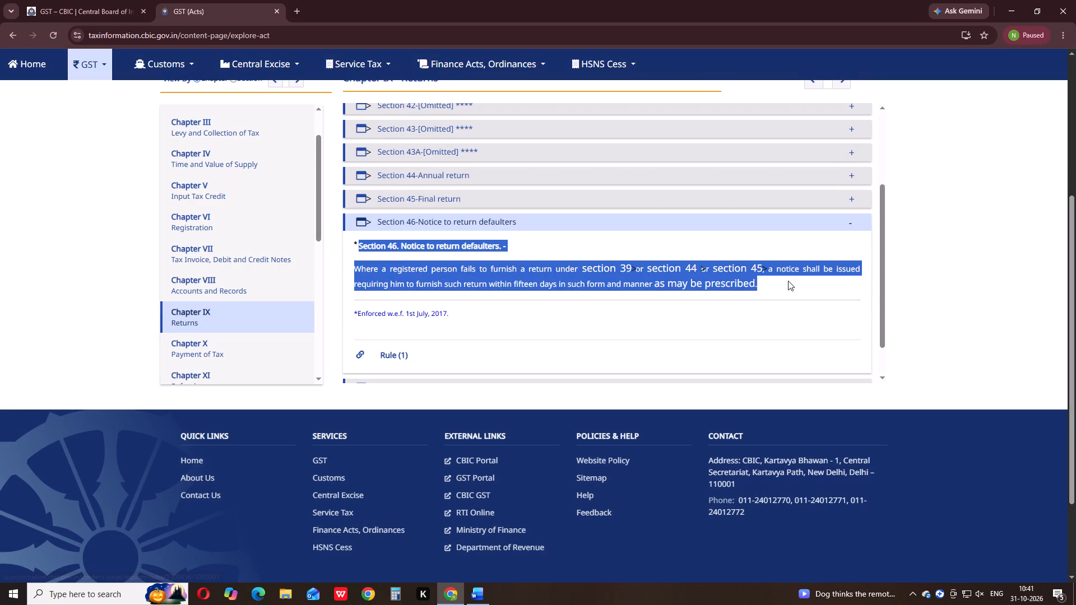
key(ctrl+c)
key(alt+Tab)
key(ctrl+v)
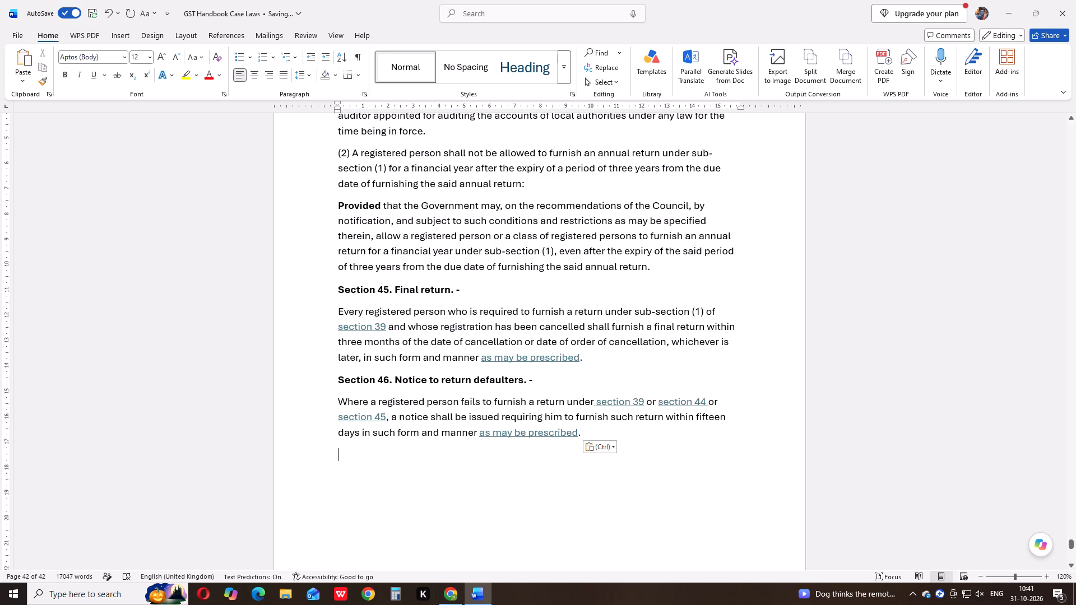
Copy Section 47, Levy of late fee, with sub-sections (1) and (2) from the CBIC portal in Chrome and paste it below Section 46 in Word.
key(alt+Tab)
scroll(465, 348, down, 3)
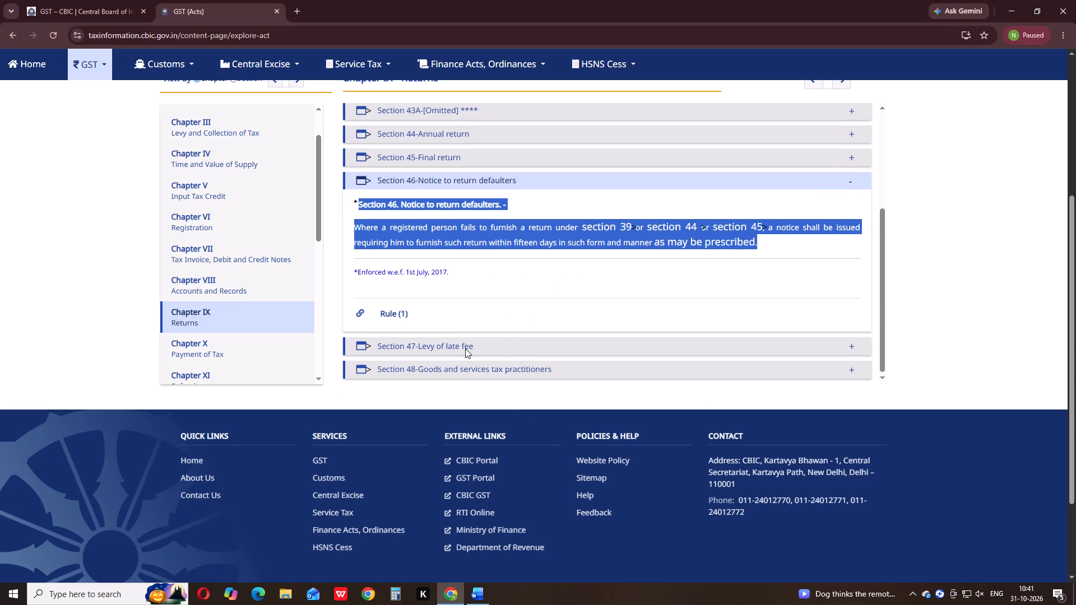
click(440, 339)
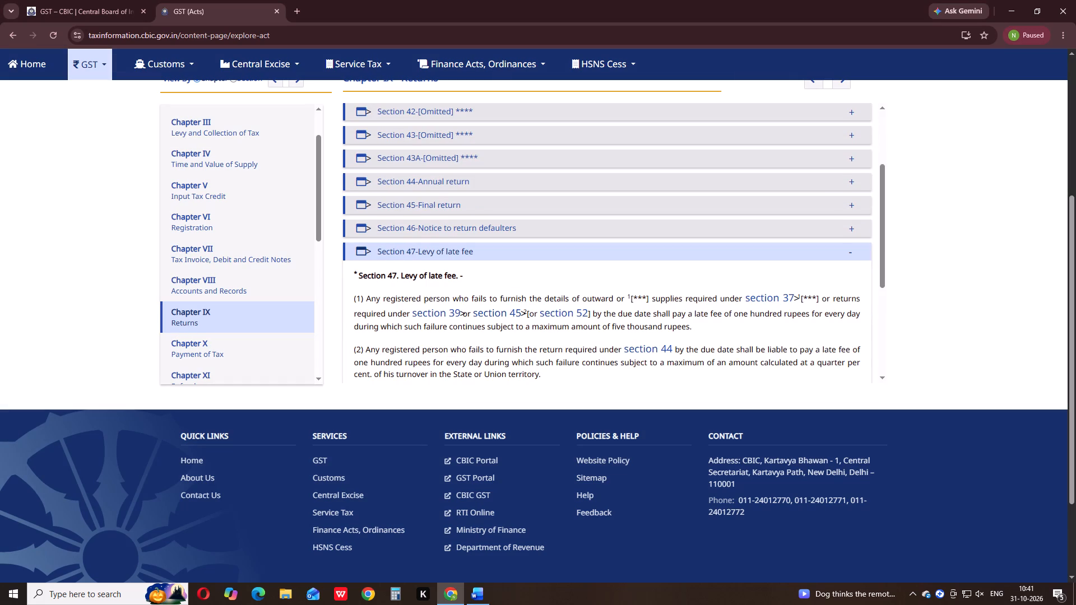
drag(359, 276, 549, 206)
scroll(457, 299, down, 3)
key(ctrl+c)
key(alt+Tab)
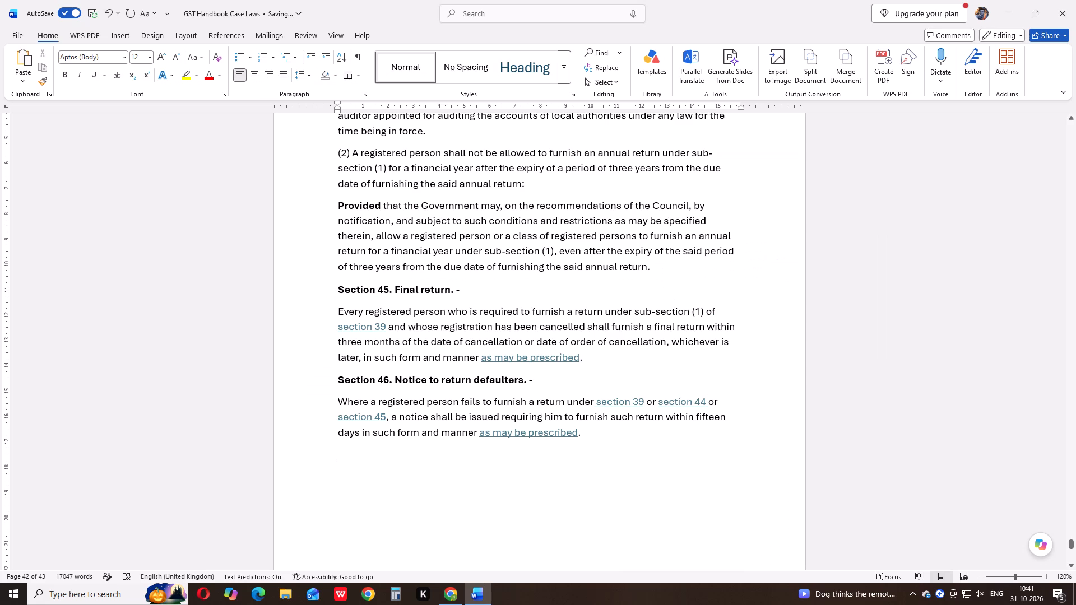
key(ctrl+v)
scroll(452, 376, down, 2)
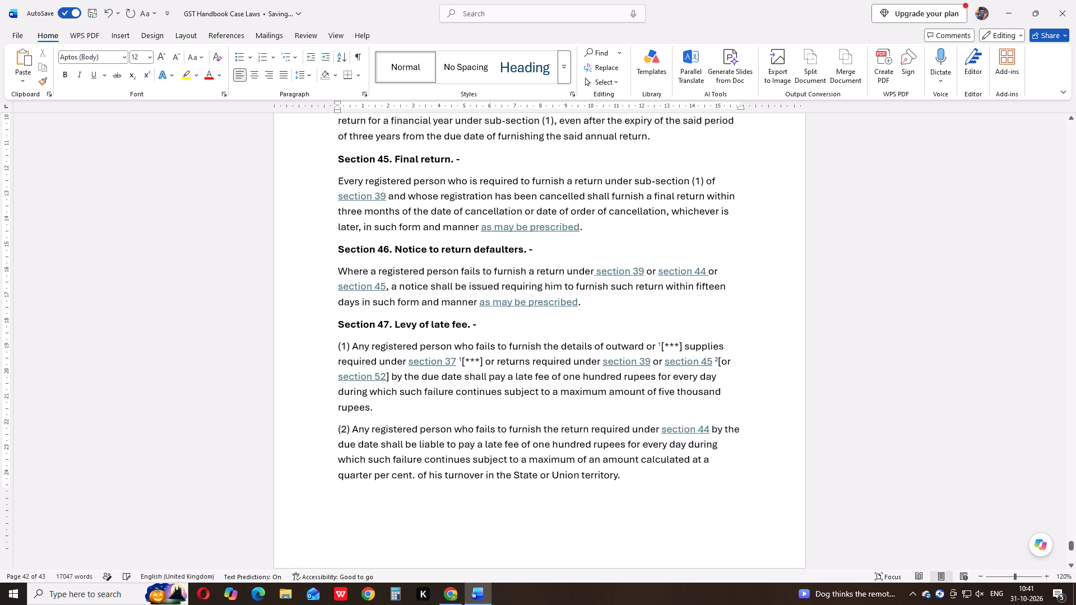
Delete both omitted-text markers with footnote number 1 from Section 47(1), after "section 37" and before "supplies".
click(488, 349)
key(BackSpace)
key(BackSpace)
key(BackSpace)
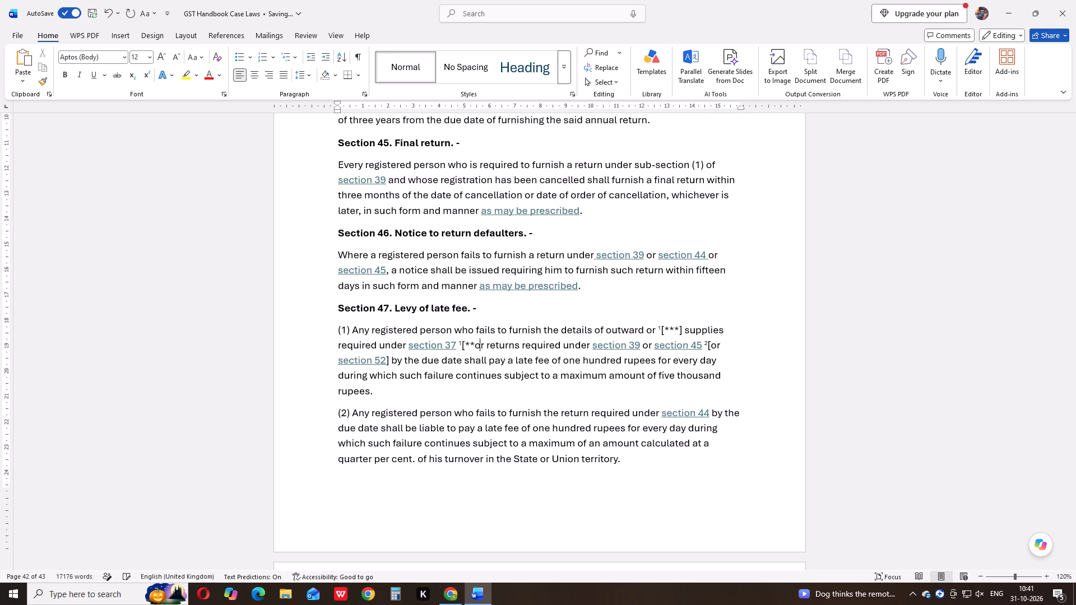
key(BackSpace)
key(BackSpace)
key(BackSpace)
key(BackSpace)
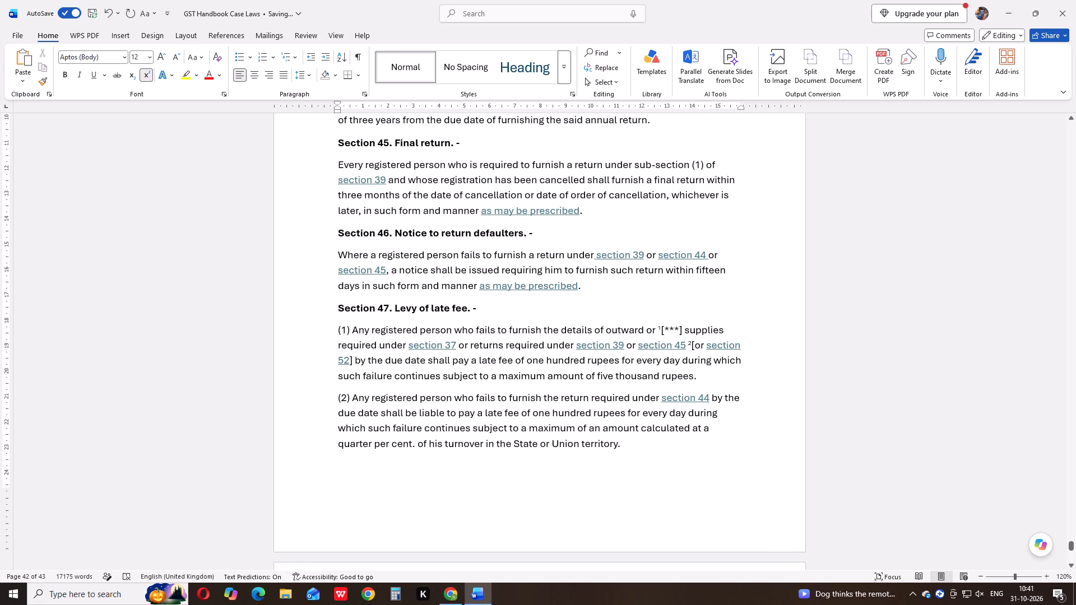
click(686, 327)
key(BackSpace)
key(BackSpace)
key(BackSpace)
key(BackSpace)
key(BackSpace)
key(BackSpace)
key(BackSpace)
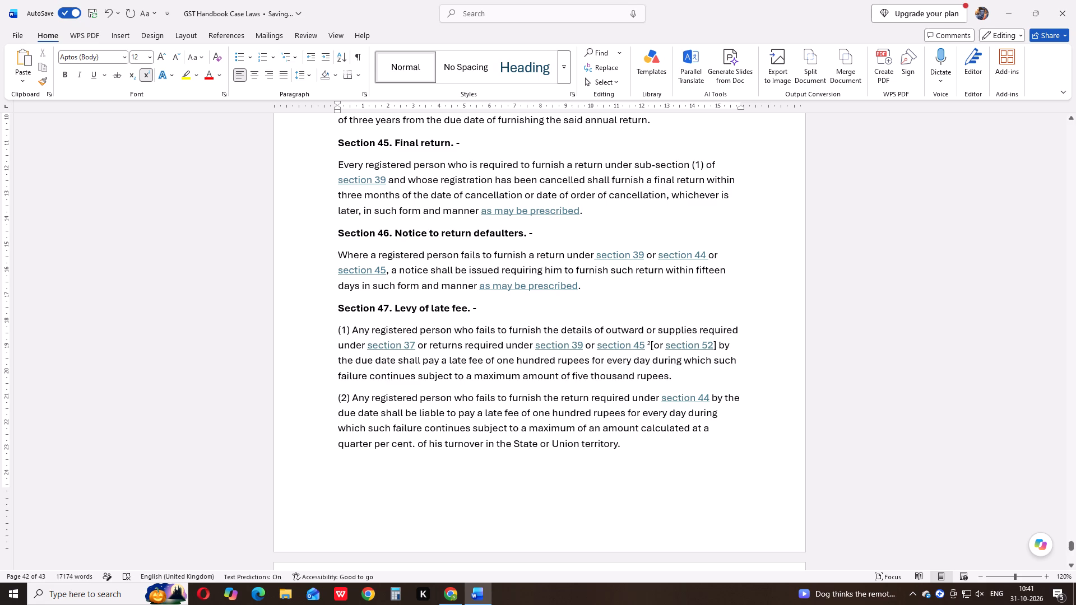
Remove footnote number 2 and the opening bracket before "or section 52" in Section 47(1).
click(651, 349)
key(Right)
key(BackSpace)
key(BackSpace)
click(484, 381)
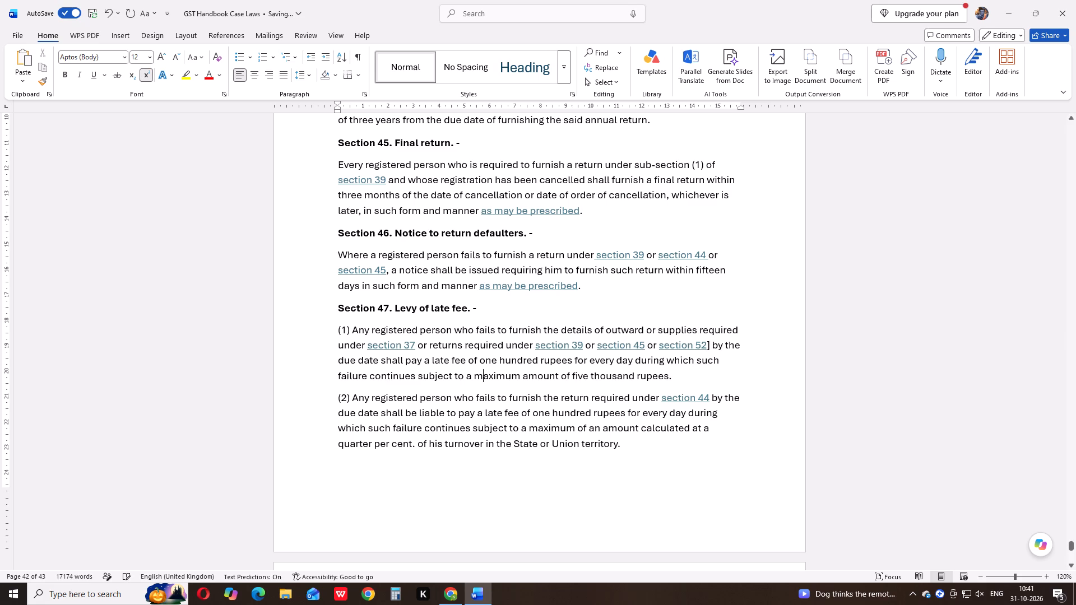
Copy Section 48, Goods and services tax practitioners, with sub-sections (1) to (3) from the CBIC portal in Chrome and paste it below Section 47 in Word.
click(633, 444)
key(Return)
key(Return)
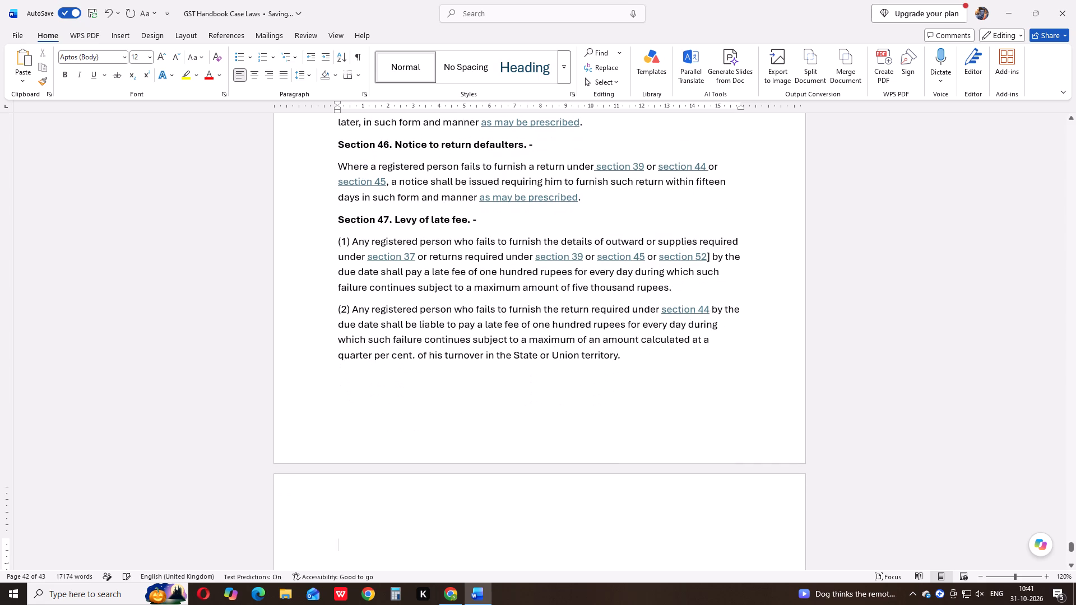
key(alt+Tab)
scroll(442, 322, down, 5)
click(416, 362)
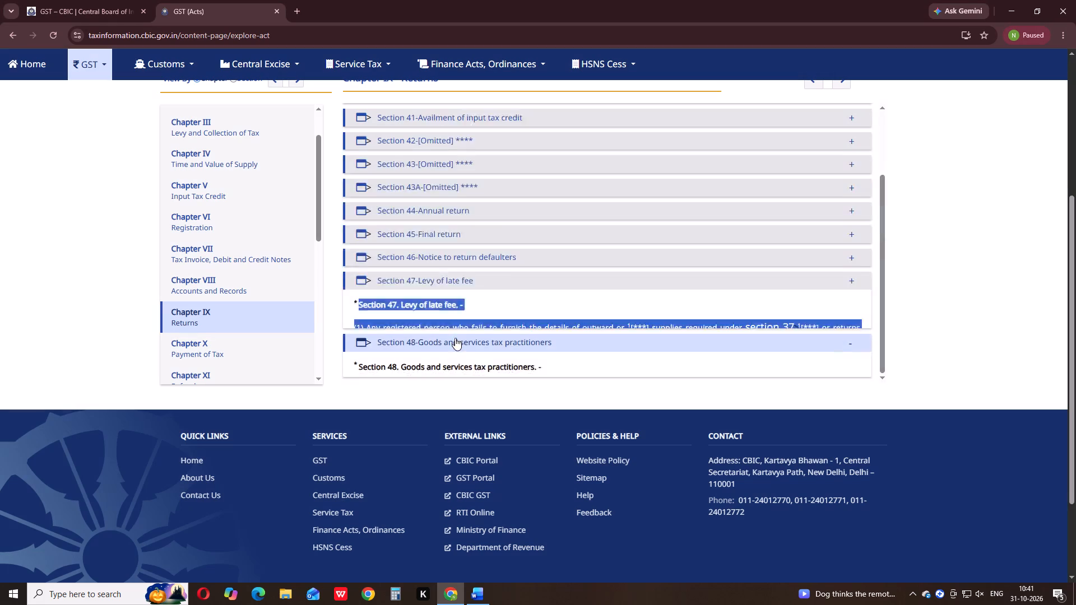
drag(359, 204, 444, 232)
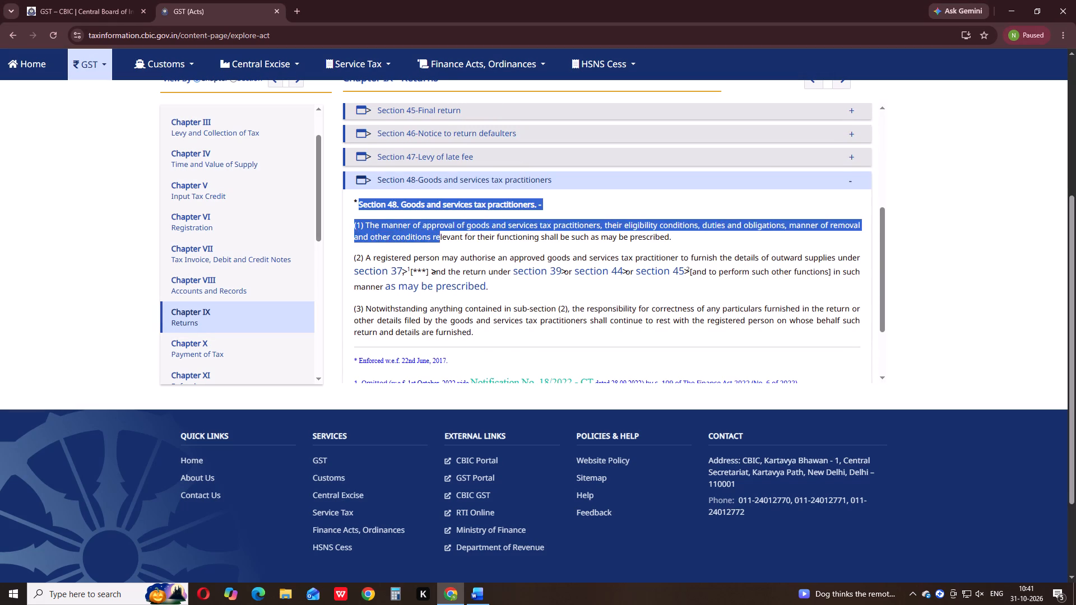
drag(444, 232, 490, 279)
scroll(449, 235, down, 1)
key(ctrl+c)
key(alt+Tab)
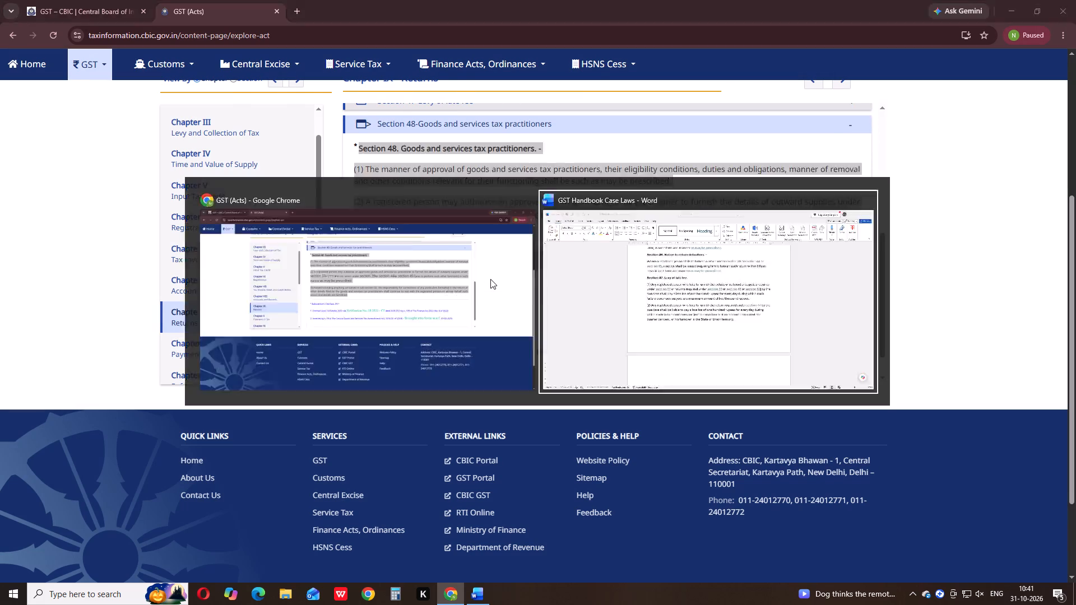
key(ctrl+v)
scroll(490, 301, down, 2)
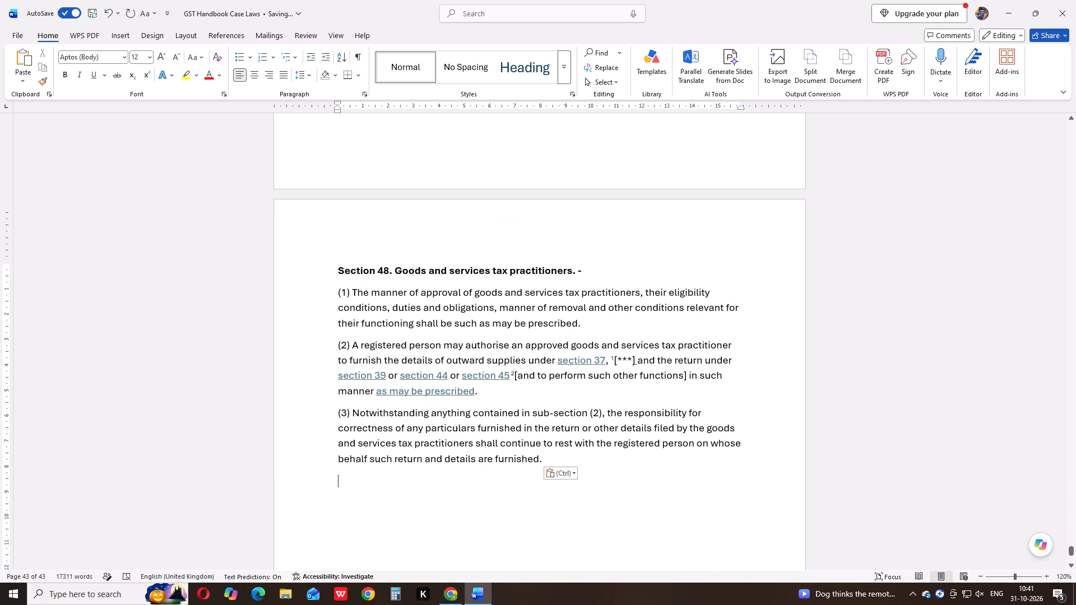
Delete the omitted-text marker with footnote number 1 after "section 37," in Section 48(2).
click(639, 361)
key(BackSpace)
key(BackSpace)
key(BackSpace)
key(BackSpace)
key(BackSpace)
key(BackSpace)
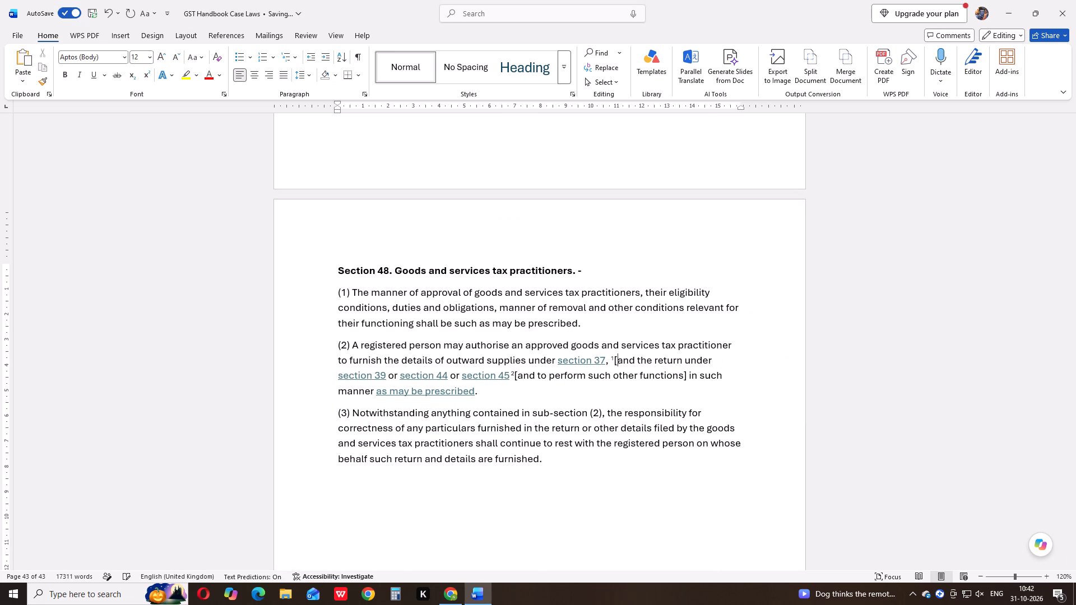
key(BackSpace)
key(BackSpace)
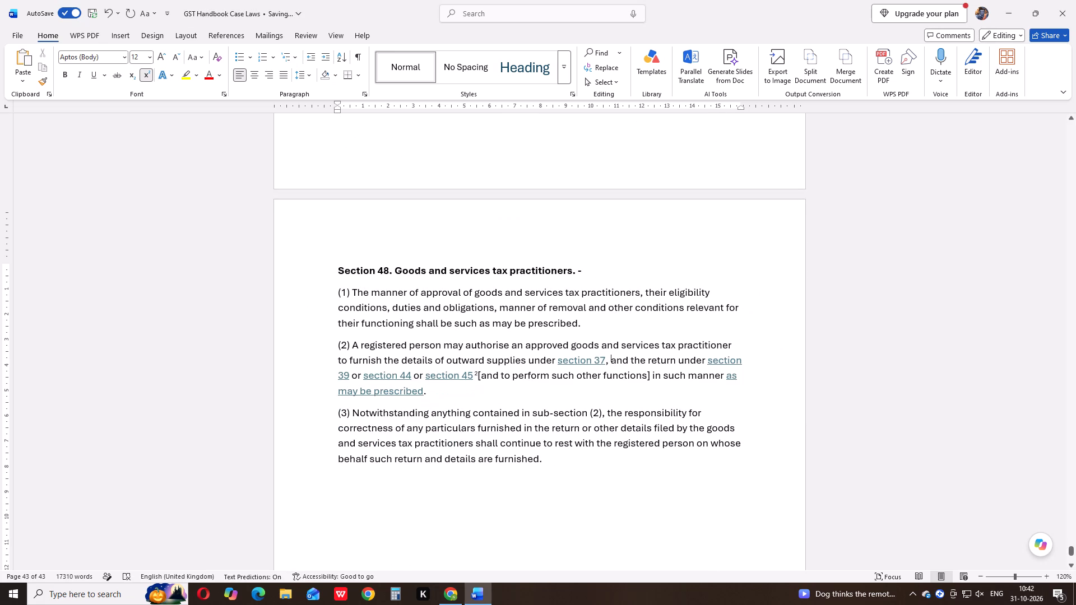
Remove footnote number 2 and the brackets around "and to perform such other functions" in Section 48(2), keeping a space after "section 45".
click(484, 376)
key(Left)
key(BackSpace)
key(BackSpace)
key(space)
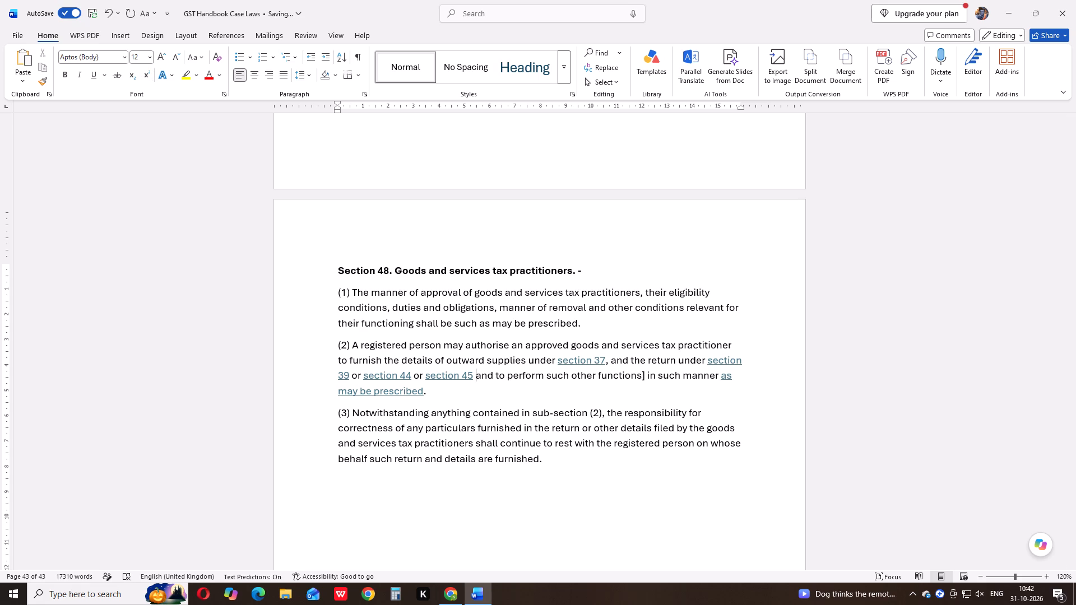
click(645, 376)
key(BackSpace)
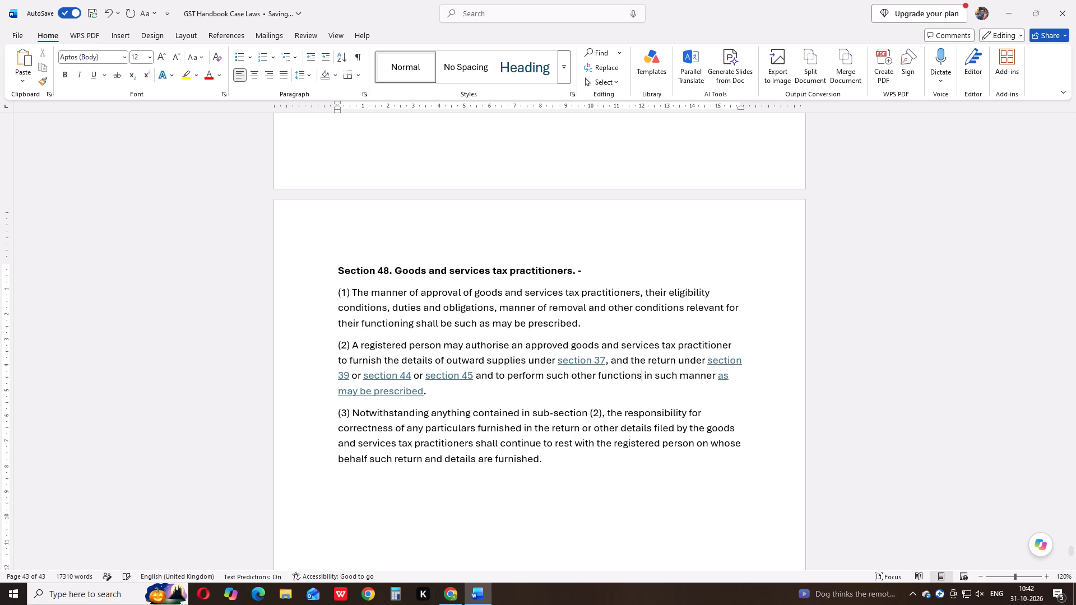
click(521, 408)
Open Chapter X on the CBIC portal in Chrome, copy its title "Chapter X - Payment of Tax" and paste it below Section 48 in Word.
click(563, 456)
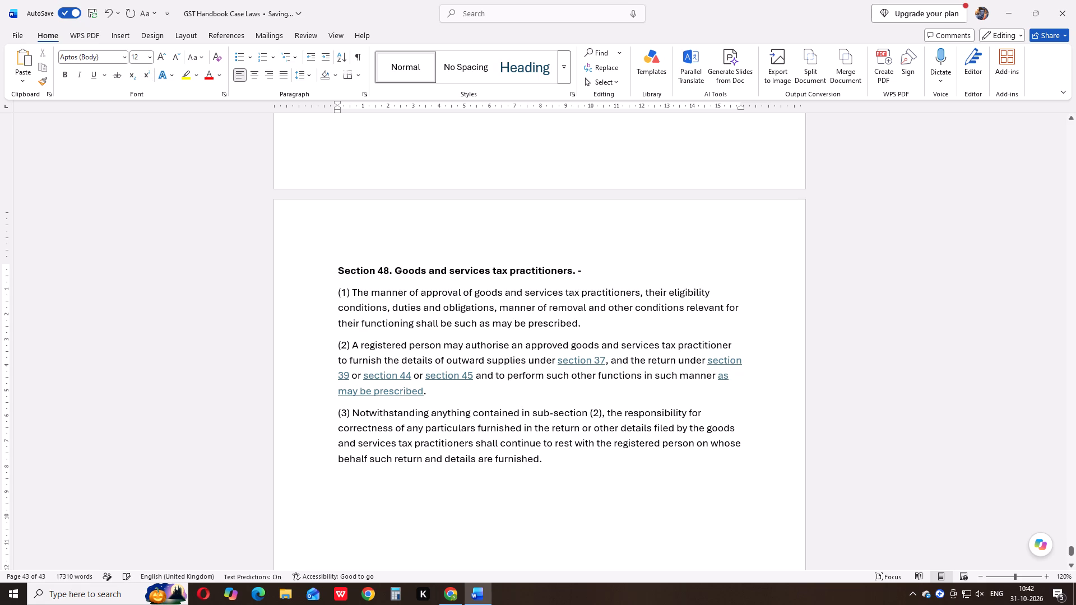
key(Return)
key(Return)
key(alt+Tab)
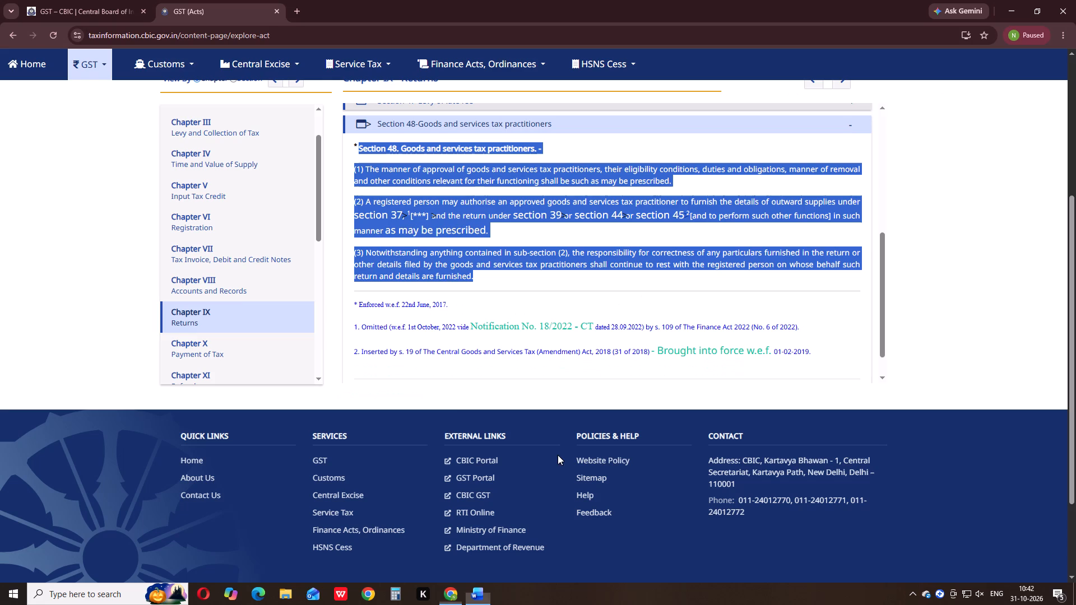
scroll(410, 336, down, 5)
click(218, 345)
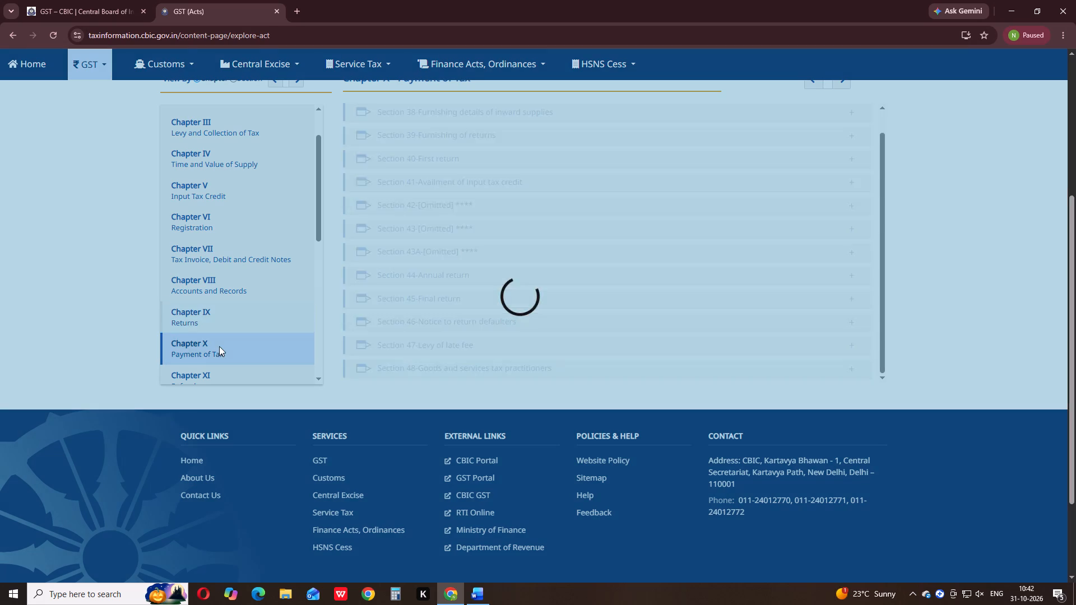
scroll(534, 334, up, 4)
drag(341, 328, 453, 328)
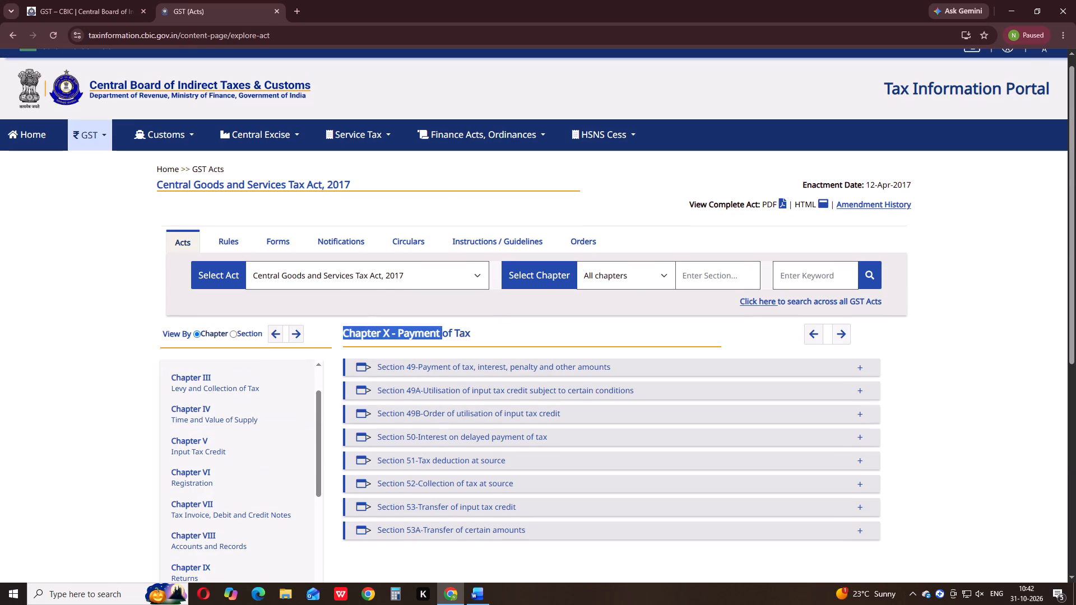
drag(453, 328, 484, 327)
key(ctrl+c)
key(alt+Tab)
scroll(486, 336, down, 1)
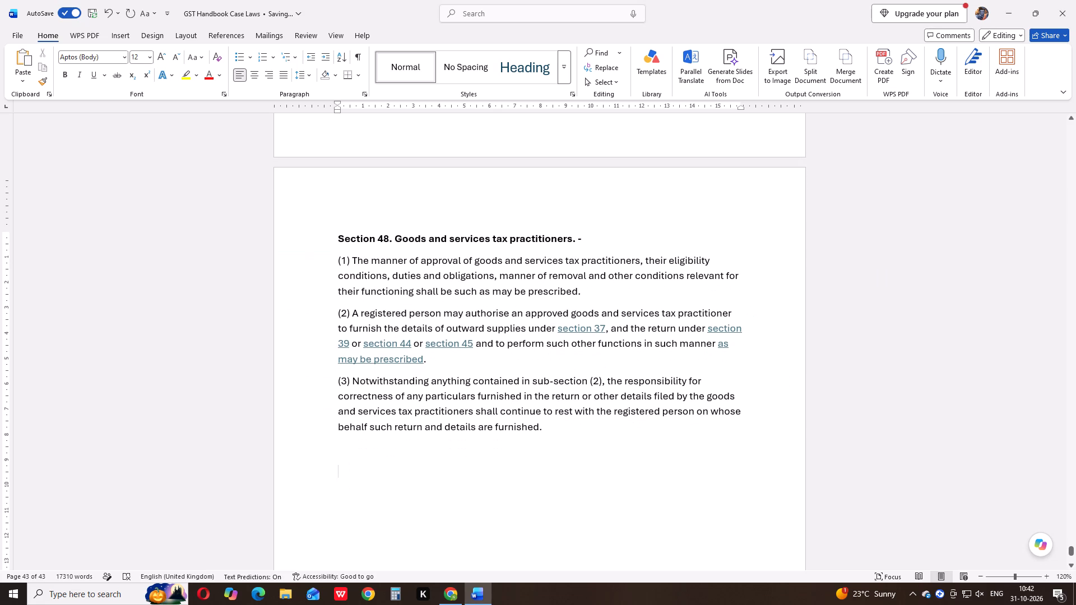
key(ctrl+v)
Apply the Heading style to "Chapter X - Payment of Tax" and delete the blank line above it.
drag(488, 467, 342, 468)
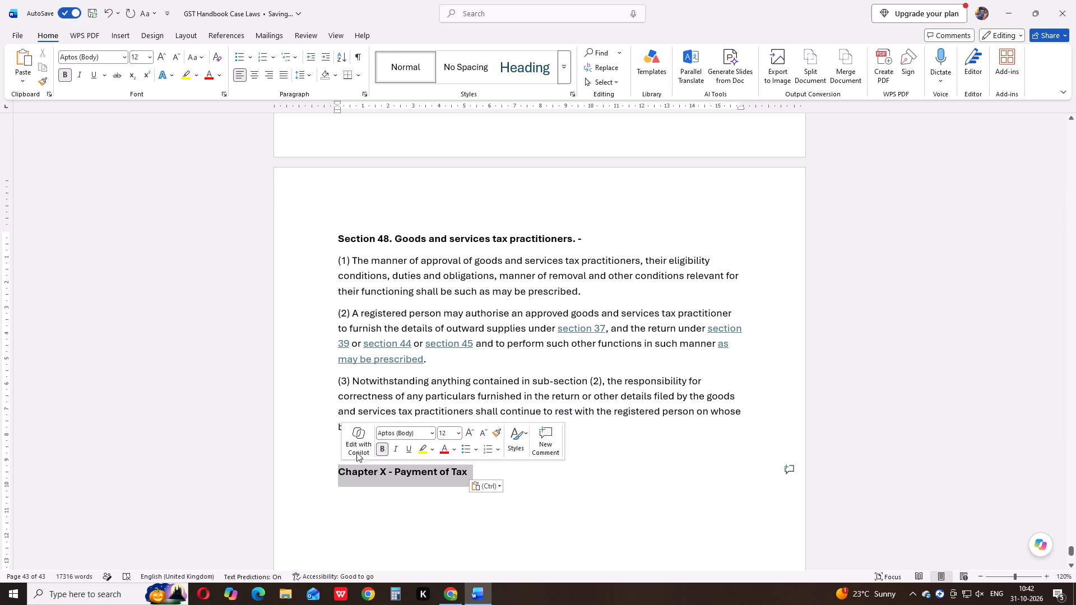
click(521, 66)
click(425, 453)
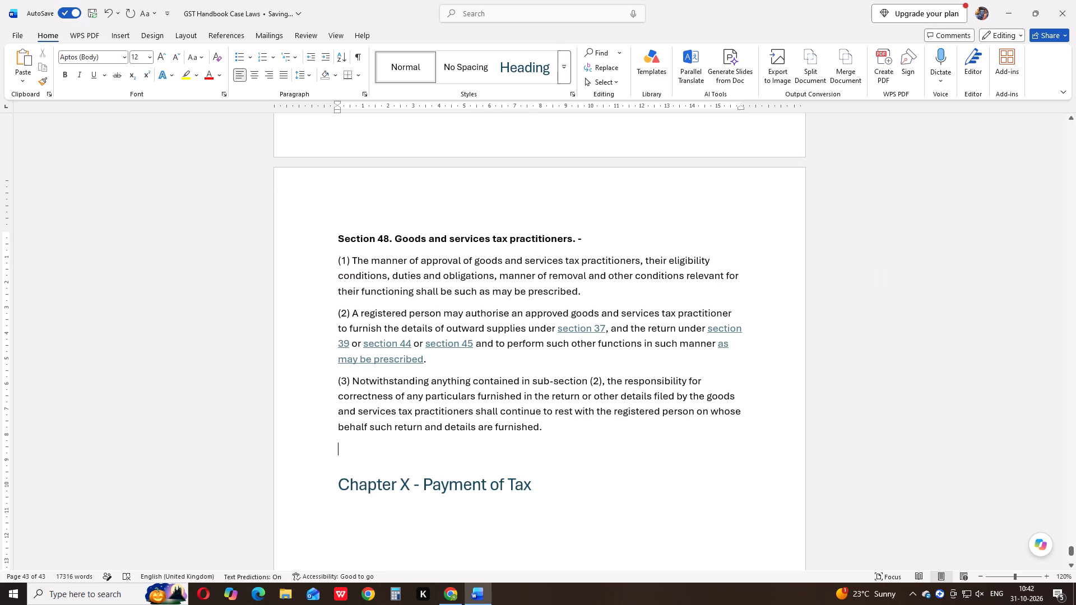
key(BackSpace)
scroll(425, 453, down, 3)
Copy Section 49, from its heading through the Explanation, from the CBIC portal in Chrome and paste it below the Chapter X heading in Word.
click(433, 401)
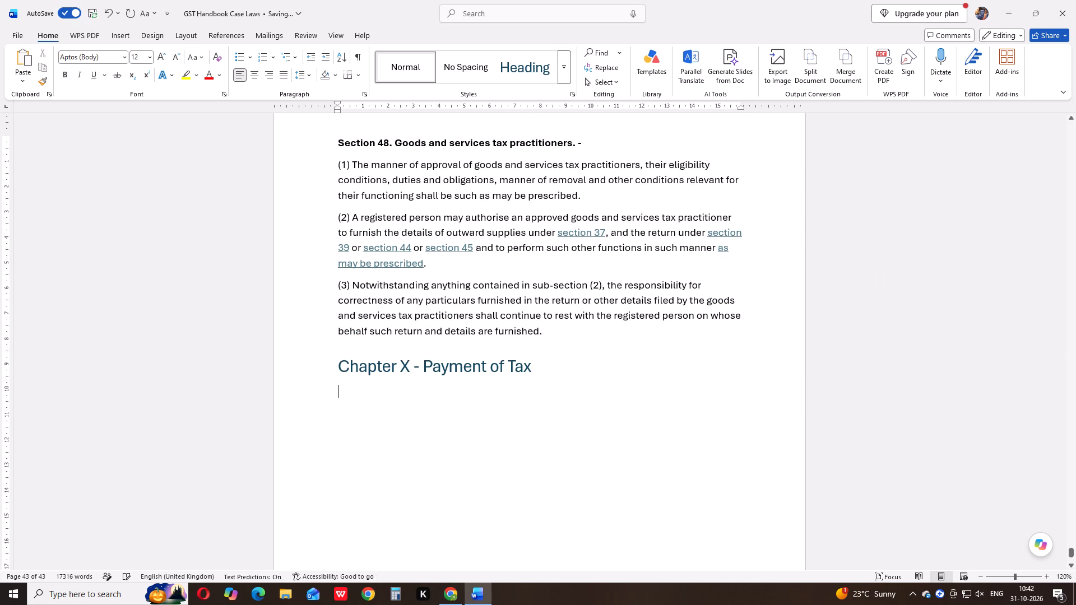
key(alt+Tab)
click(439, 370)
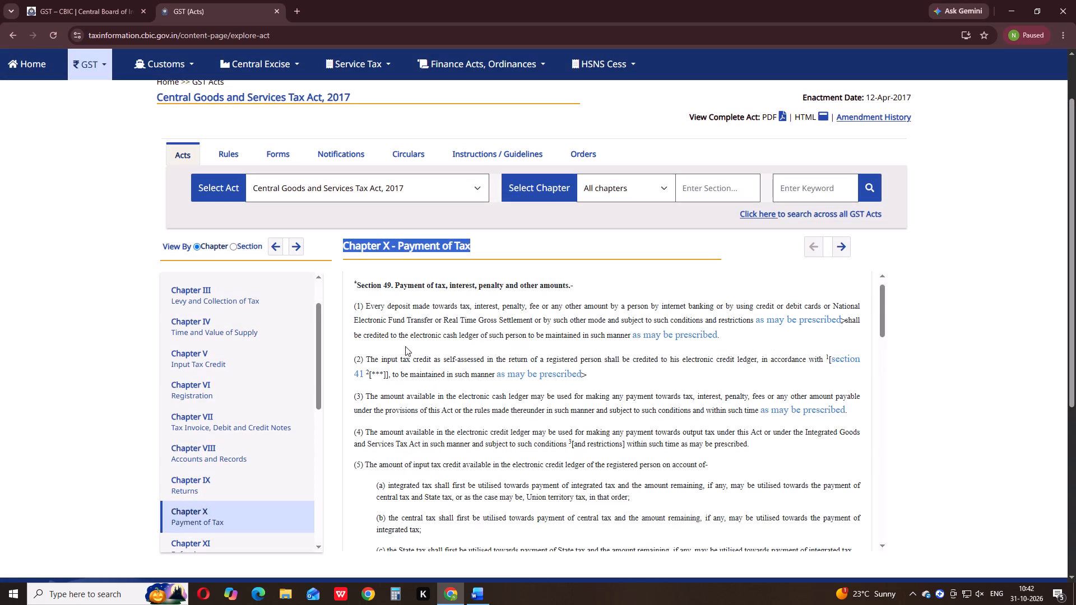
drag(356, 286, 432, 307)
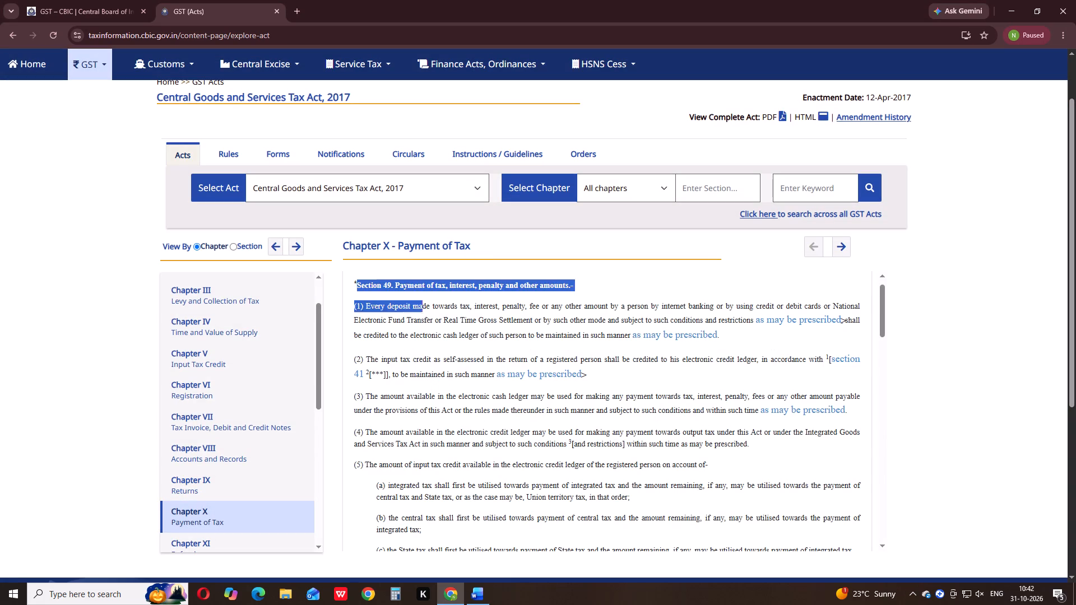
drag(432, 307, 588, 384)
scroll(521, 343, down, 3)
scroll(566, 366, down, 9)
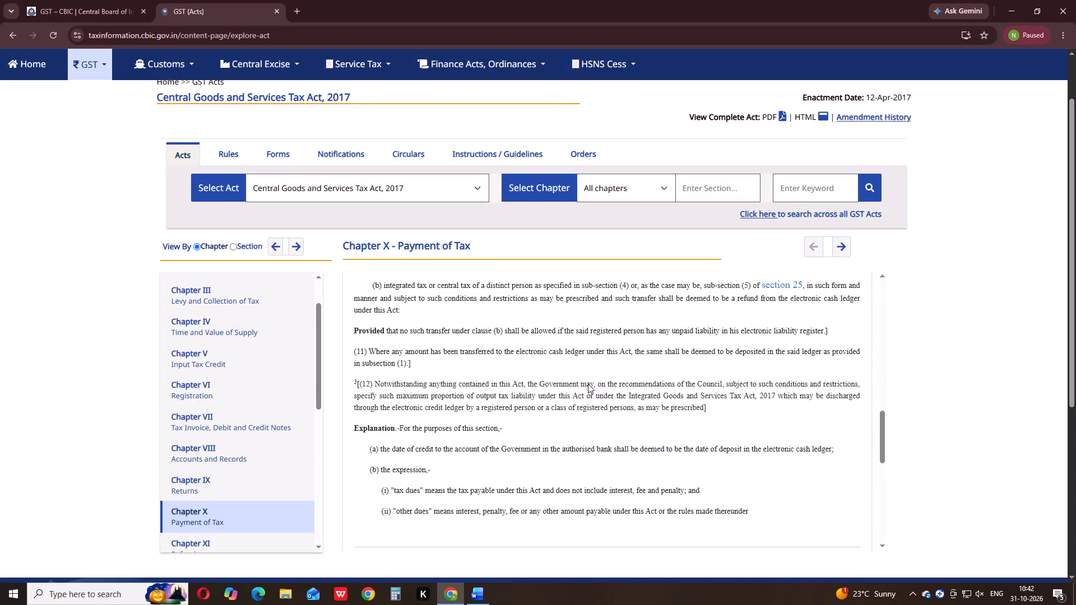
drag(588, 384, 754, 351)
scroll(588, 384, down, 3)
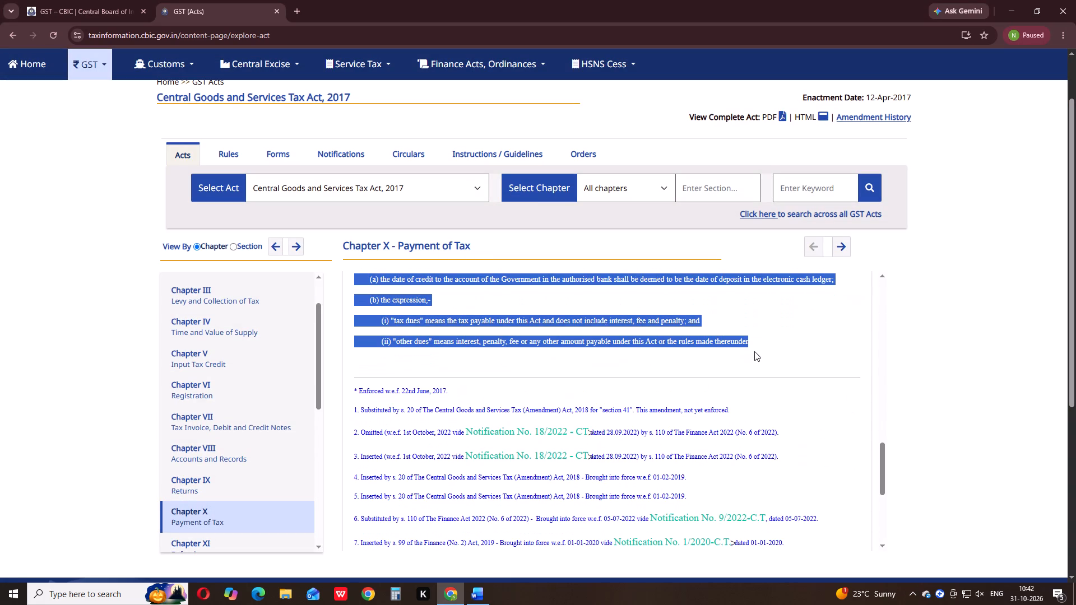
key(ctrl+c)
key(alt+Tab)
key(ctrl+v)
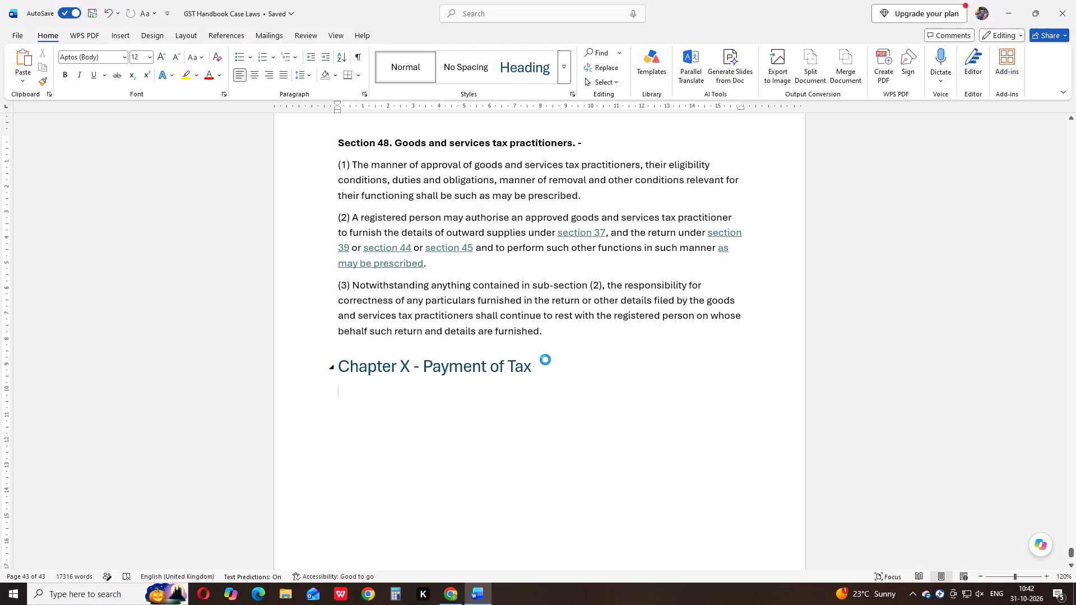
Delete the omitted-text marker with footnote number 2 and the extra closing bracket after "section 41" in Section 49(2).
scroll(456, 376, up, 9)
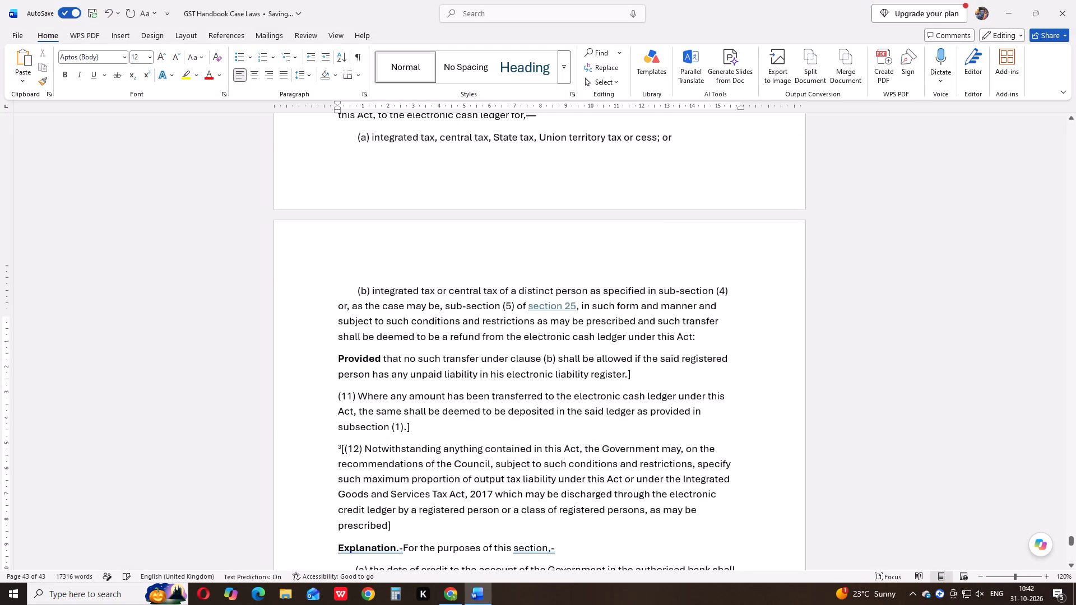
scroll(456, 376, up, 20)
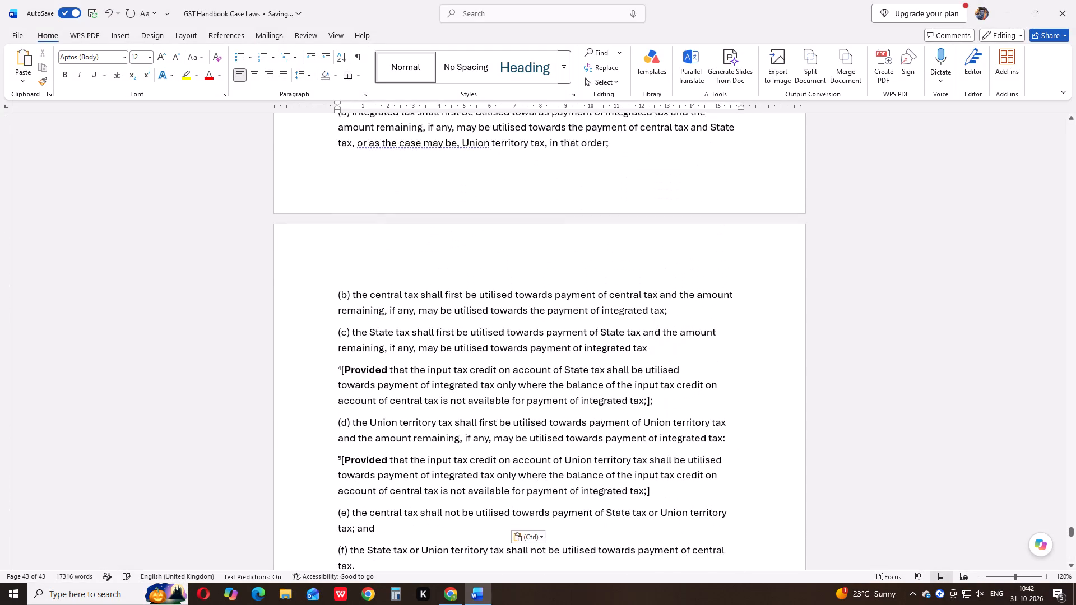
scroll(456, 376, up, 15)
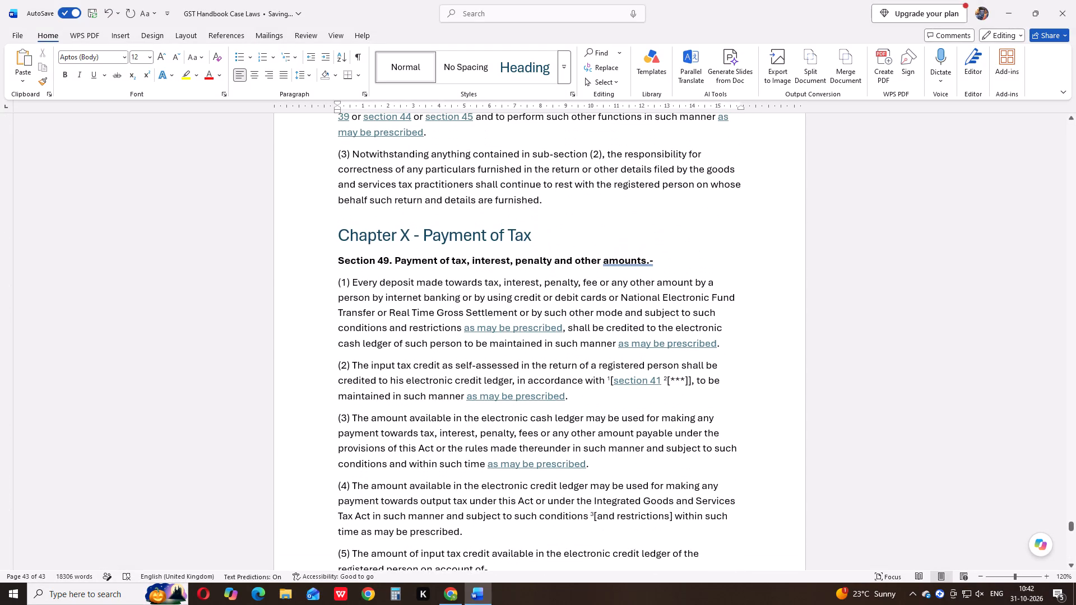
click(693, 381)
key(Left)
key(BackSpace)
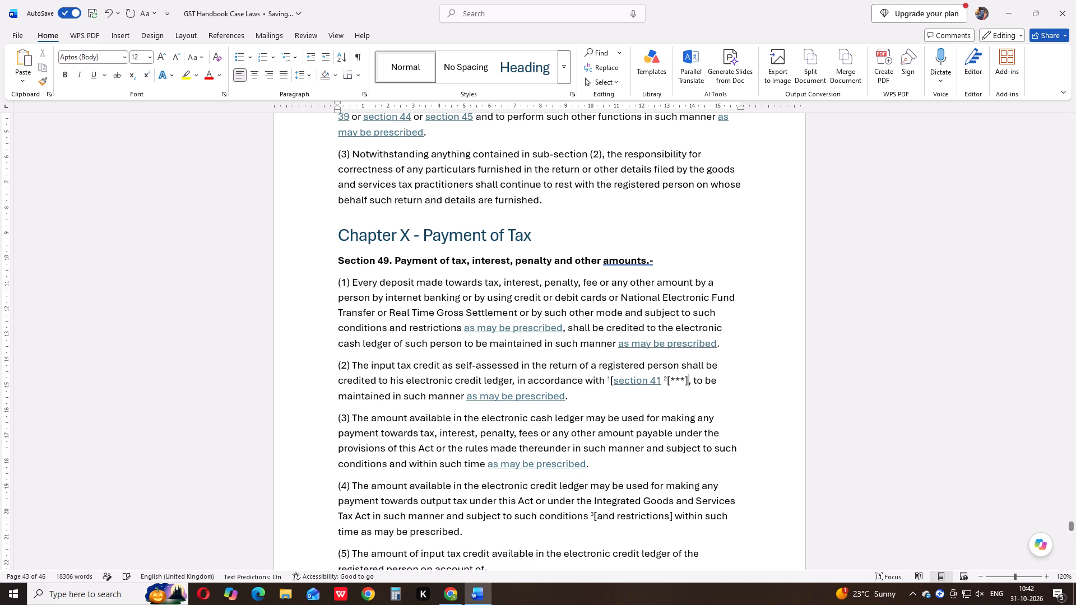
key(BackSpace)
key(BackSpace)
key(BackSpace)
key(BackSpace)
key(BackSpace)
key(BackSpace)
Delete the stray space after "section 41" in Section 49(2), plus the footnote number 1 and opening bracket before it.
key(BackSpace)
key(Left)
key(Left)
key(Left)
key(Left)
key(Left)
key(Left)
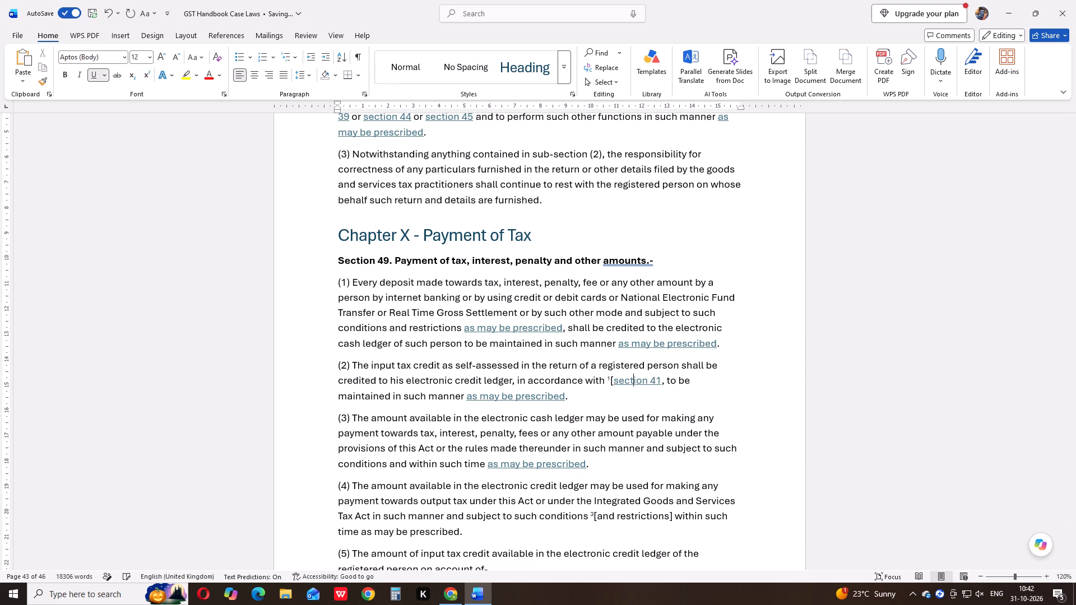
key(Left)
key(Left)
key(Left)
key(Left)
key(BackSpace)
key(BackSpace)
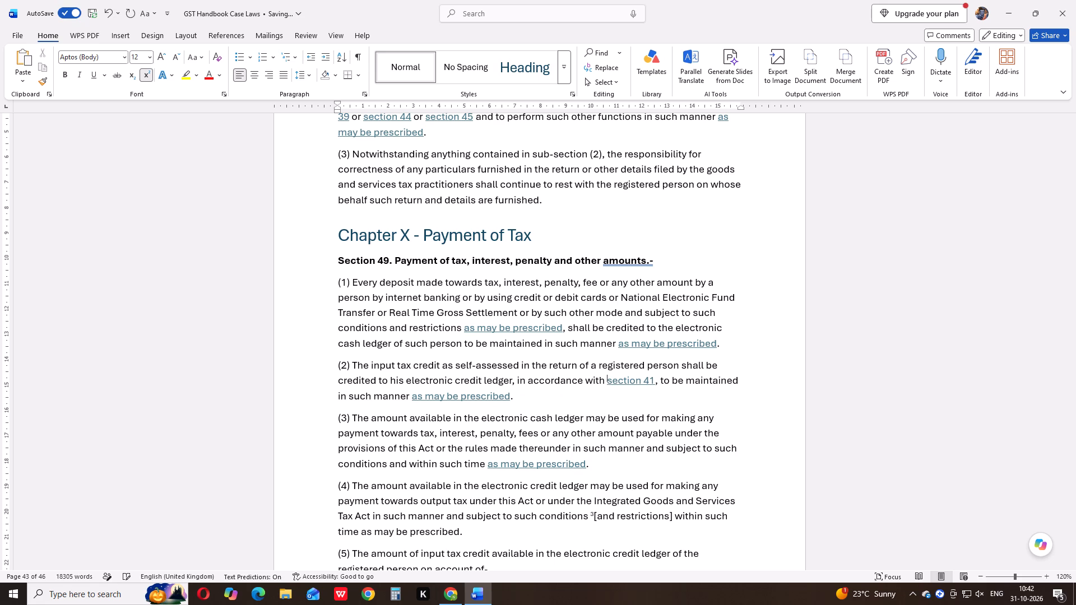
click(609, 299)
In the proviso under Section 49(5)(c), delete the closing bracket with its extra semicolon, and the footnote number 4 with the opening bracket.
scroll(541, 384, down, 2)
scroll(600, 411, down, 3)
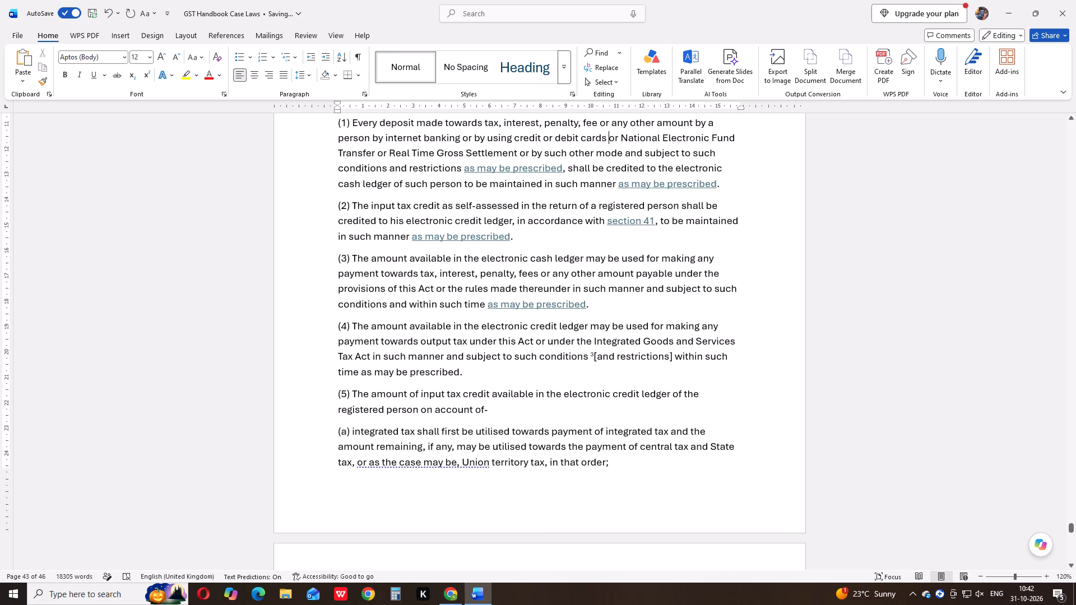
scroll(591, 405, down, 9)
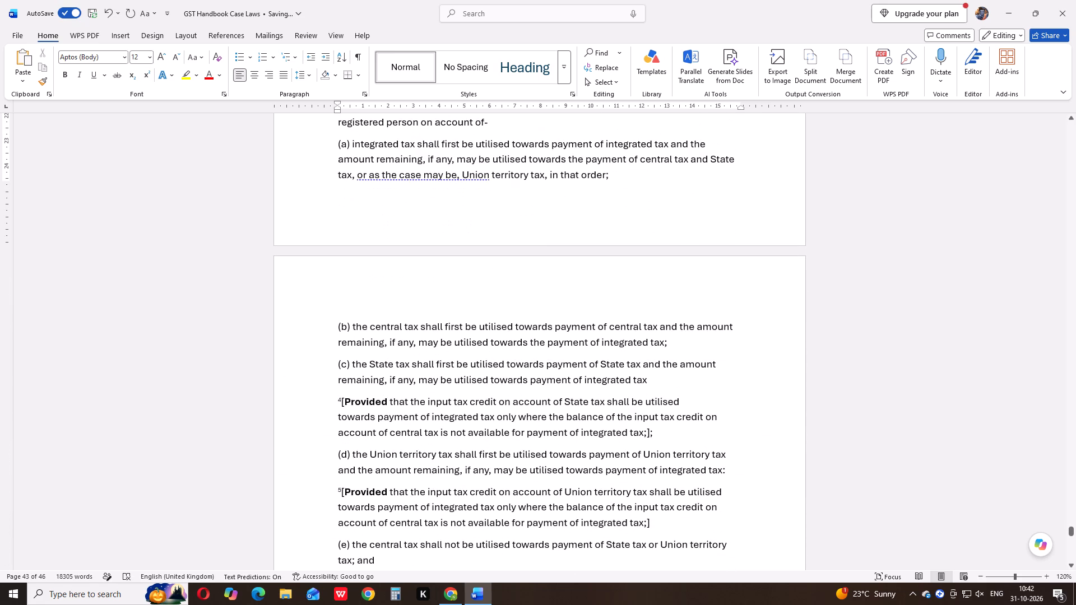
click(653, 431)
key(Left)
key(Down)
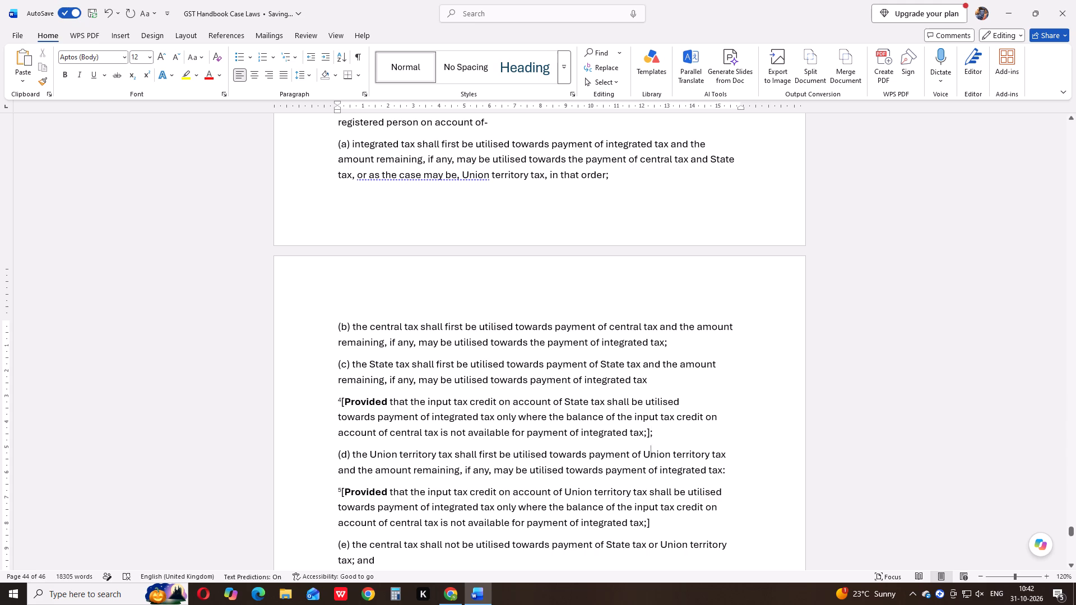
key(Up)
key(Right)
key(BackSpace)
key(BackSpace)
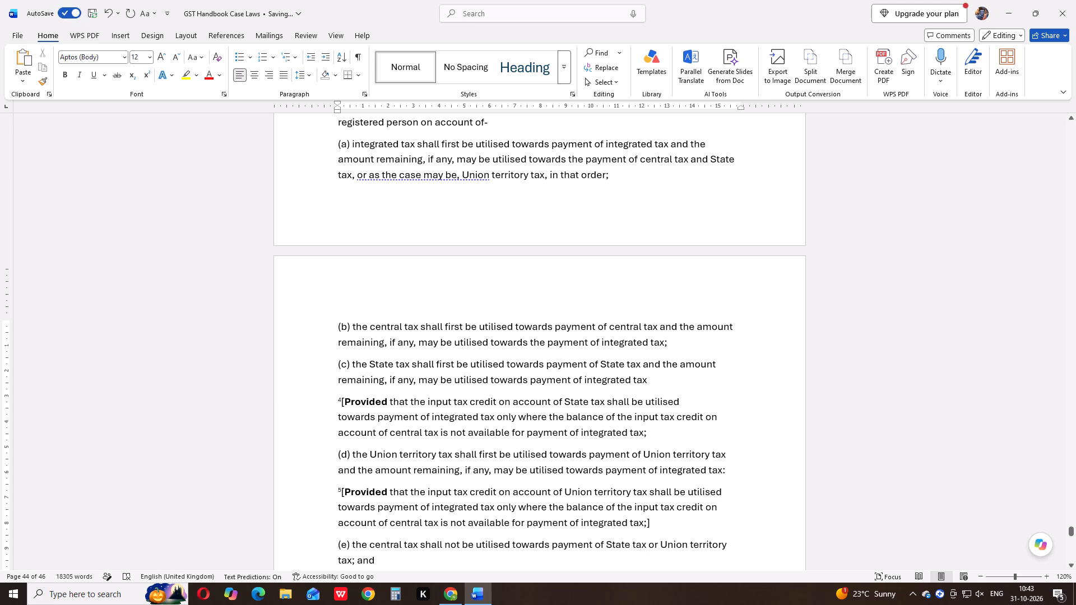
click(347, 400)
key(BackSpace)
key(BackSpace)
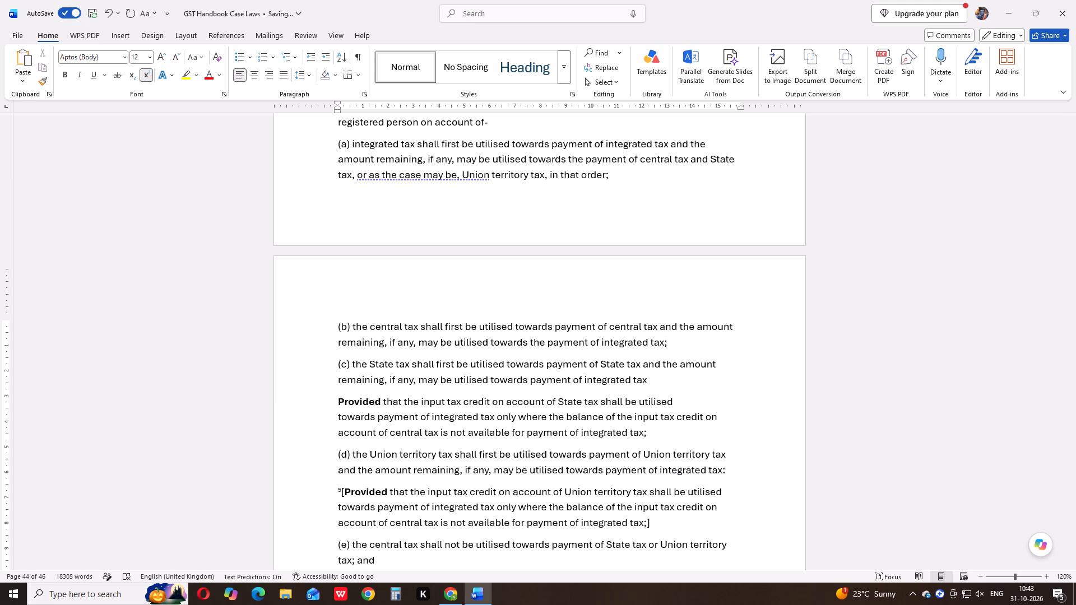
Delete the footnote number 5 and both enclosing square brackets from the proviso under Section 49(5)(d).
scroll(433, 397, down, 4)
click(650, 397)
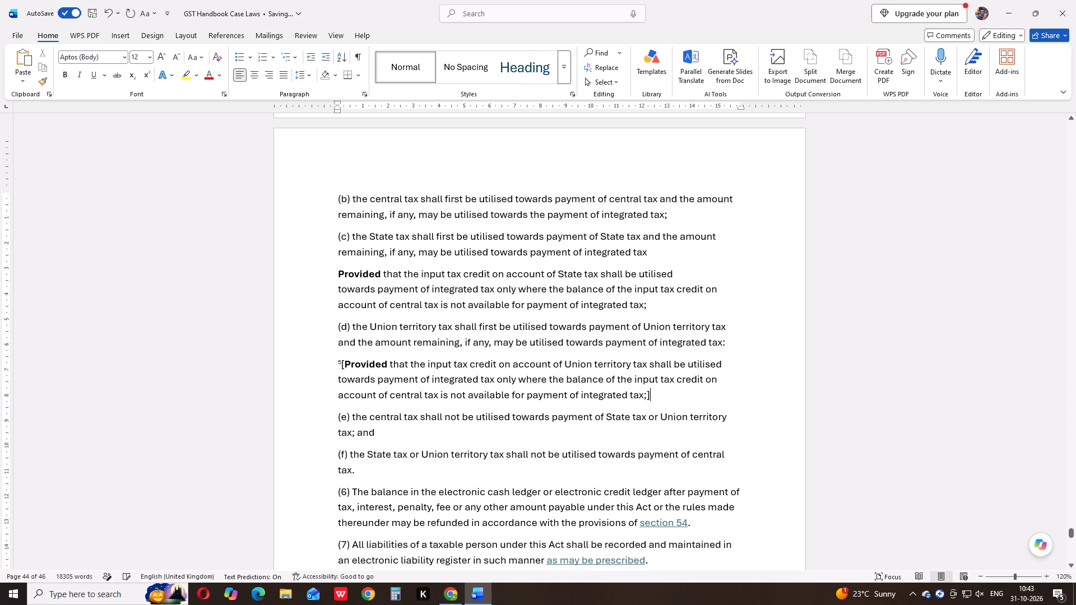
key(BackSpace)
click(345, 362)
key(BackSpace)
key(BackSpace)
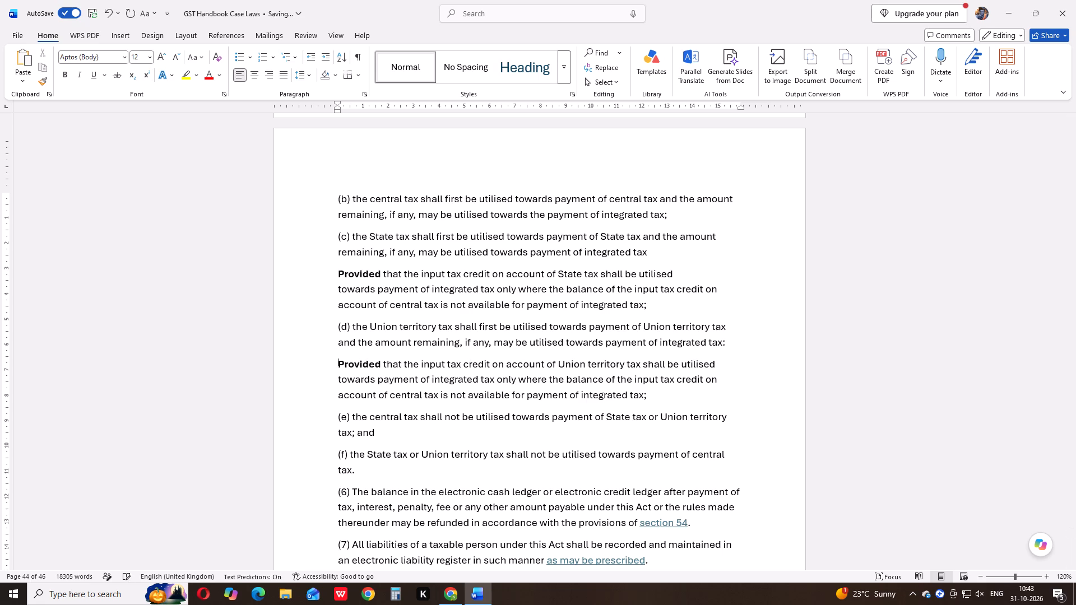
Remove the footnote number 8 and the square brackets around "or section 74A" in Section 49(8)(c).
scroll(370, 374, down, 5)
scroll(486, 432, down, 3)
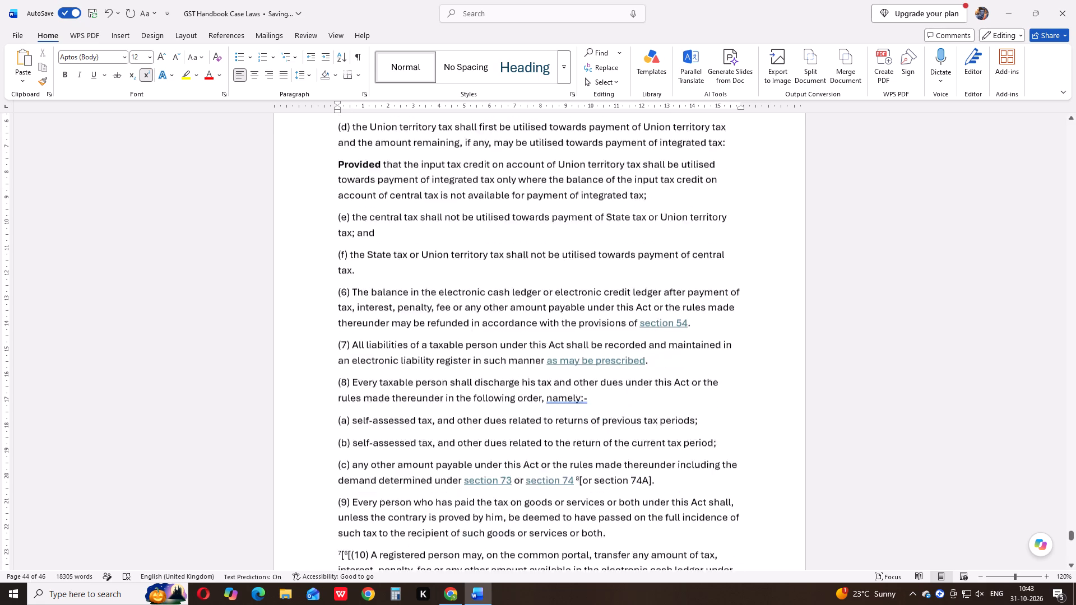
click(651, 426)
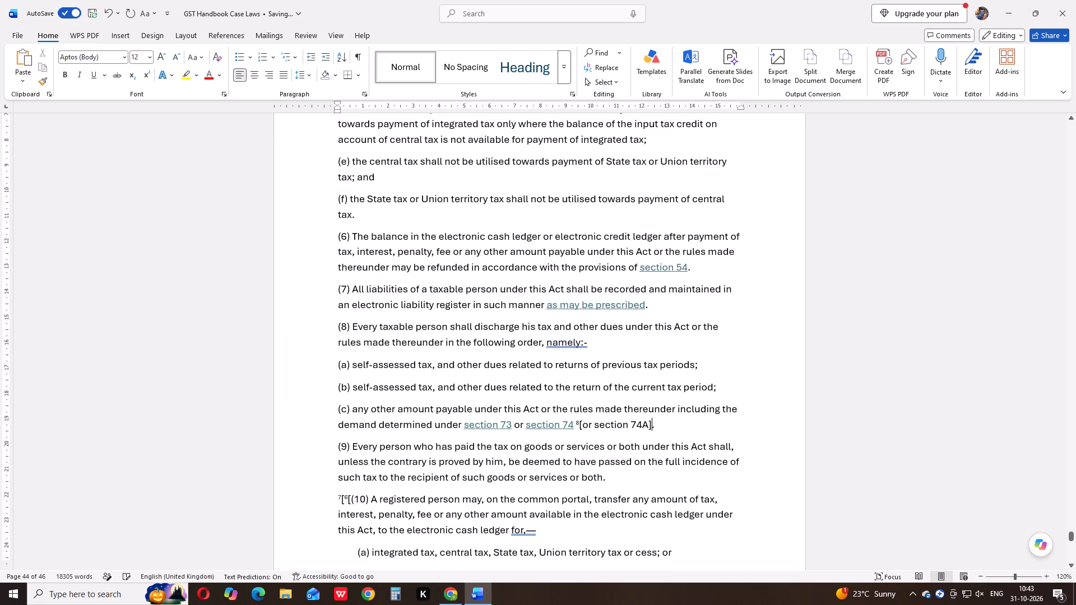
key(BackSpace)
key(Left)
key(Left)
key(Left)
key(Left)
key(Left)
key(Left)
key(Left)
key(Left)
key(Left)
key(Left)
key(Left)
key(Left)
key(Left)
key(Left)
key(BackSpace)
key(BackSpace)
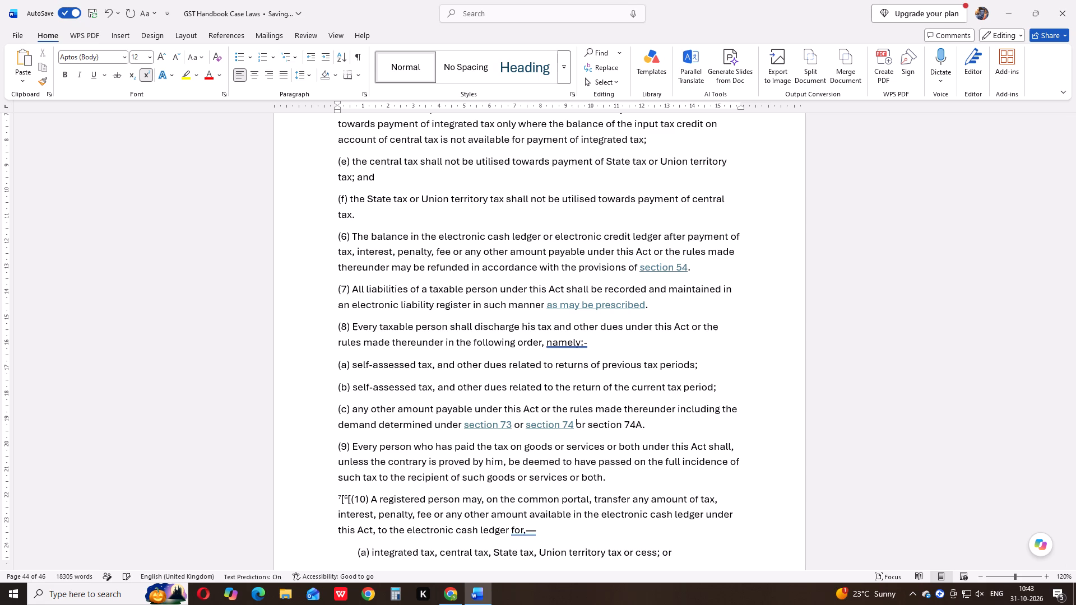
Delete the footnote numbers 7 and 6 and their opening square brackets before sub-section (10) of Section 49.
scroll(611, 412, down, 2)
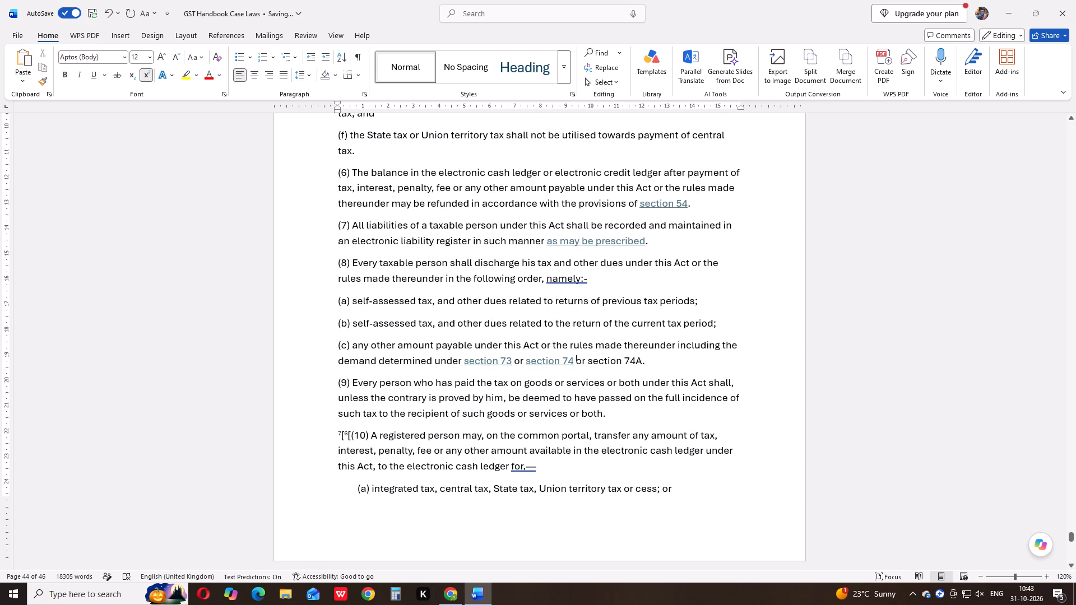
scroll(608, 408, down, 2)
click(355, 368)
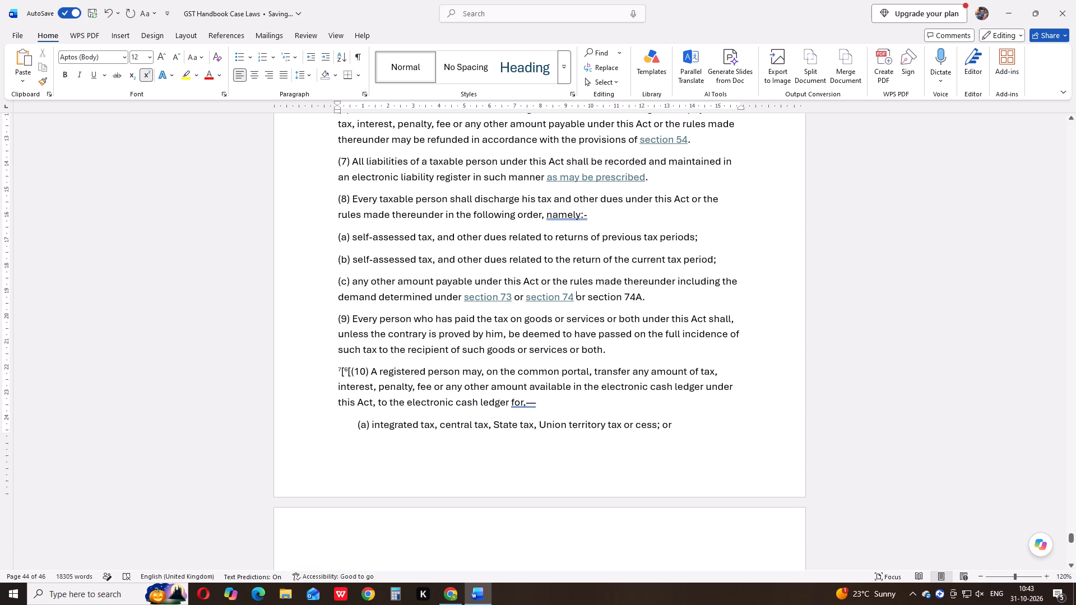
key(Left)
key(BackSpace)
key(BackSpace)
key(BackSpace)
key(BackSpace)
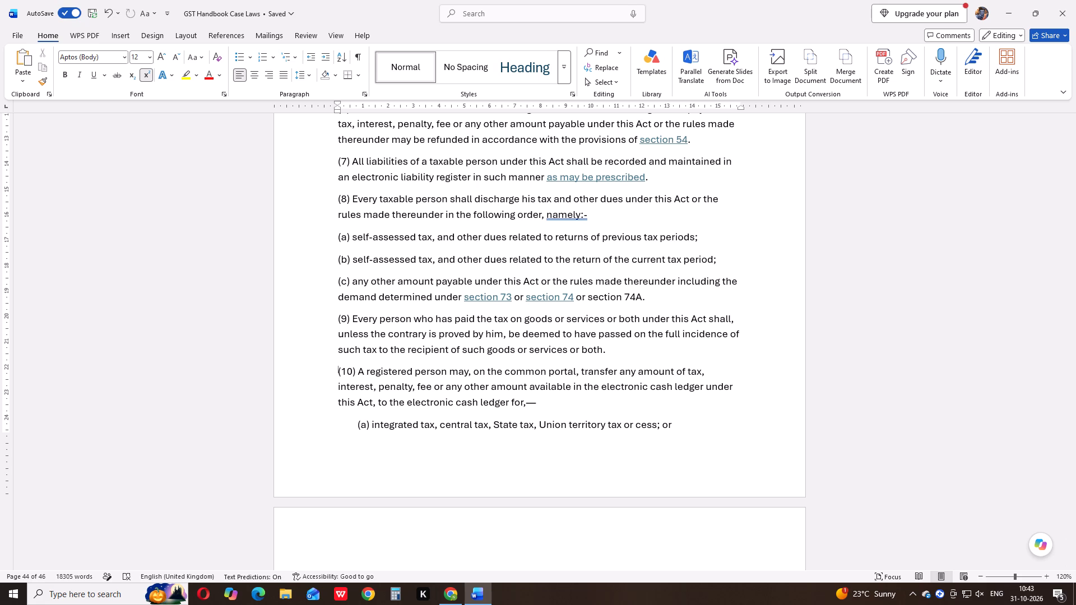
Delete the closing square brackets at the end of sub-section (11) and of the proviso to sub-section (10) in Section 49.
scroll(518, 373, down, 6)
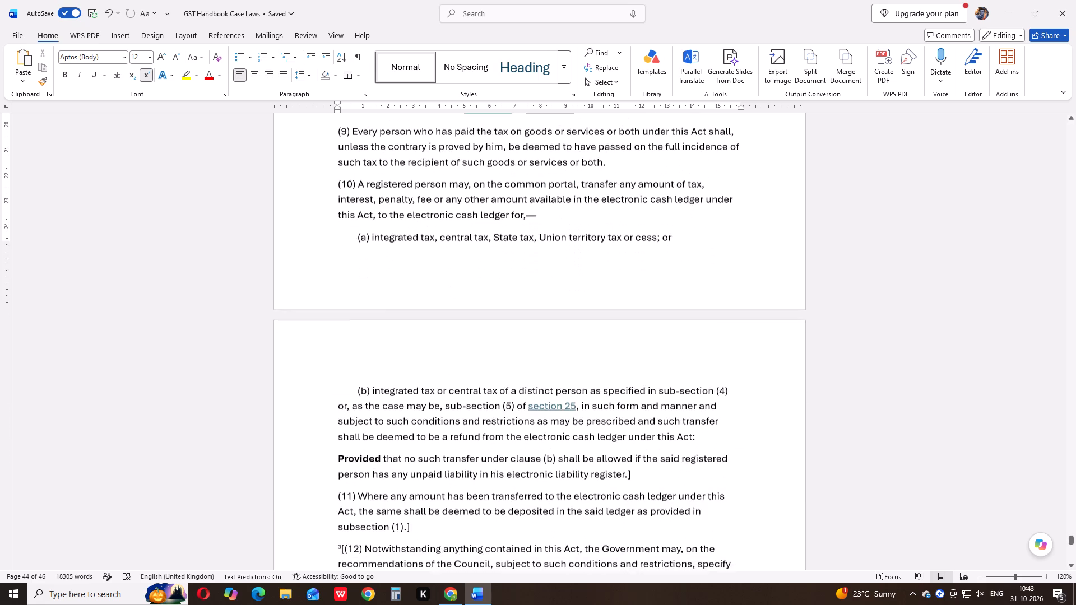
scroll(518, 373, down, 3)
click(416, 426)
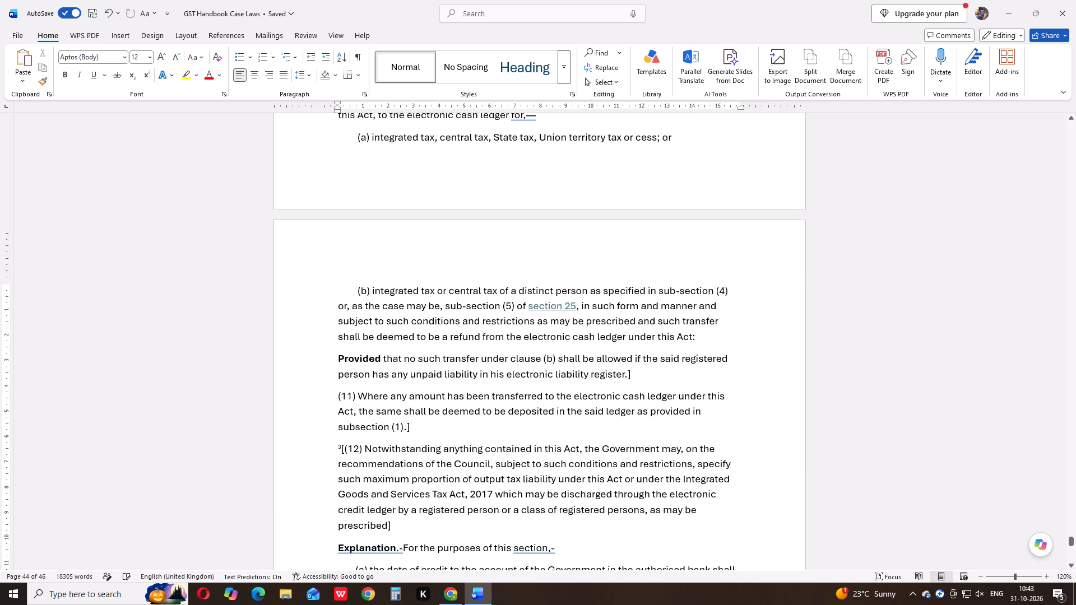
key(BackSpace)
click(638, 376)
key(BackSpace)
Remove the footnote number 3 and the enclosing square brackets from sub-section (12) of Section 49.
scroll(457, 454, down, 3)
click(347, 355)
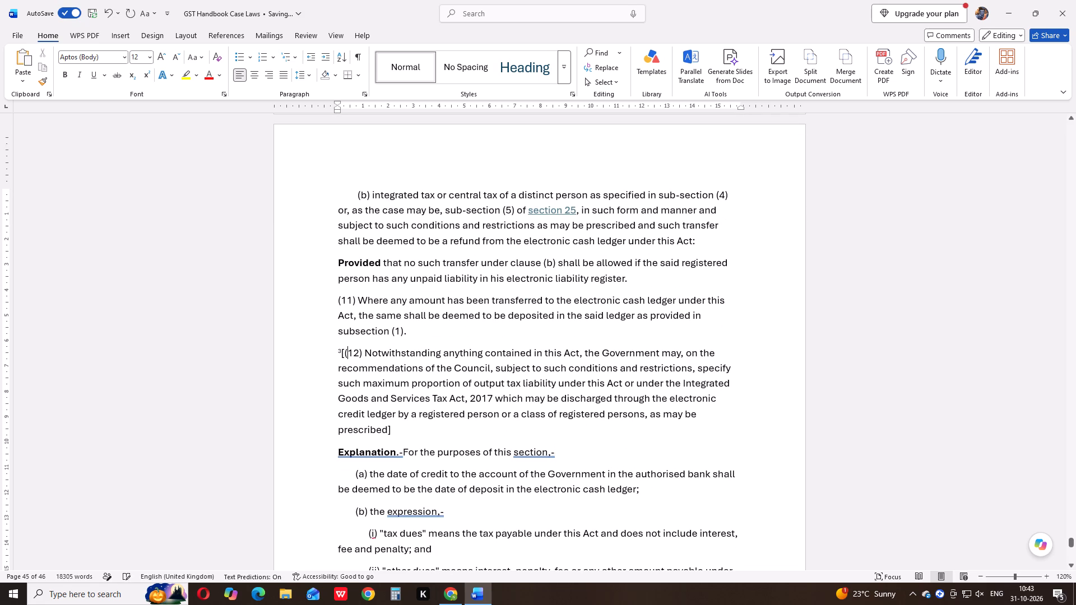
key(Left)
key(BackSpace)
key(BackSpace)
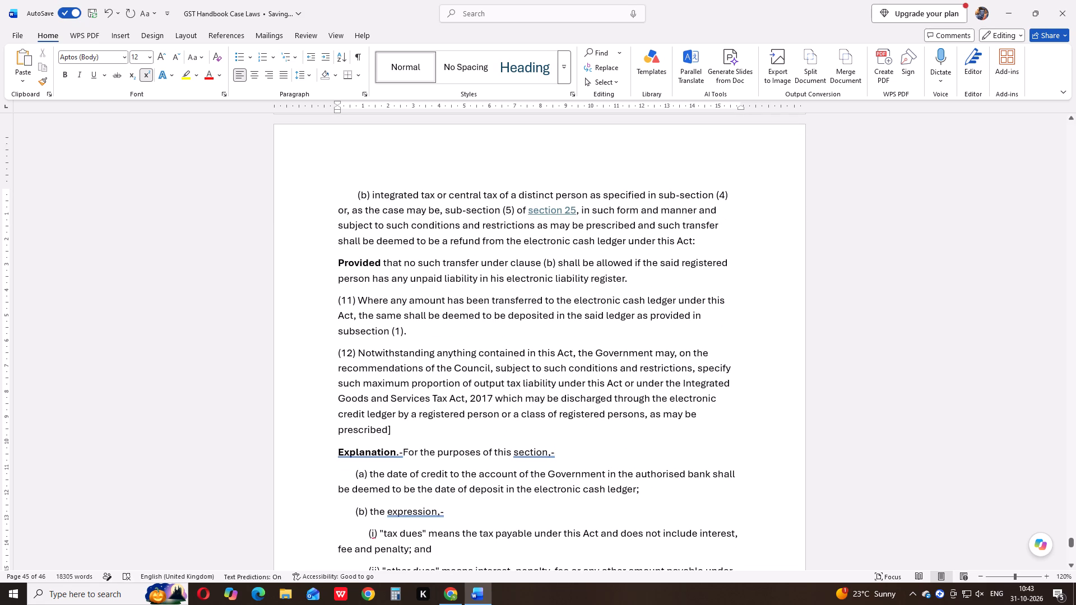
click(392, 434)
key(BackSpace)
Open Section 49A on the CBIC portal in Chrome, copy its heading and text, and paste them below Section 49 in Word.
scroll(456, 426, down, 12)
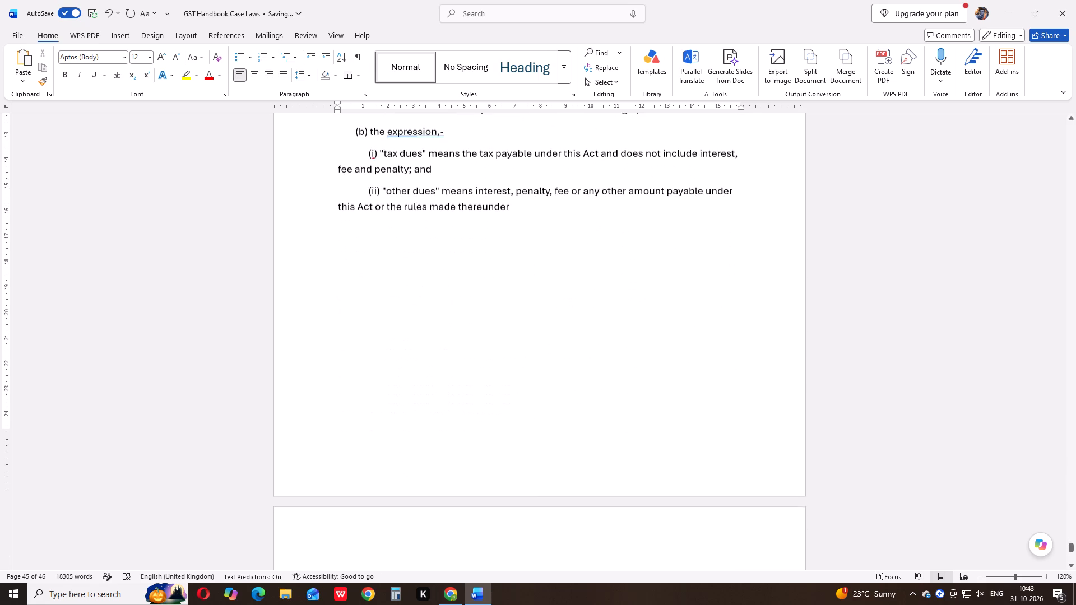
click(410, 231)
key(alt+Tab)
scroll(530, 350, down, 4)
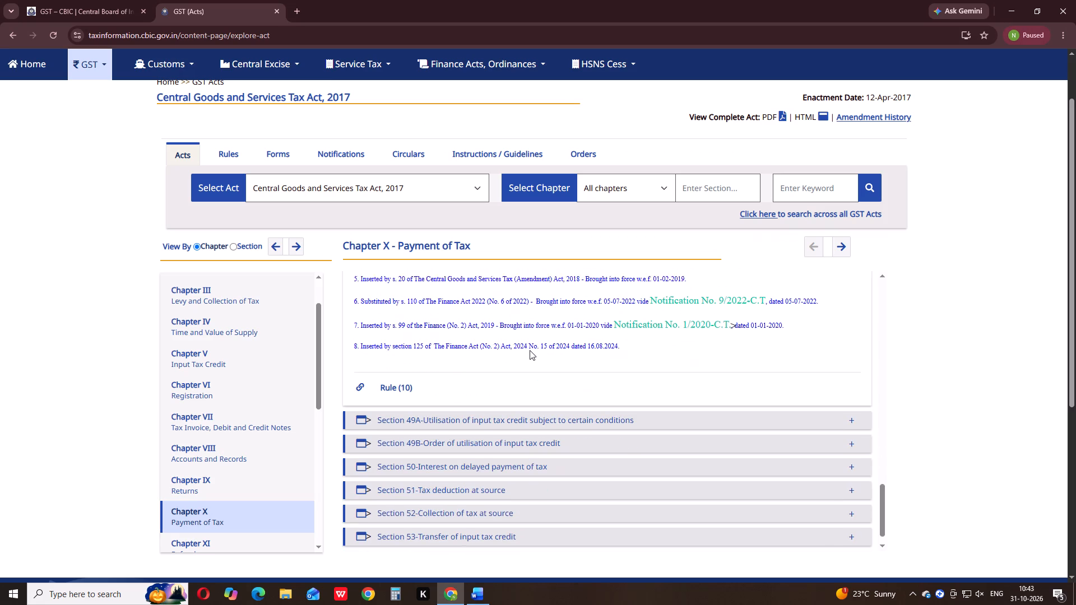
scroll(530, 350, down, 3)
click(437, 390)
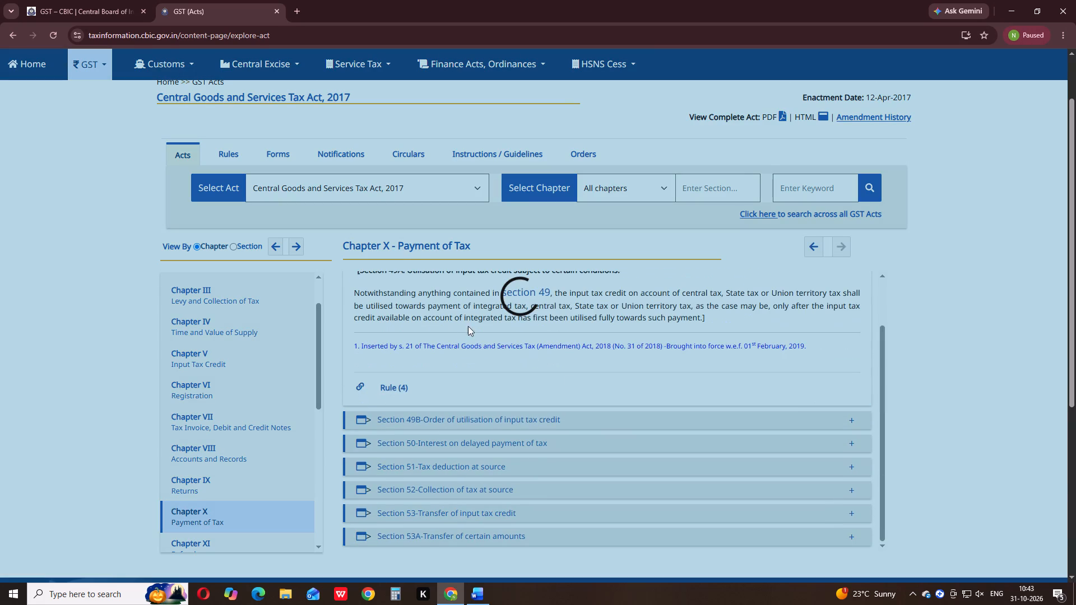
scroll(463, 337, up, 2)
drag(360, 327, 645, 357)
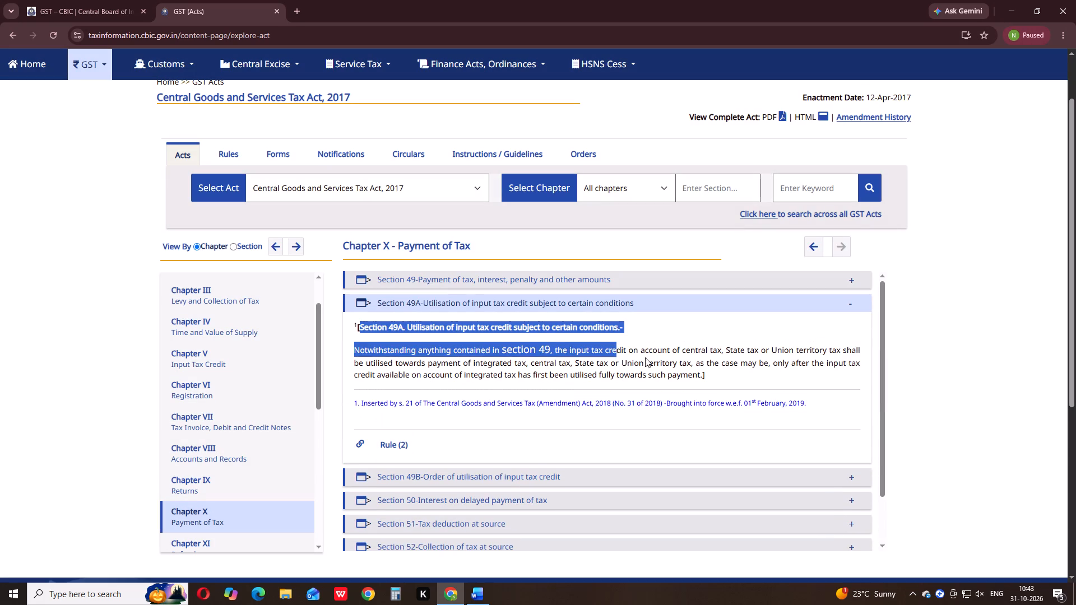
drag(645, 357, 727, 375)
key(ctrl+c)
key(alt+Tab)
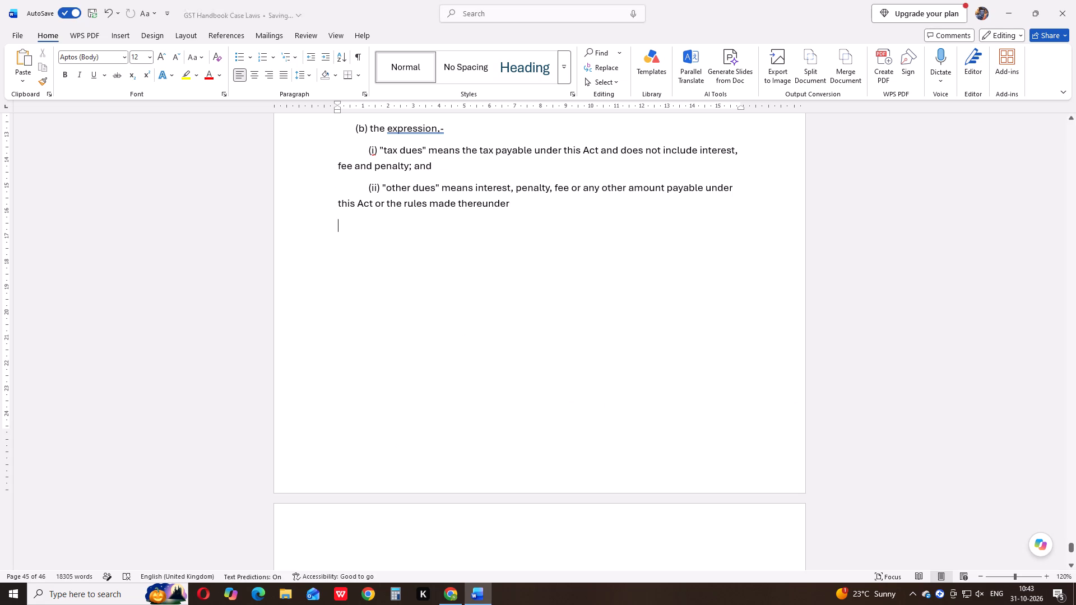
key(ctrl+v)
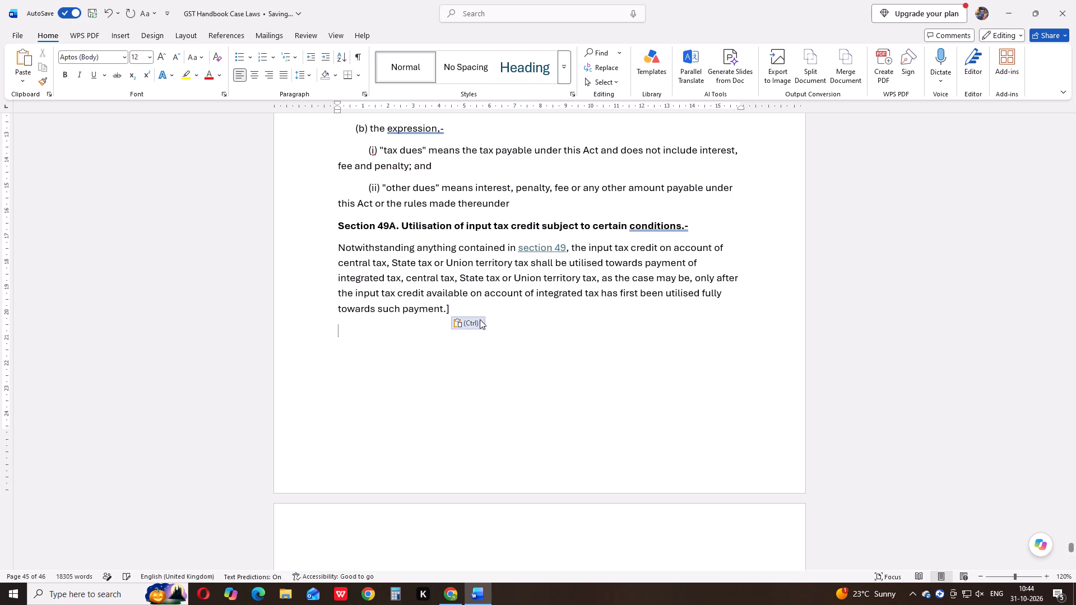
Delete the closing square bracket at the end of Section 49A and start a new line below it.
click(457, 311)
key(BackSpace)
key(Return)
Open Section 49B on the CBIC portal in Chrome, copy its heading and text, and paste them below Section 49A in Word.
key(alt+Tab)
scroll(446, 282, down, 2)
click(416, 420)
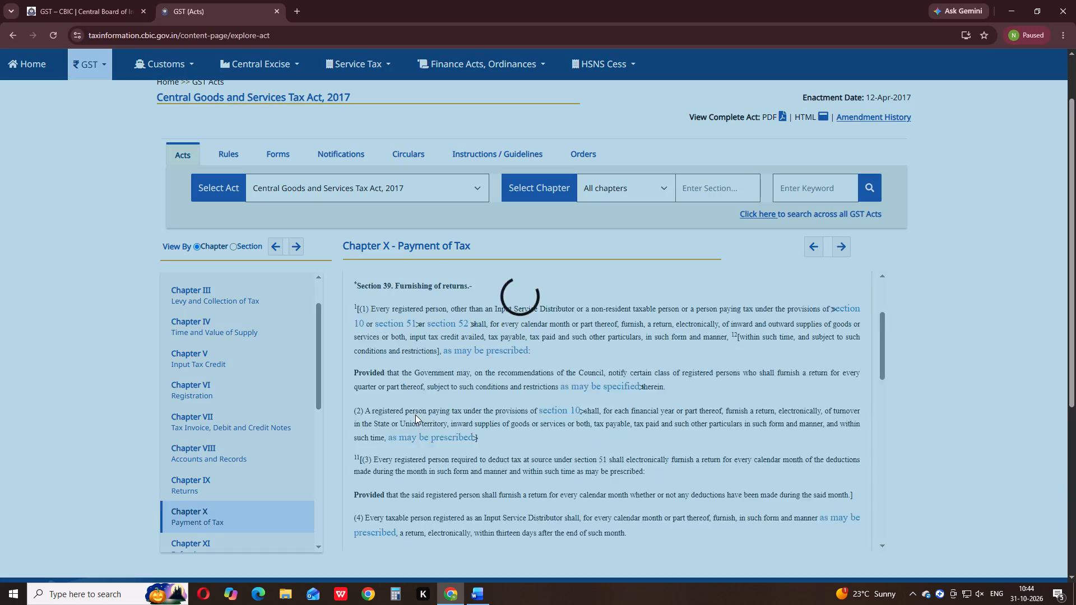
drag(359, 288, 519, 298)
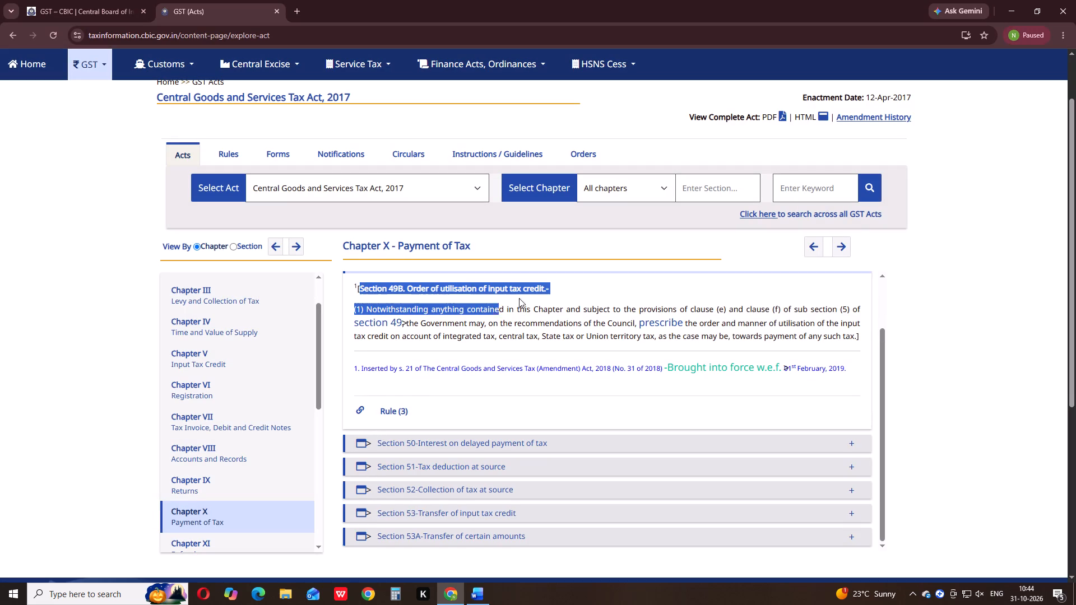
drag(519, 298, 861, 338)
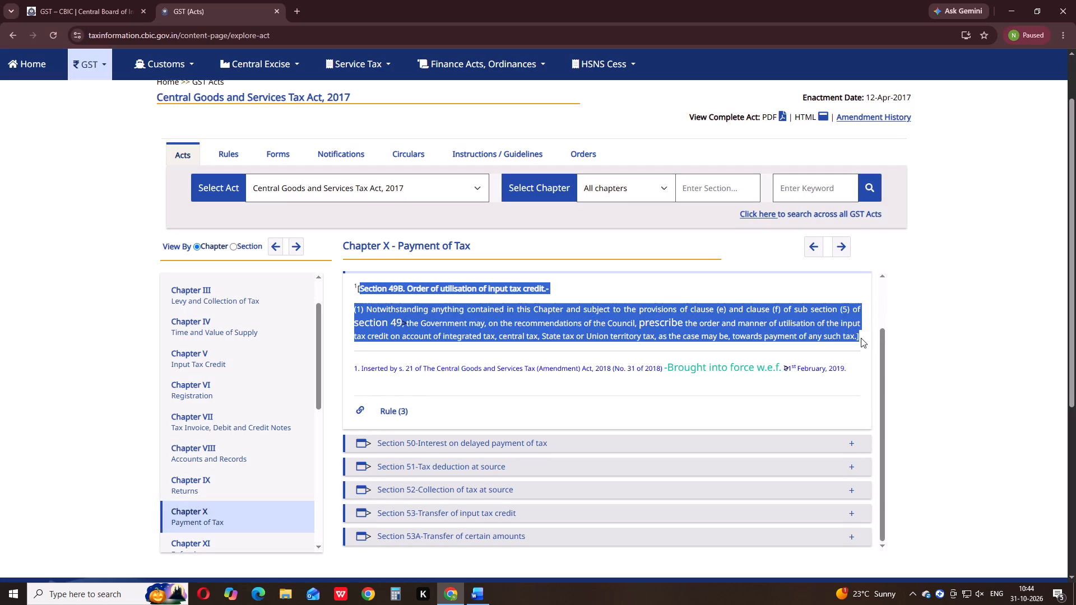
key(ctrl+c)
key(alt+Tab)
key(ctrl+v)
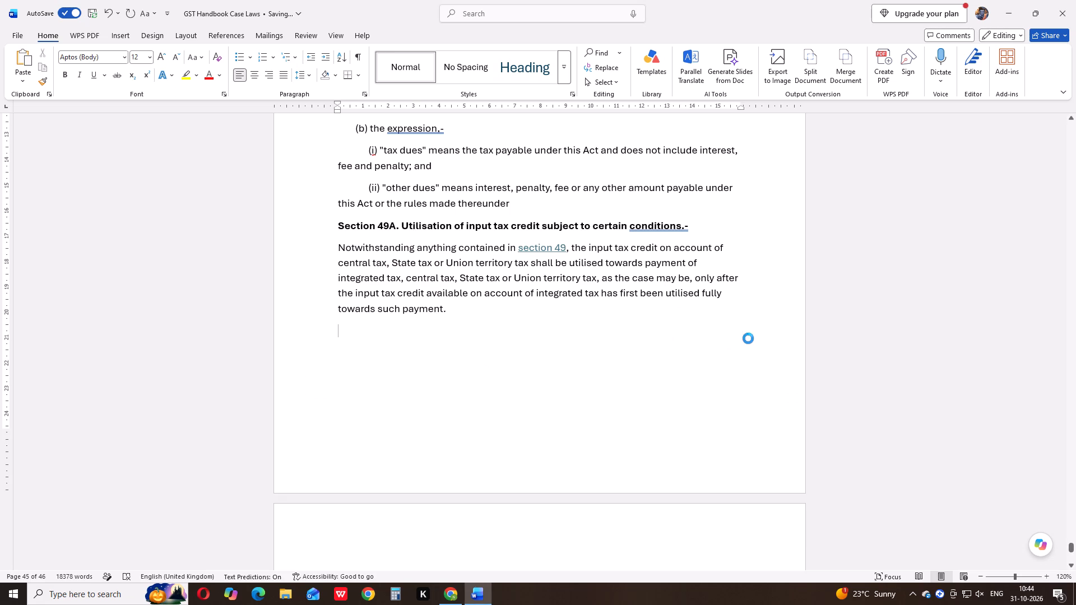
Delete the closing square bracket at the end of Section 49B and start a new line below it.
click(598, 387)
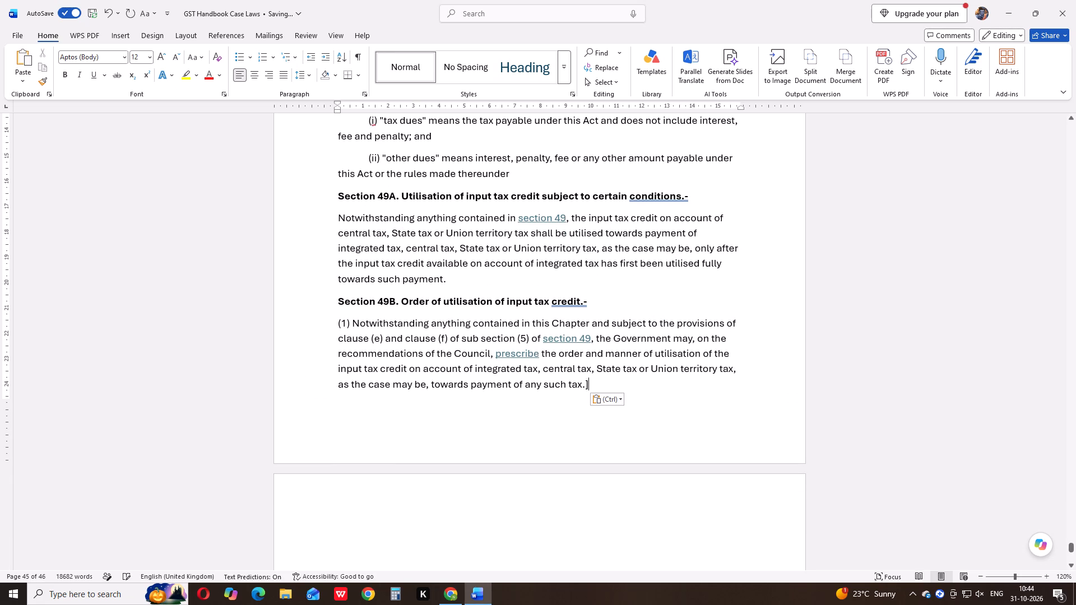
key(BackSpace)
key(Return)
Open Section 50 on the CBIC portal in Chrome, copy its heading and text, and paste them below Section 49B in Word.
key(alt+Tab)
scroll(531, 336, down, 2)
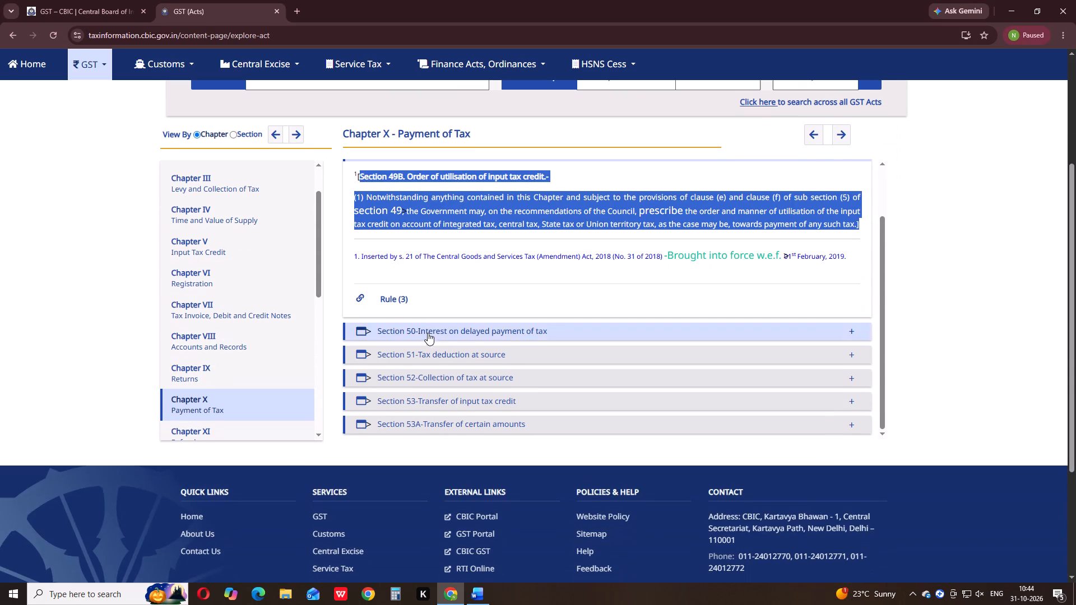
click(428, 331)
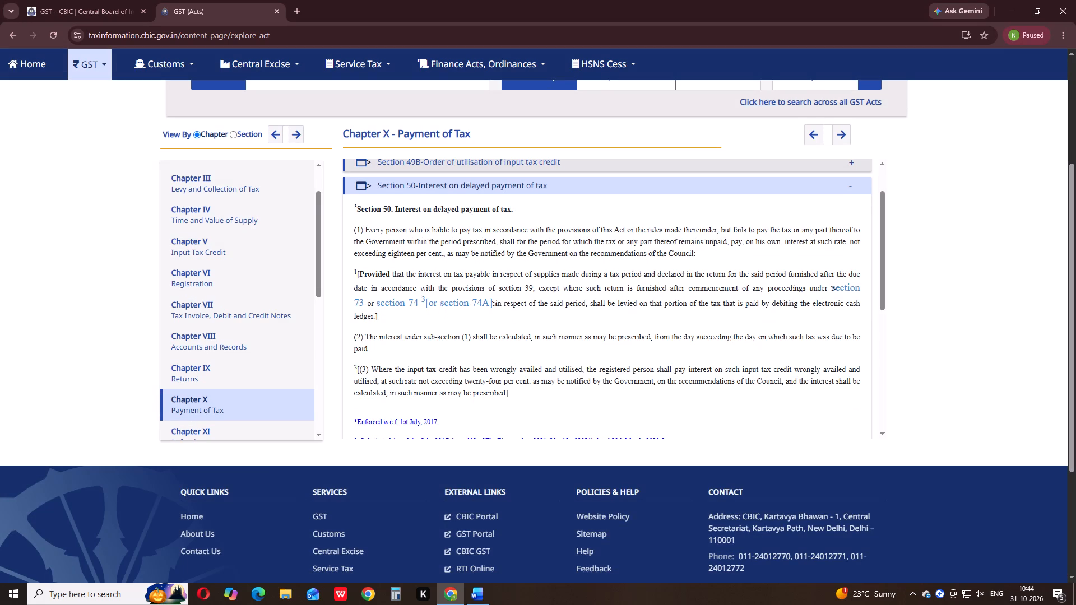
drag(358, 210, 446, 248)
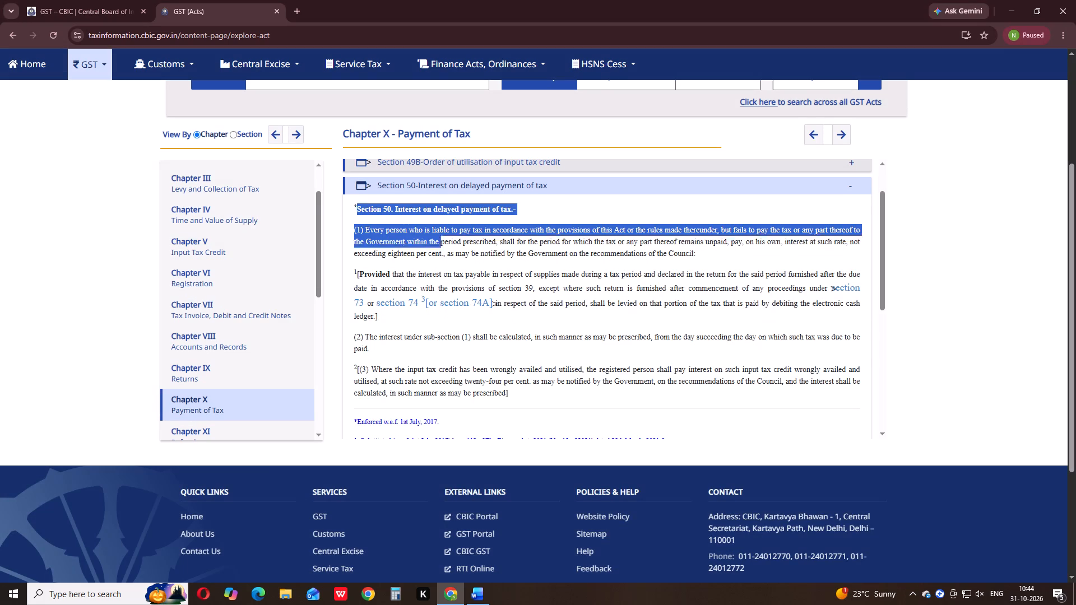
drag(446, 248, 526, 389)
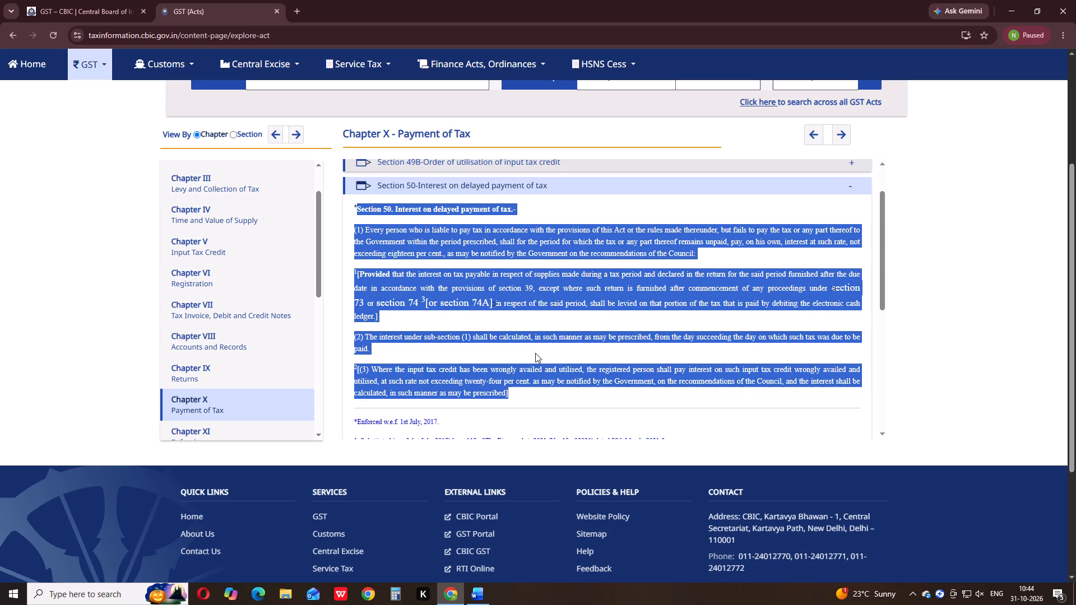
key(alt+Tab)
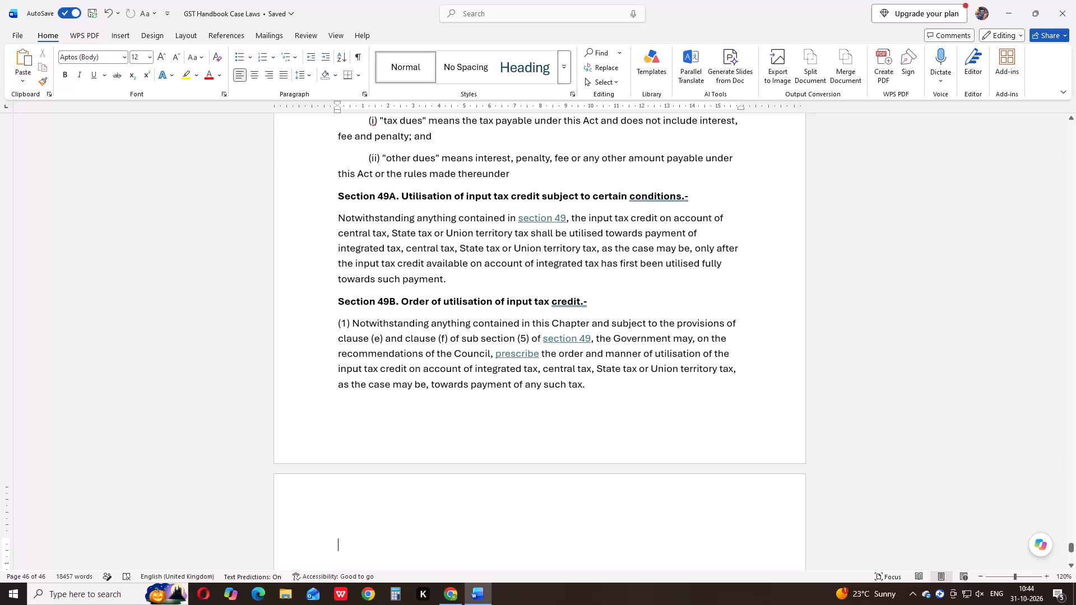
key(ctrl+v)
scroll(491, 384, down, 4)
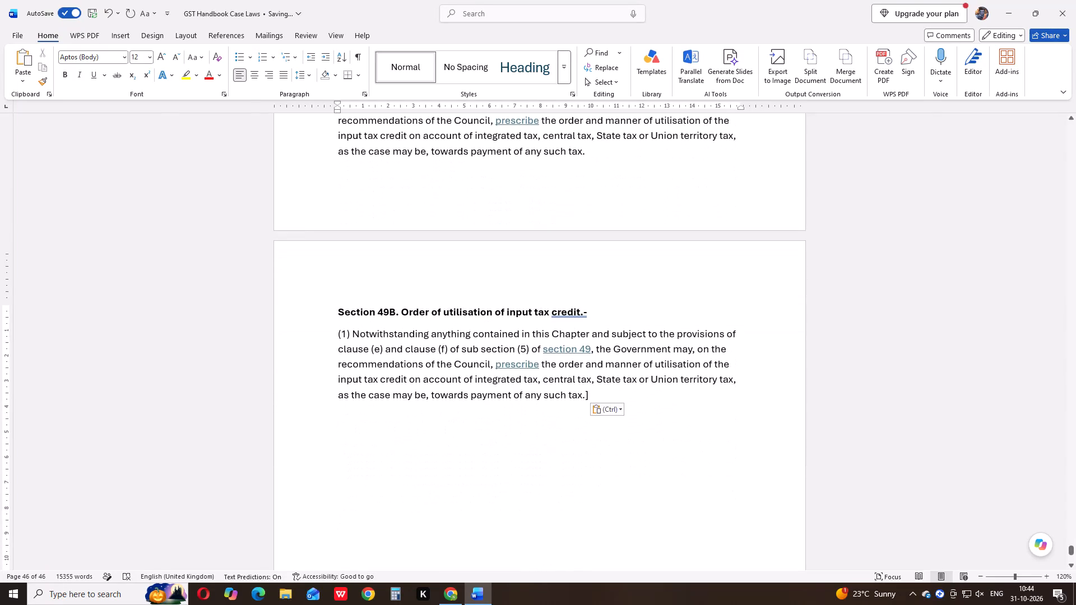
key(alt+Tab)
key(ctrl+c)
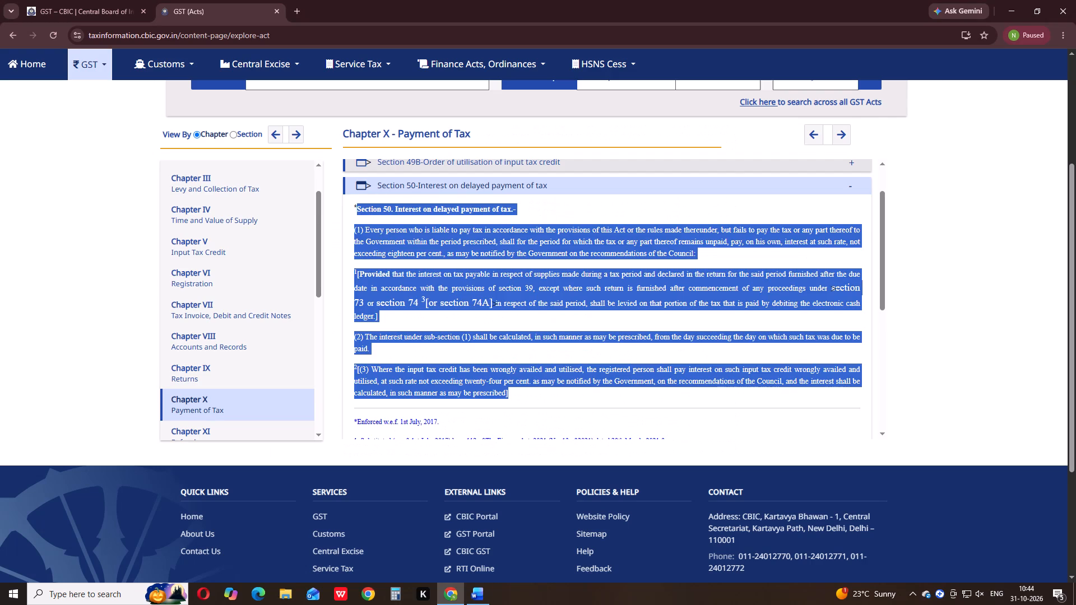
key(alt+Tab)
key(ctrl+z)
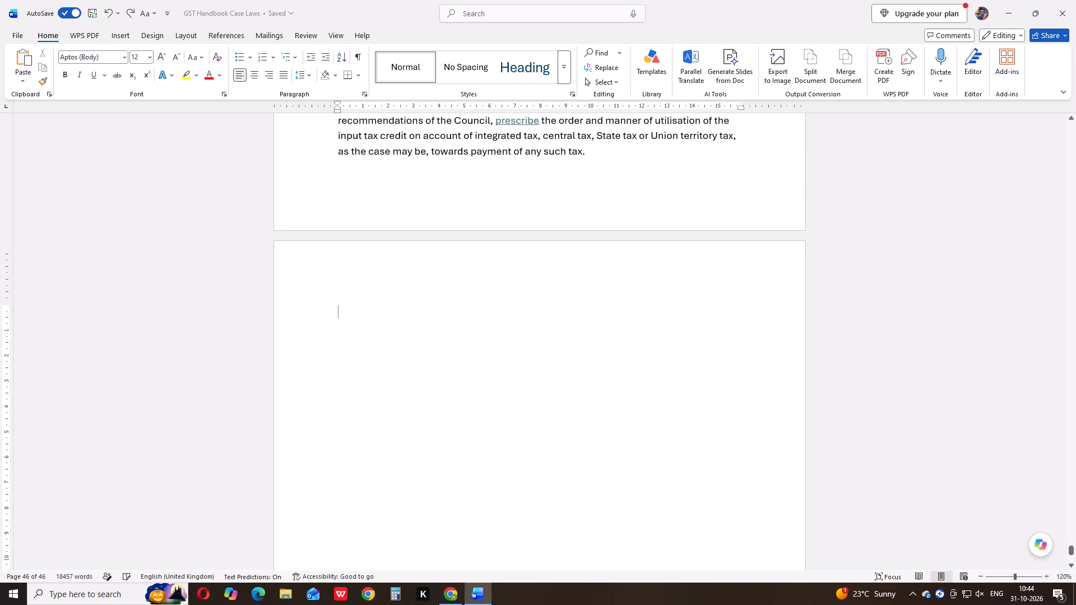
key(ctrl+v)
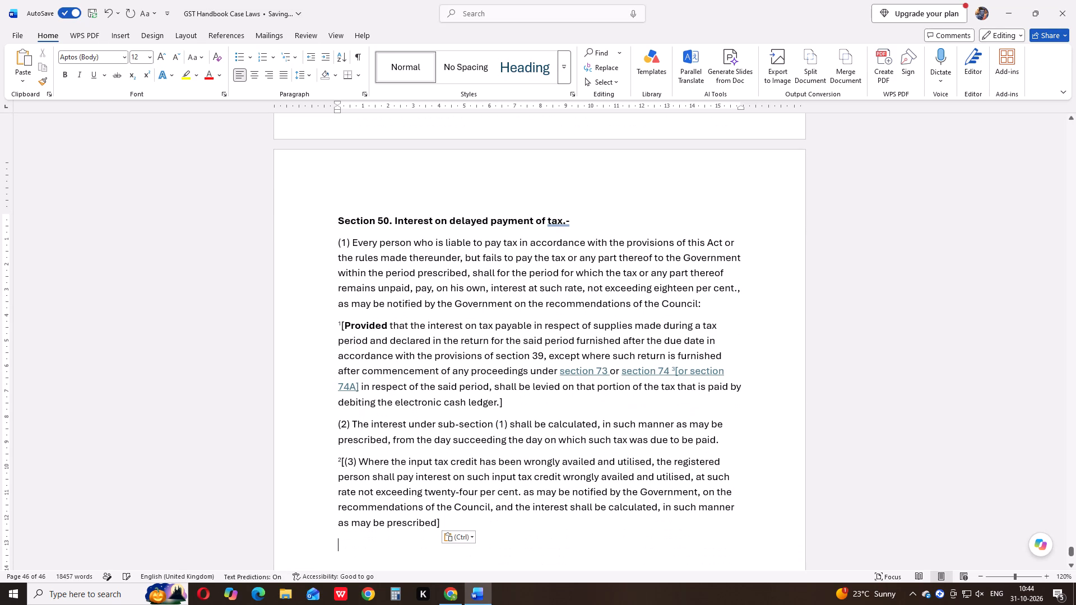
Remove the footnote number 1 and the enclosing square brackets from the proviso to sub-section (1) of Section 50.
scroll(480, 325, down, 1)
click(344, 295)
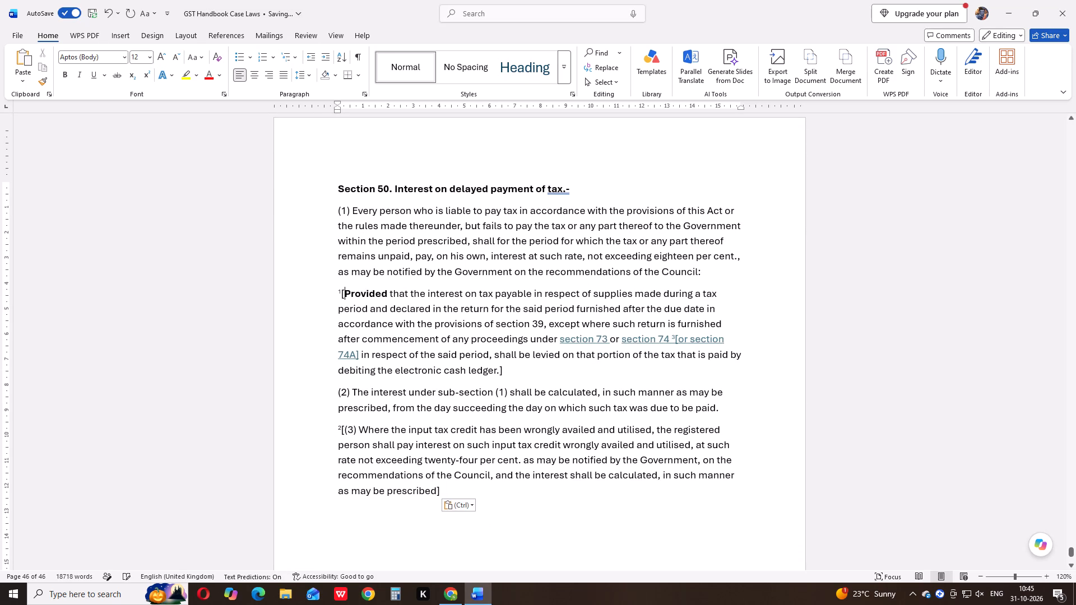
key(BackSpace)
key(BackSpace)
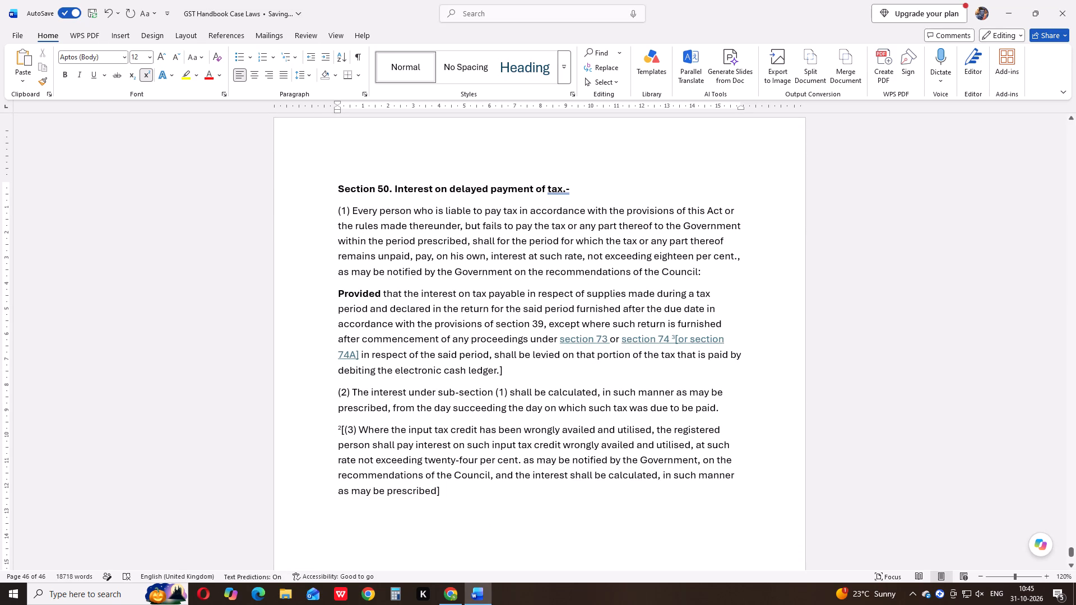
click(513, 371)
key(BackSpace)
Delete the footnote number 3, its square brackets and the linked words "or section 74A" from the proviso to sub-section (1) of Section 50.
click(680, 336)
key(BackSpace)
key(BackSpace)
key(BackSpace)
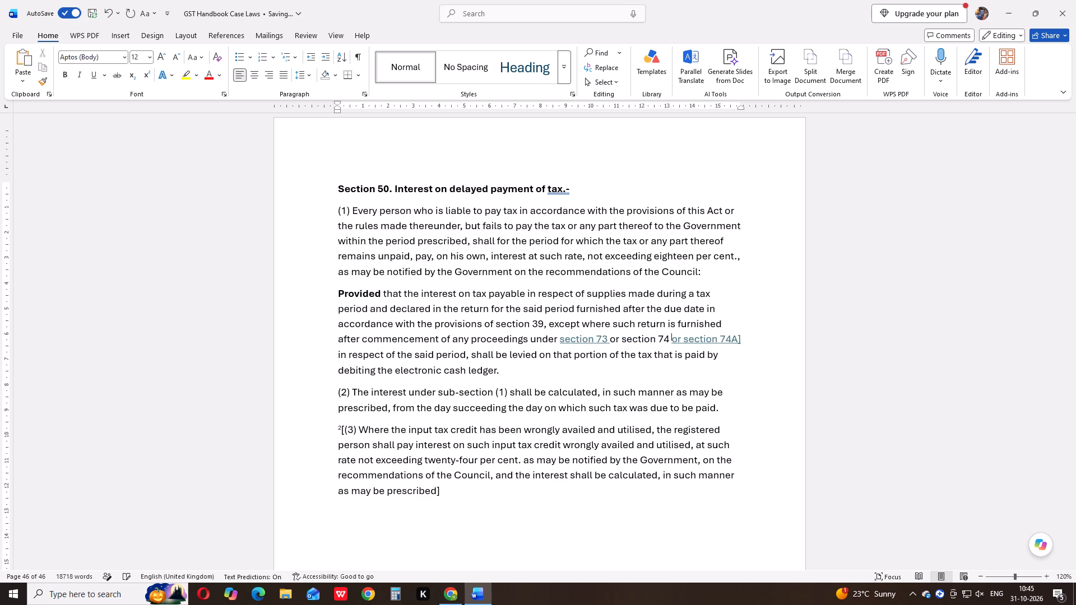
click(753, 333)
key(BackSpace)
key(BackSpace)
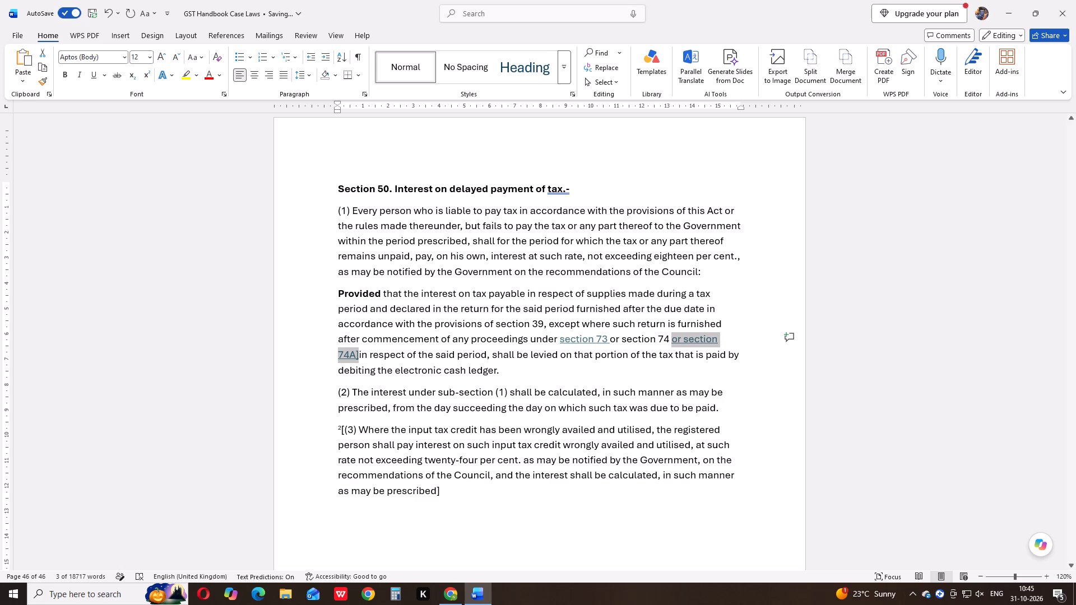
click(361, 357)
key(Left)
key(BackSpace)
key(BackSpace)
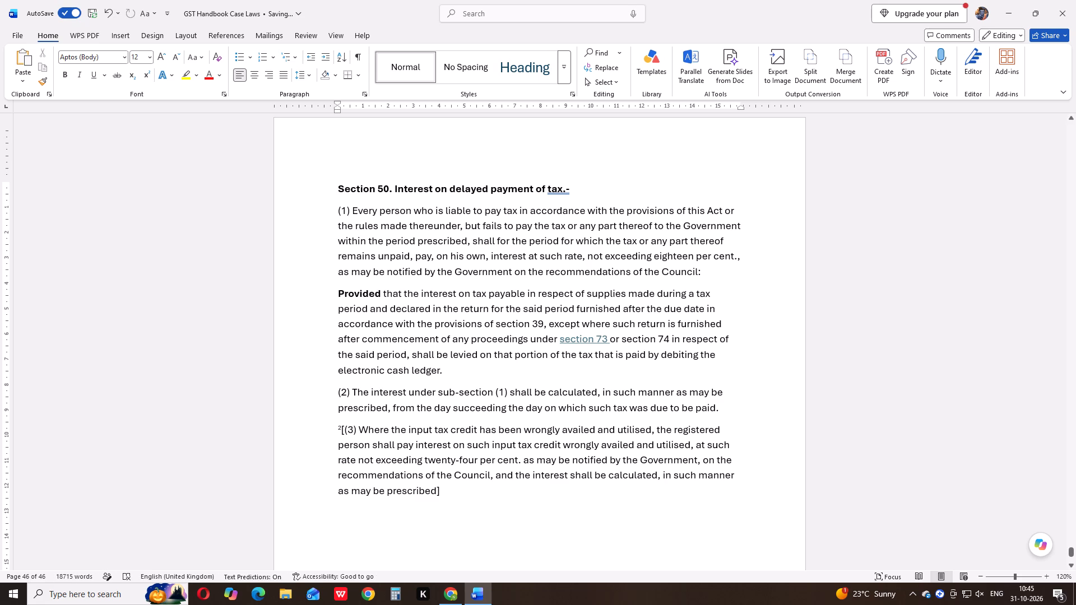
Remove the footnote number 2 and the enclosing square brackets from sub-section (3) of Section 50.
click(485, 409)
scroll(485, 409, down, 2)
click(459, 424)
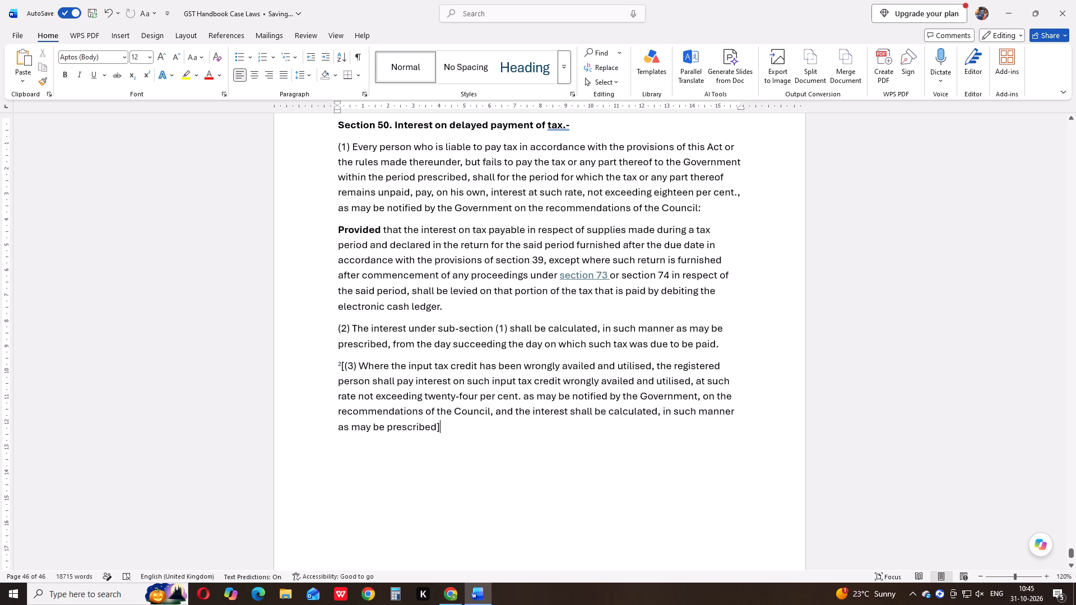
key(BackSpace)
click(345, 366)
key(BackSpace)
key(BackSpace)
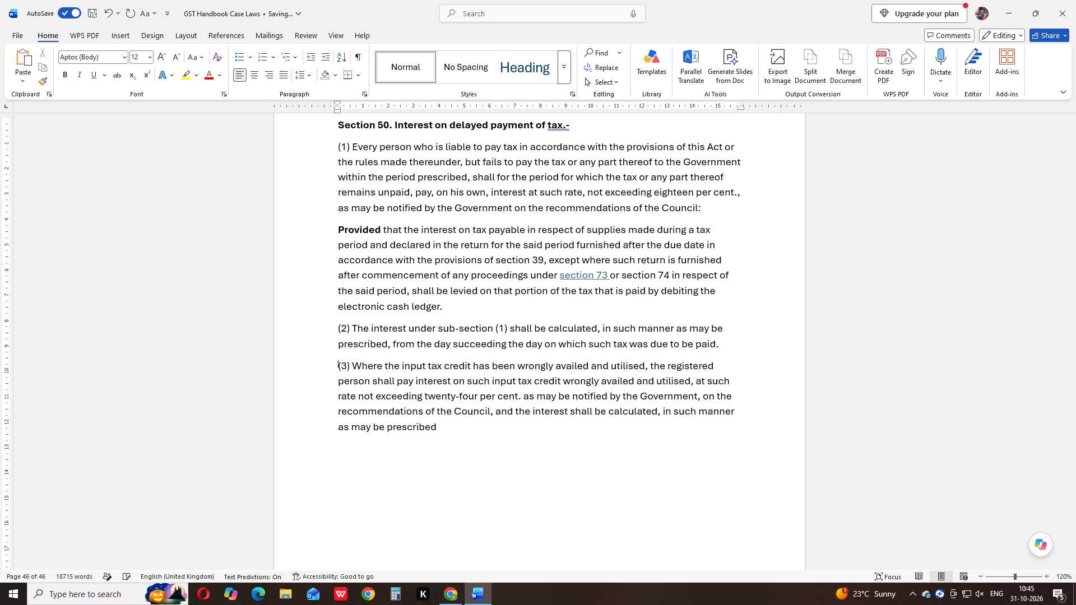
Open Section 51 on the CBIC portal in Chrome, copy its heading and full text, and paste them below Section 50 in Word.
click(429, 467)
key(alt+Tab)
scroll(463, 365, down, 5)
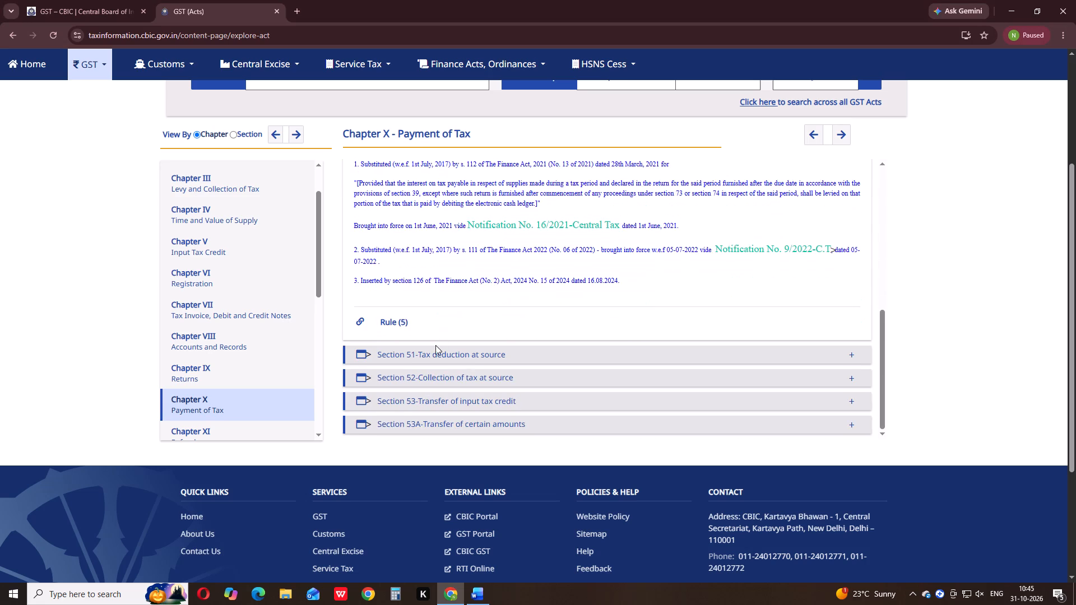
click(435, 346)
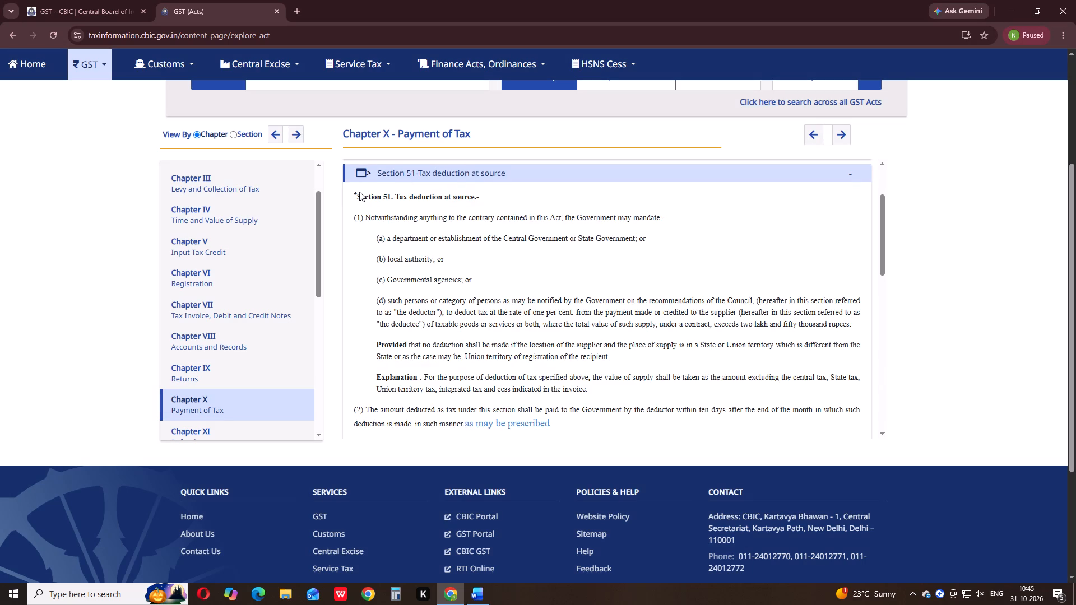
drag(358, 196, 556, 278)
scroll(493, 264, down, 3)
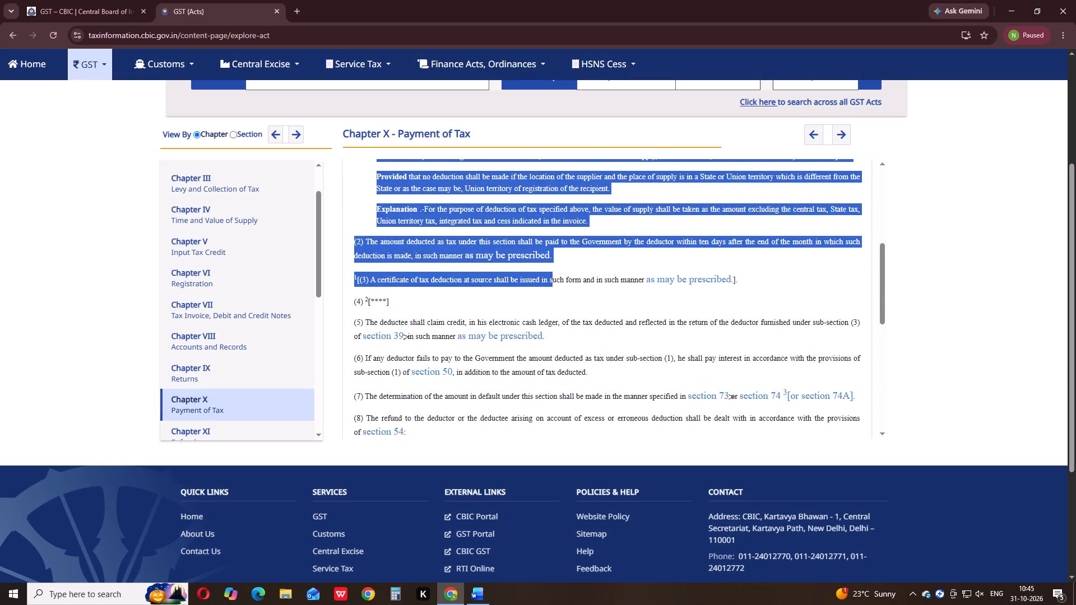
drag(556, 278, 820, 279)
scroll(556, 278, down, 3)
key(ctrl+c)
key(alt+Tab)
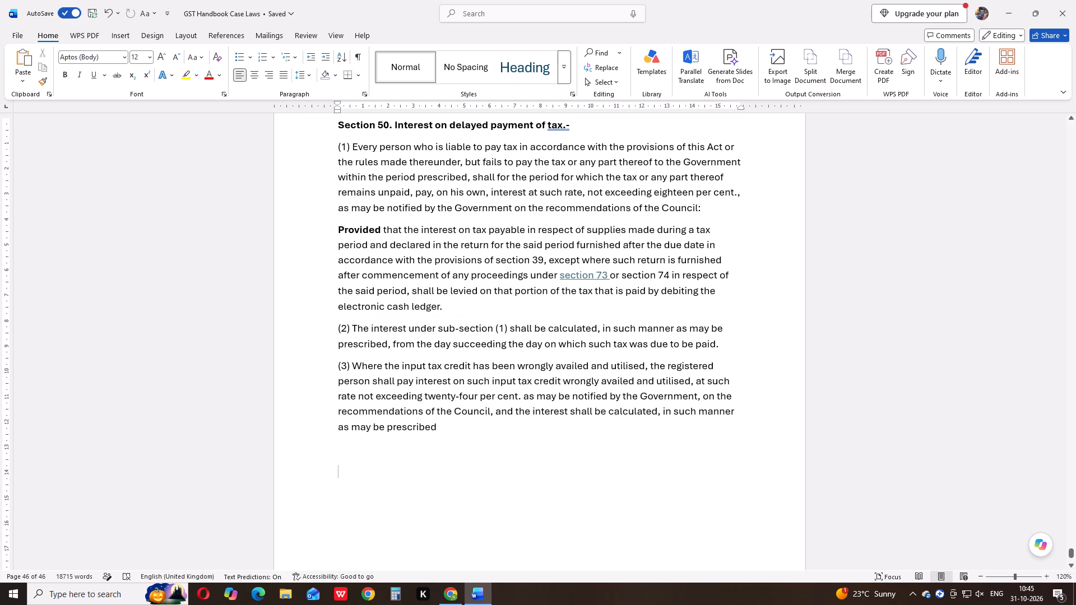
key(ctrl+v)
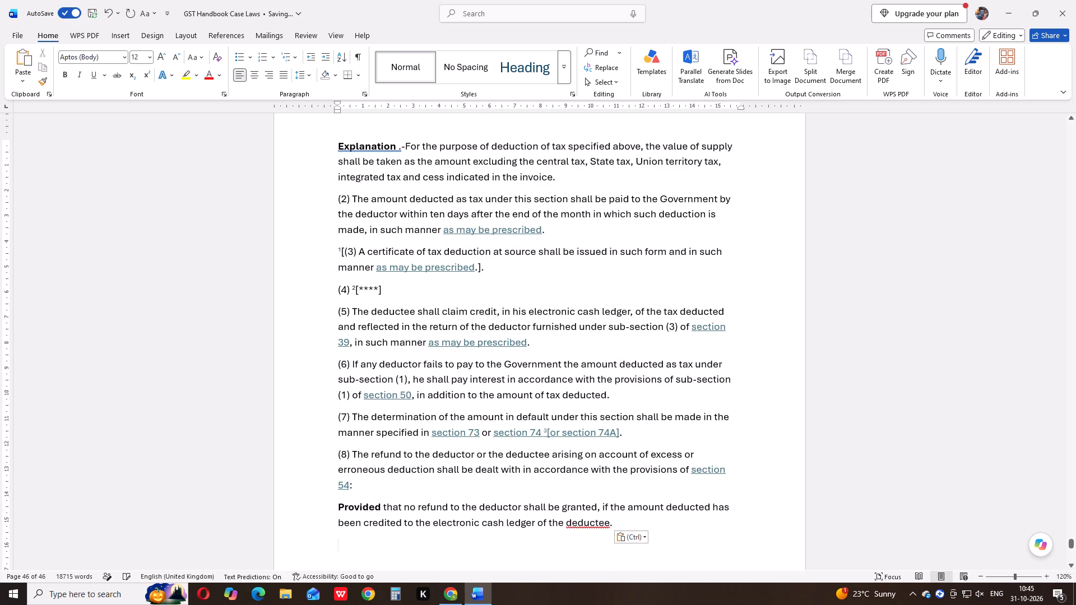
Delete the omitted sub-section (4) line, with its footnote number and asterisks, from Section 51.
drag(393, 287, 338, 291)
key(BackSpace)
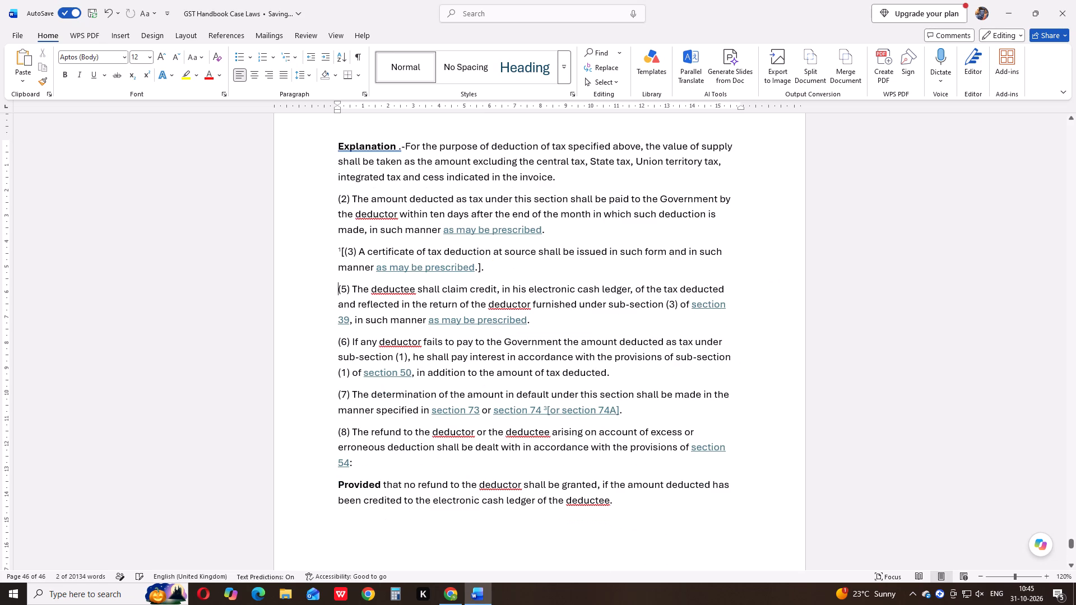
Renumber sub-sections (5), (6), (7) and (8) of Section 51 as (4), (5), (6) and (7).
click(347, 291)
key(BackSpace)
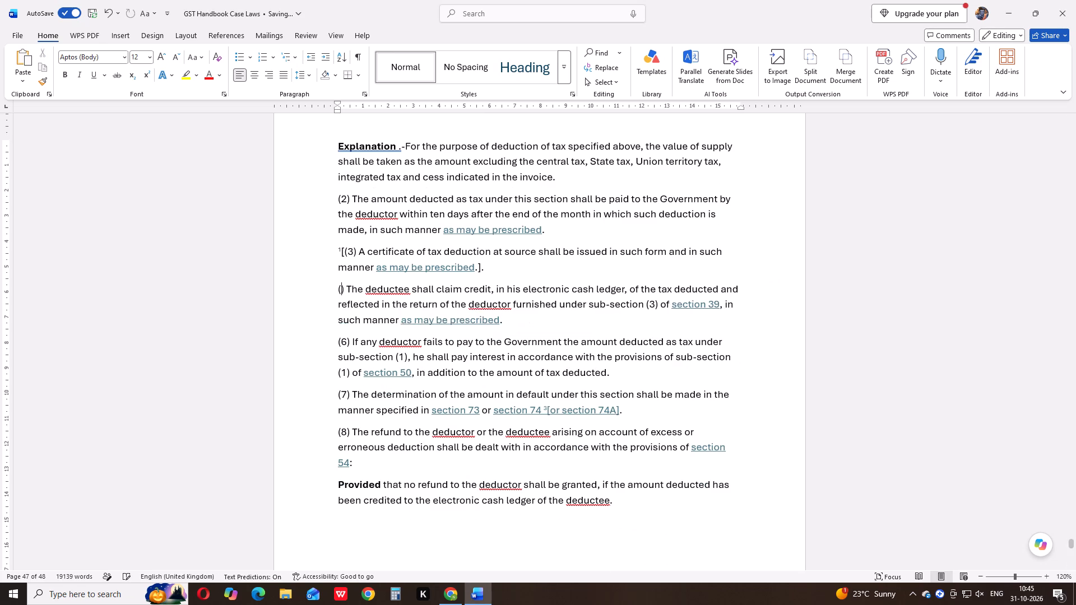
key(4)
click(345, 338)
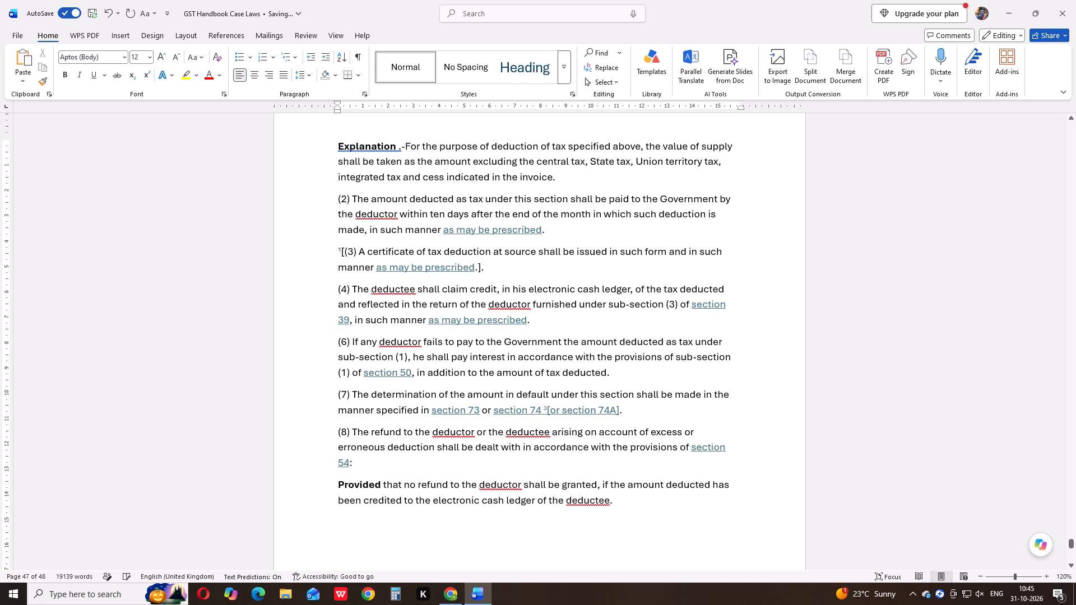
key(BackSpace)
key(5)
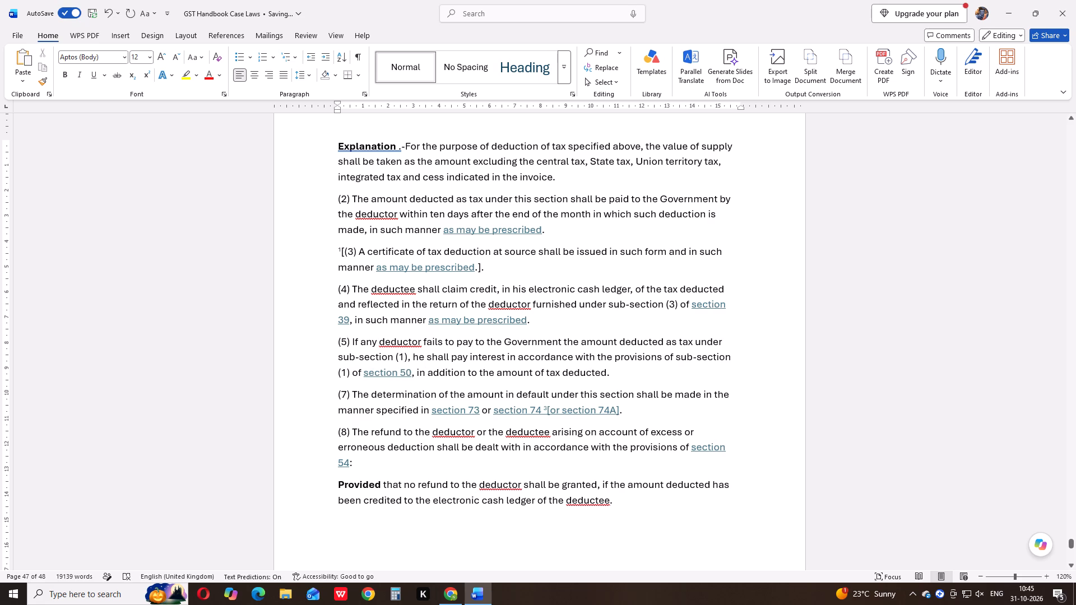
click(344, 394)
key(BackSpace)
key(6)
click(347, 434)
key(BackSpace)
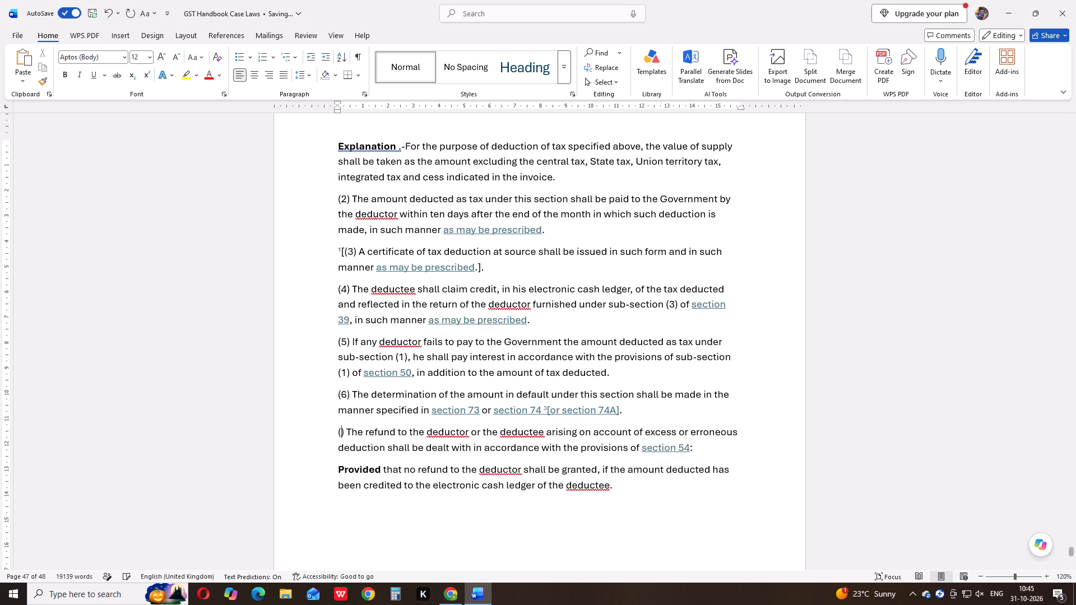
key(7)
click(394, 407)
Delete the footnote number 1 and the opening square bracket before sub-section (3) of Section 51.
scroll(497, 398, up, 4)
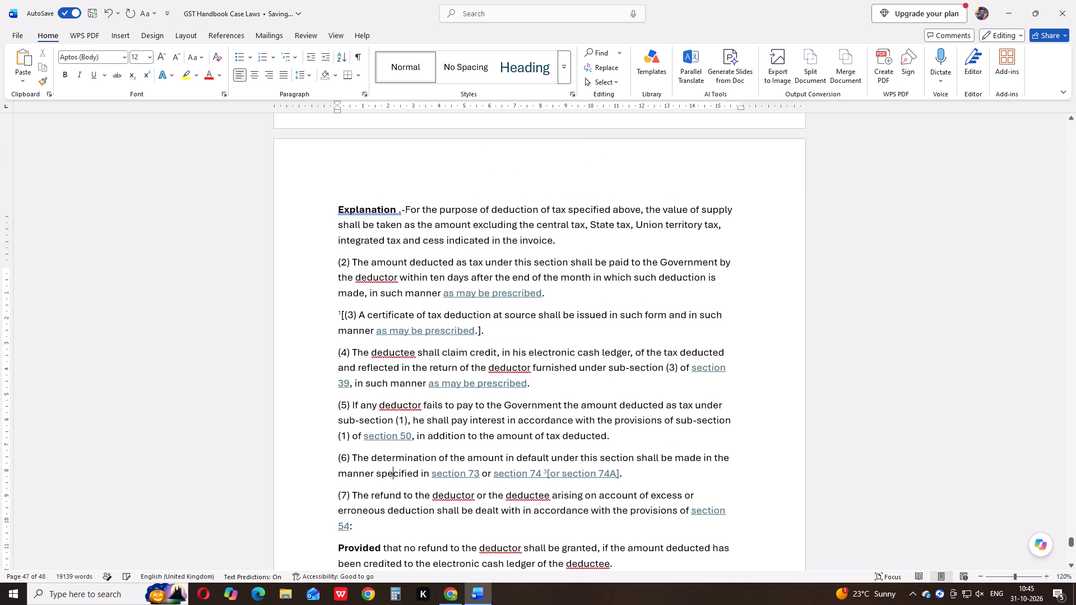
scroll(497, 398, up, 3)
scroll(497, 398, down, 5)
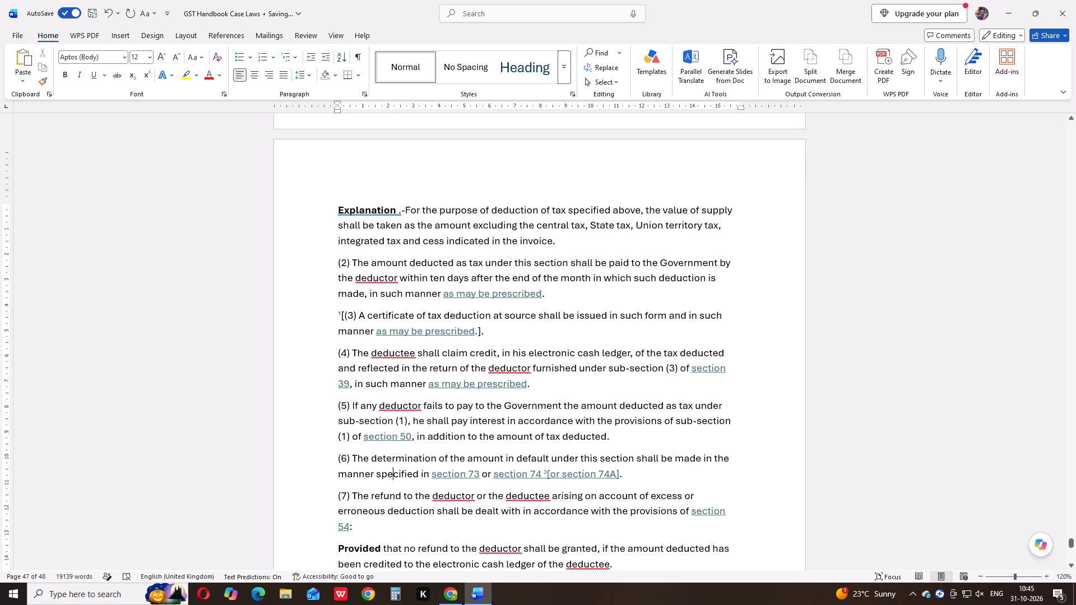
click(348, 317)
key(Left)
key(BackSpace)
key(BackSpace)
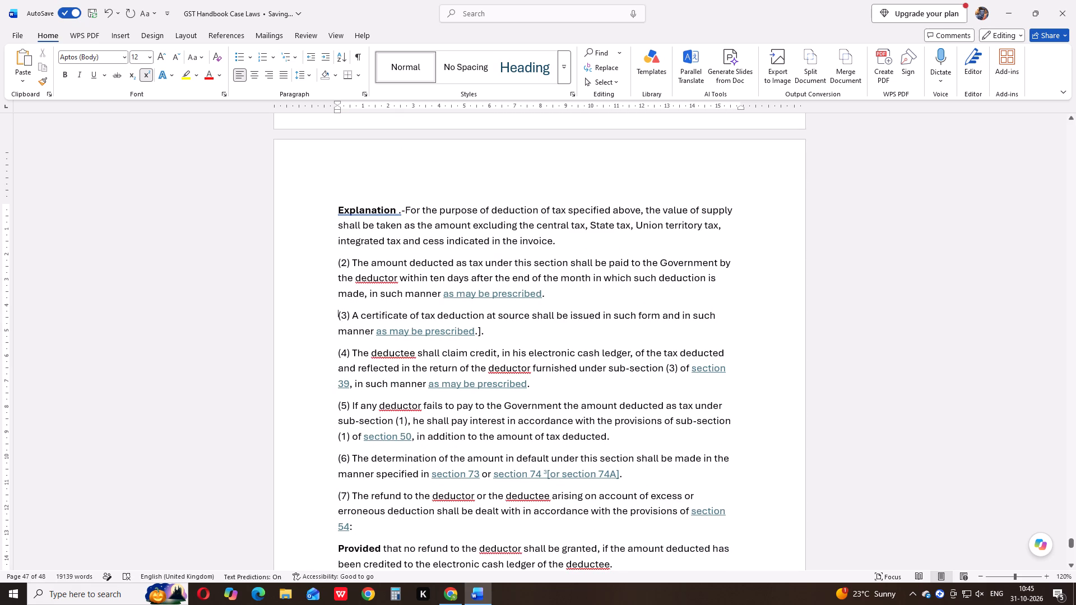
Open Section 52 on the CBIC portal in Chrome, copy its heading and text through sub-section (15)'s proviso, and paste them below Section 51 in Word.
scroll(479, 377, down, 2)
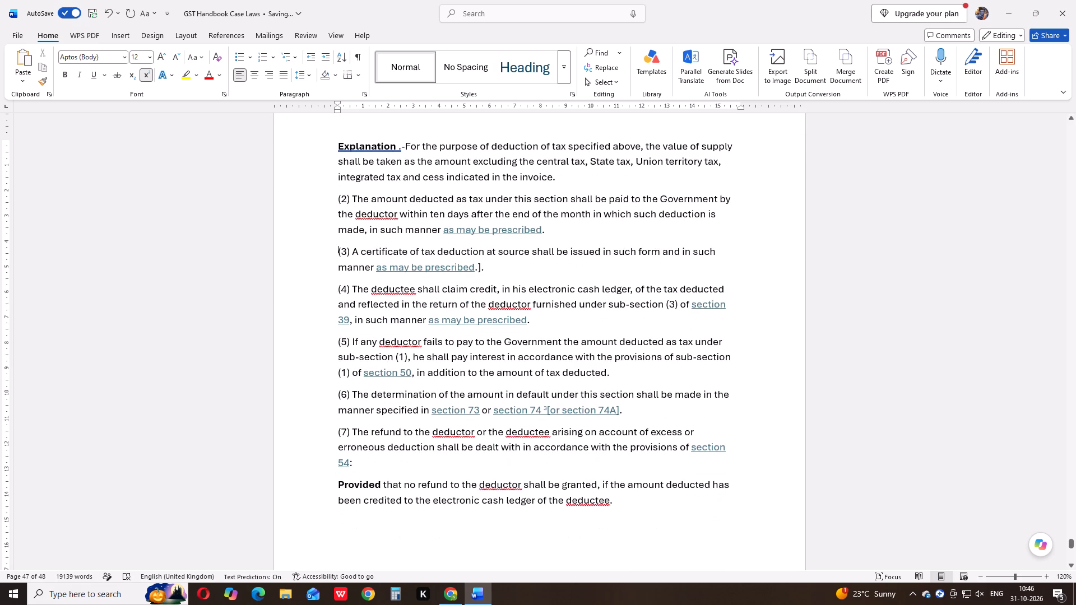
scroll(462, 411, down, 2)
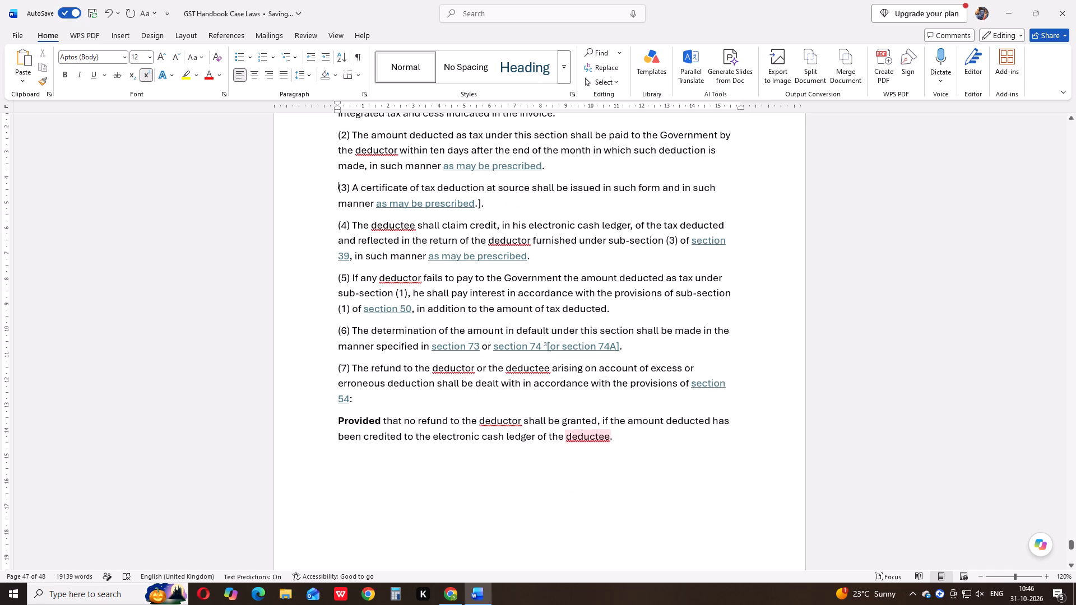
click(633, 435)
key(Return)
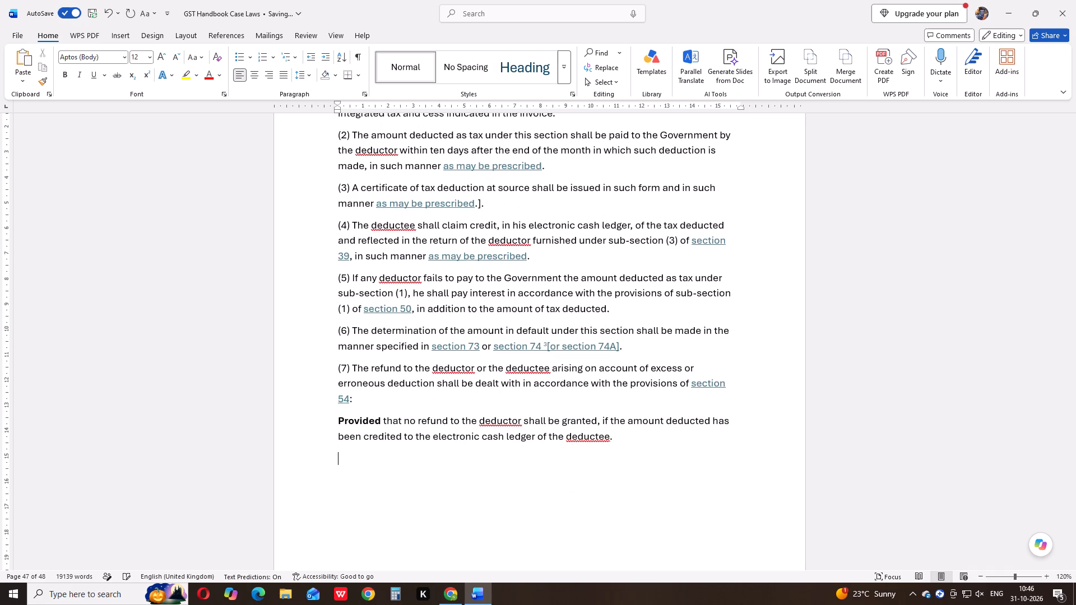
key(alt+Tab)
scroll(493, 311, down, 5)
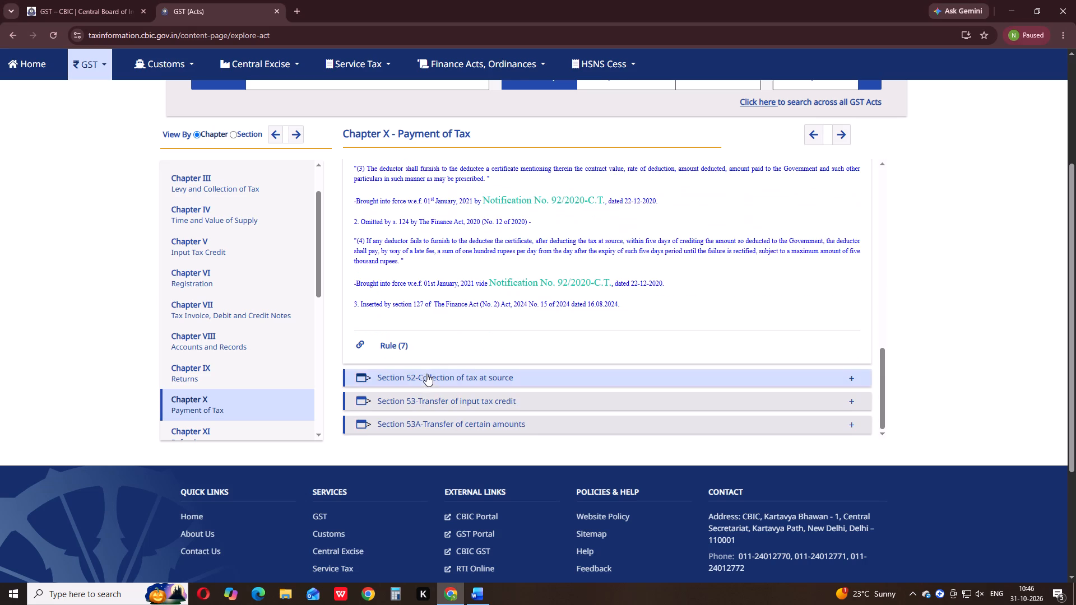
click(426, 374)
scroll(420, 224, up, 4)
scroll(420, 224, down, 1)
scroll(420, 224, up, 2)
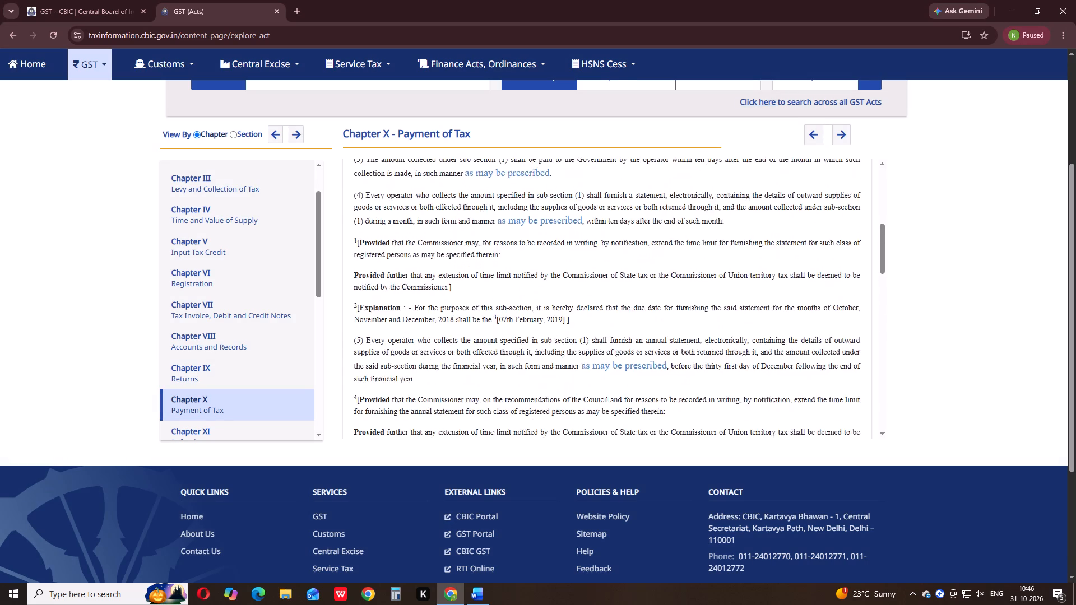
scroll(420, 224, up, 5)
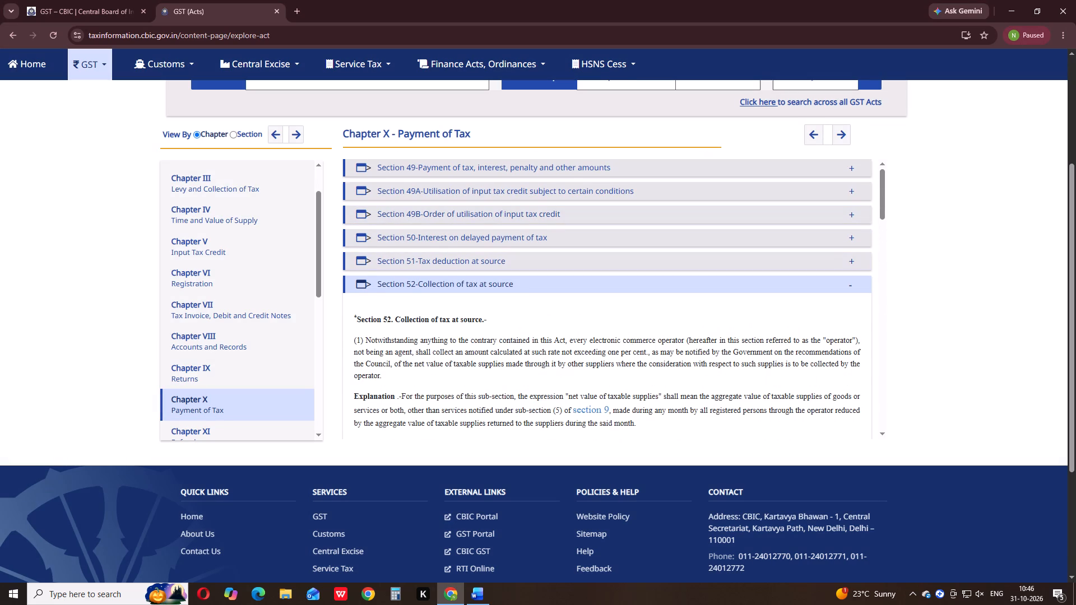
drag(359, 318, 553, 315)
scroll(491, 329, down, 6)
scroll(553, 315, down, 2)
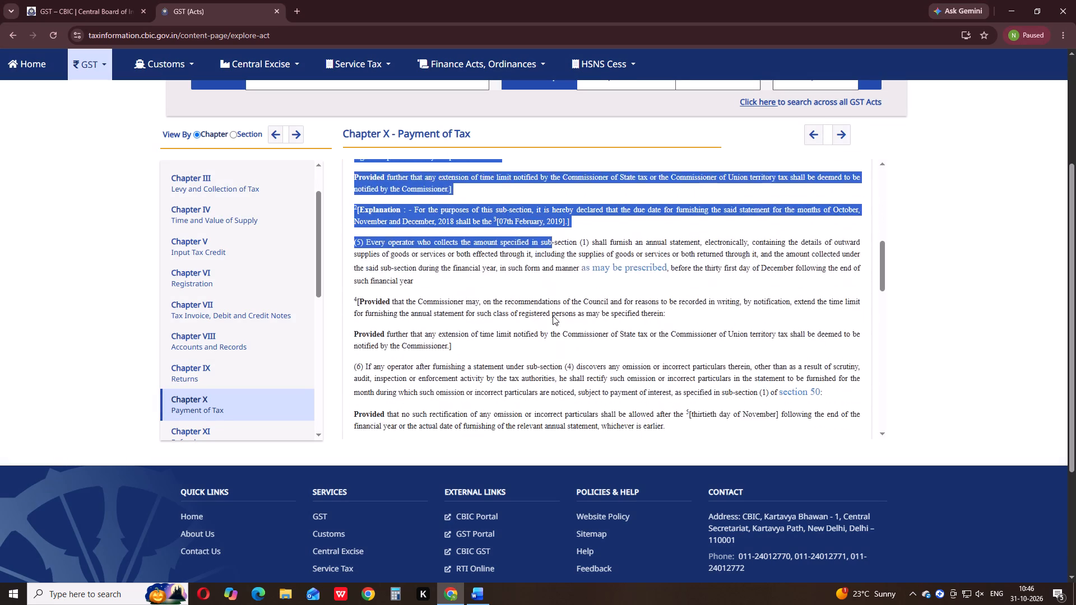
drag(553, 315, 620, 317)
scroll(607, 317, down, 6)
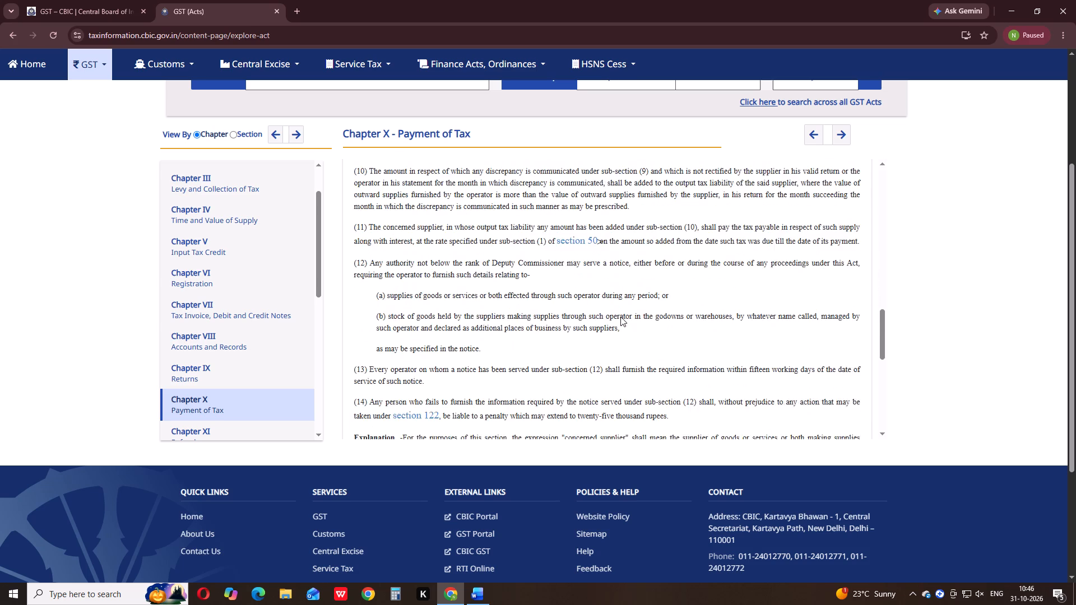
drag(620, 317, 500, 355)
scroll(620, 317, down, 3)
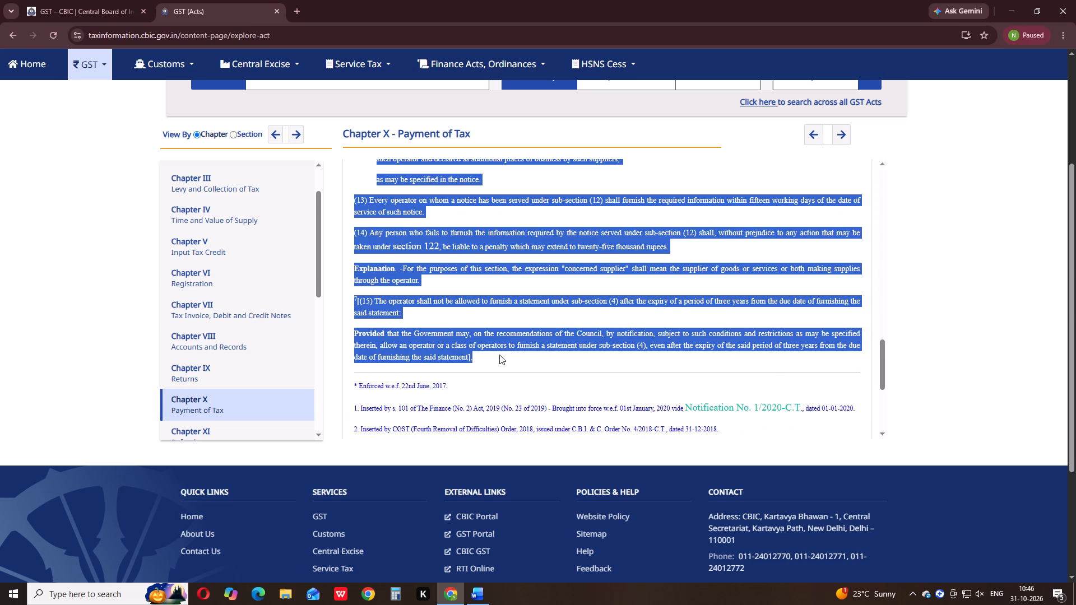
key(ctrl+c)
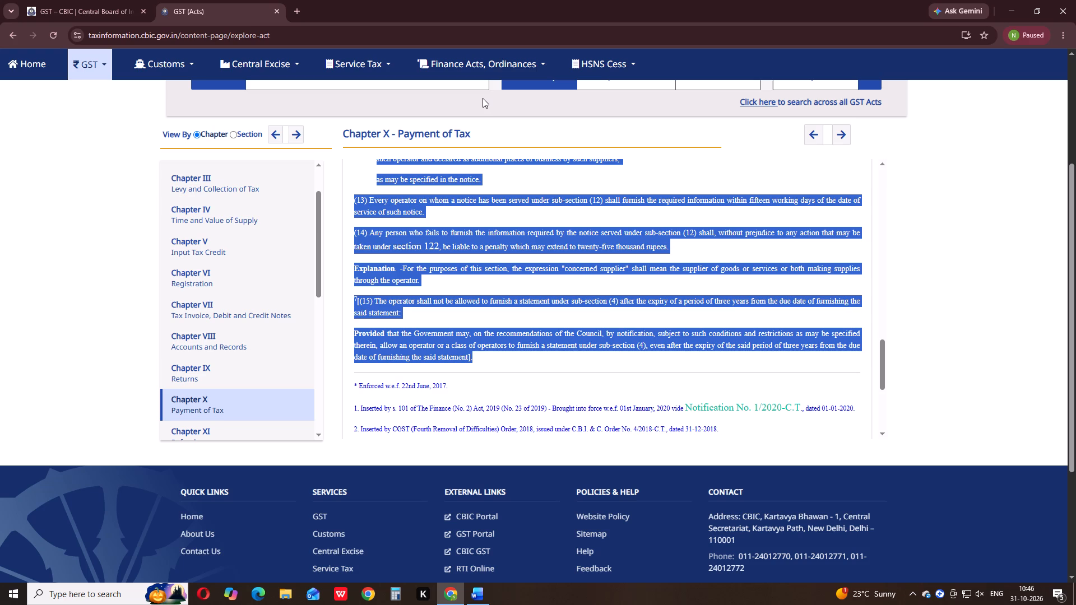
key(ctrl+c)
key(alt+Tab)
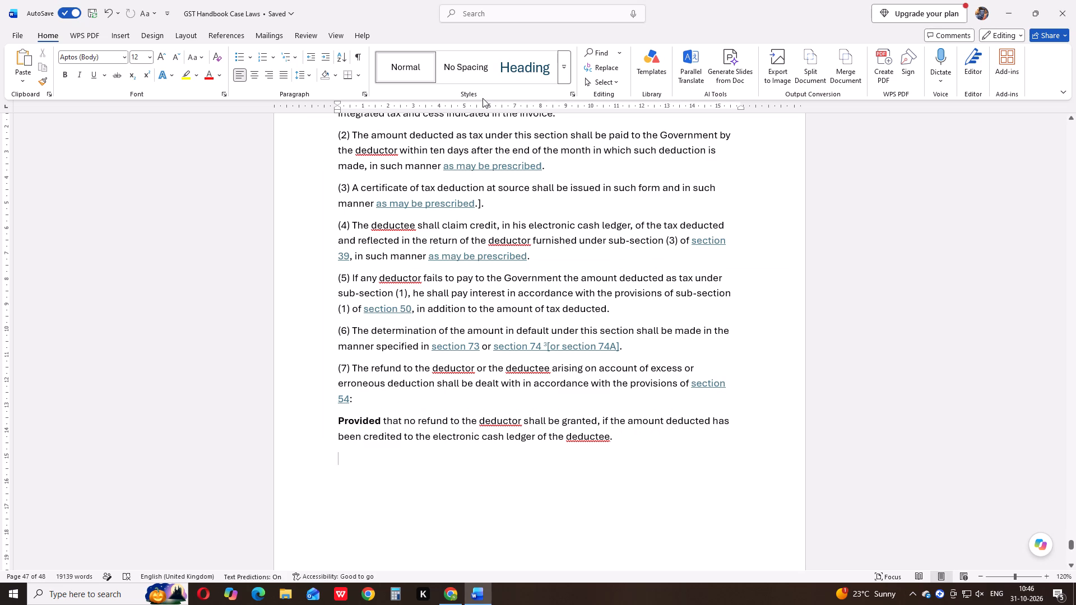
key(ctrl+v)
Remove the footnote number 1 and the enclosing square brackets from the two provisos to sub-section (4) of Section 52.
scroll(320, 103, up, 17)
scroll(423, 174, up, 13)
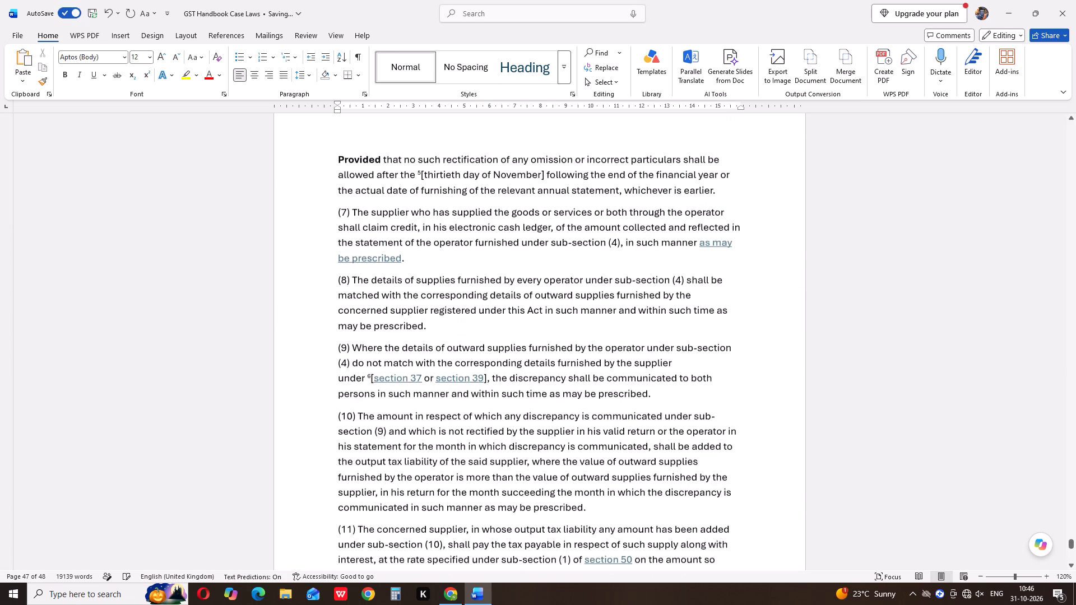
scroll(423, 174, up, 3)
scroll(423, 174, up, 20)
scroll(423, 174, up, 6)
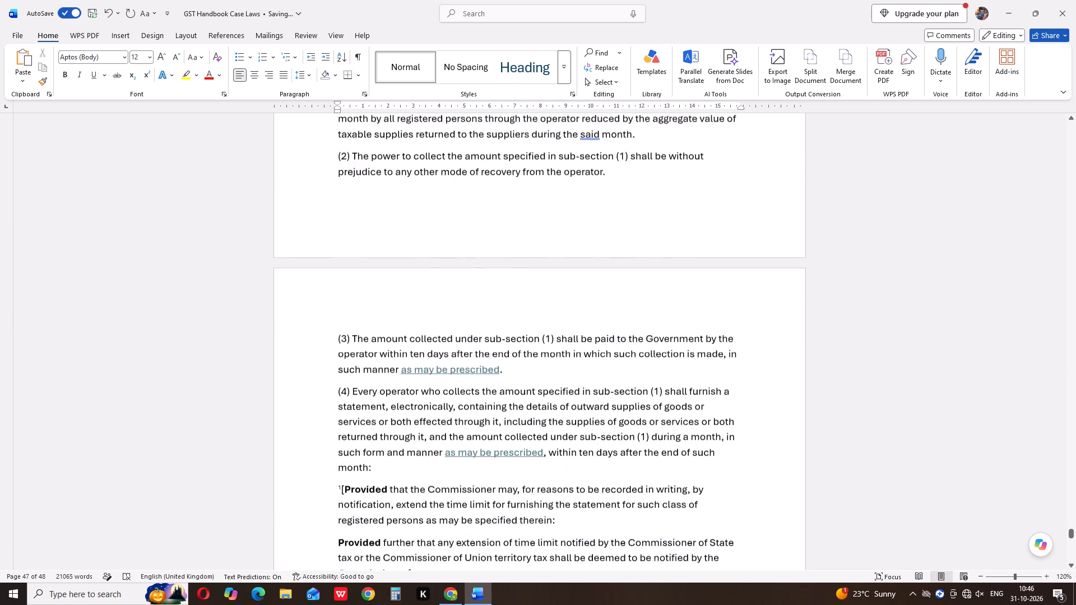
scroll(423, 174, up, 11)
scroll(423, 174, down, 6)
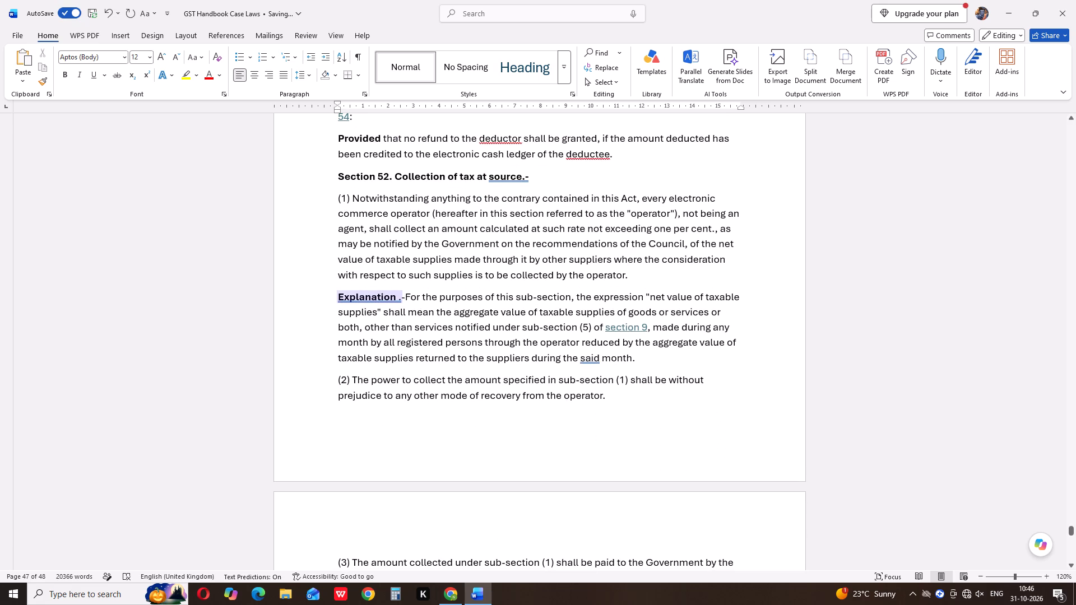
click(678, 214)
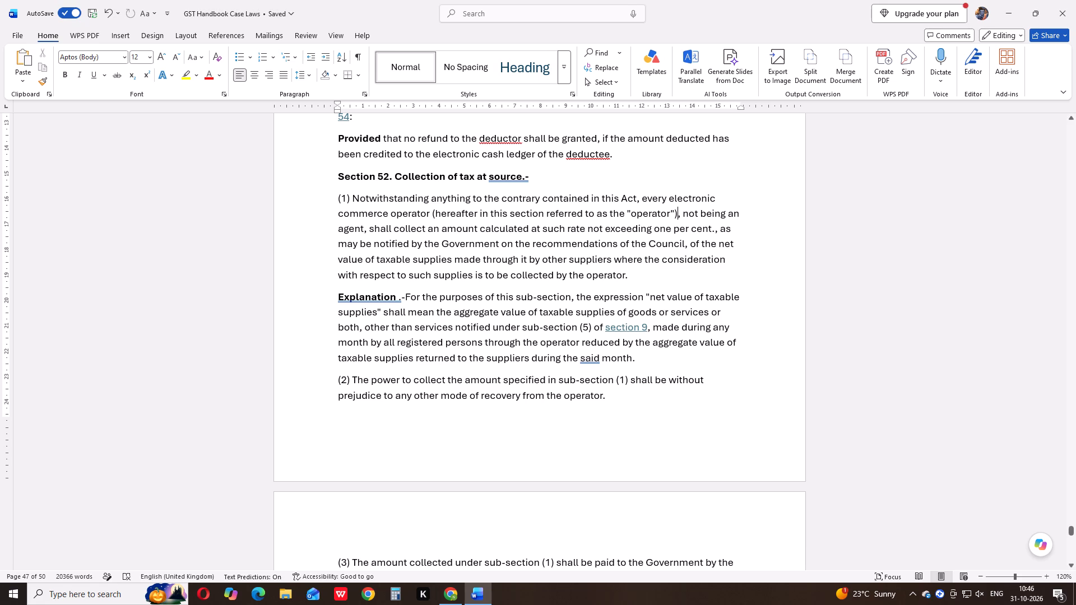
scroll(580, 308, down, 11)
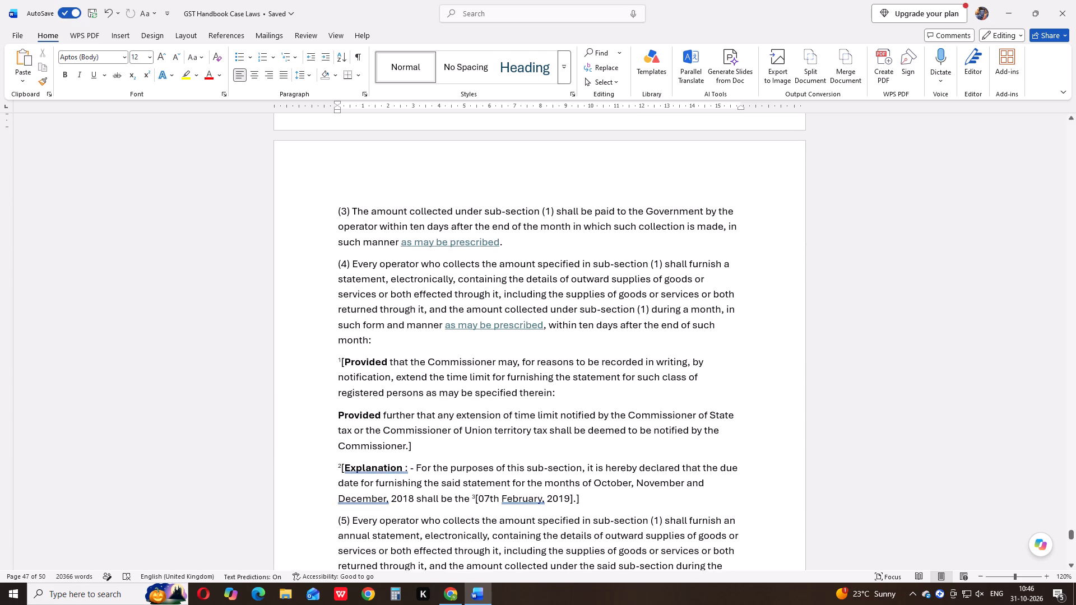
scroll(565, 237, down, 3)
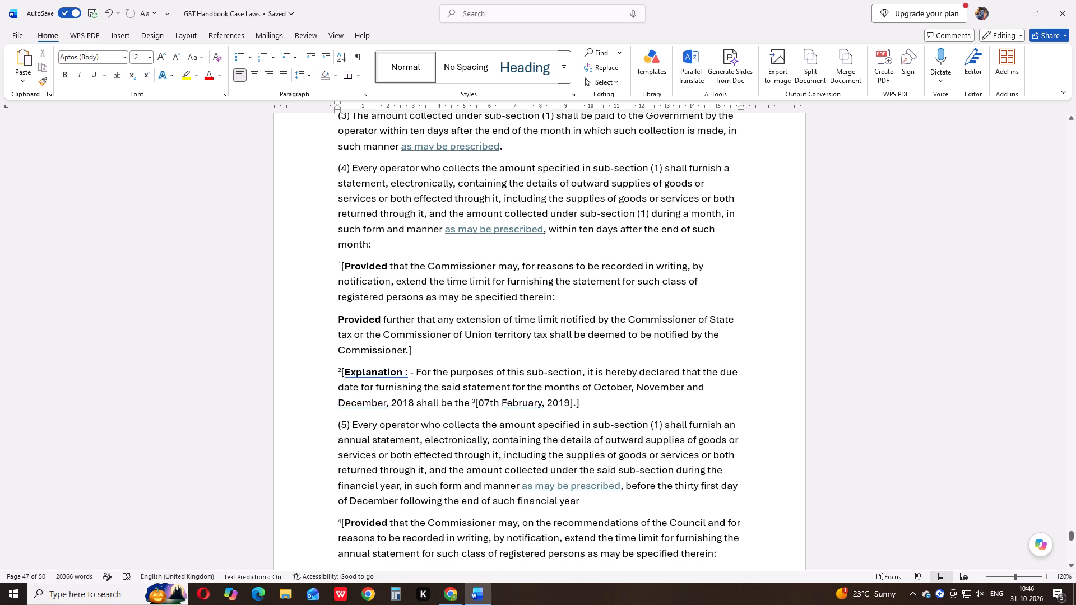
click(346, 269)
key(BackSpace)
key(BackSpace)
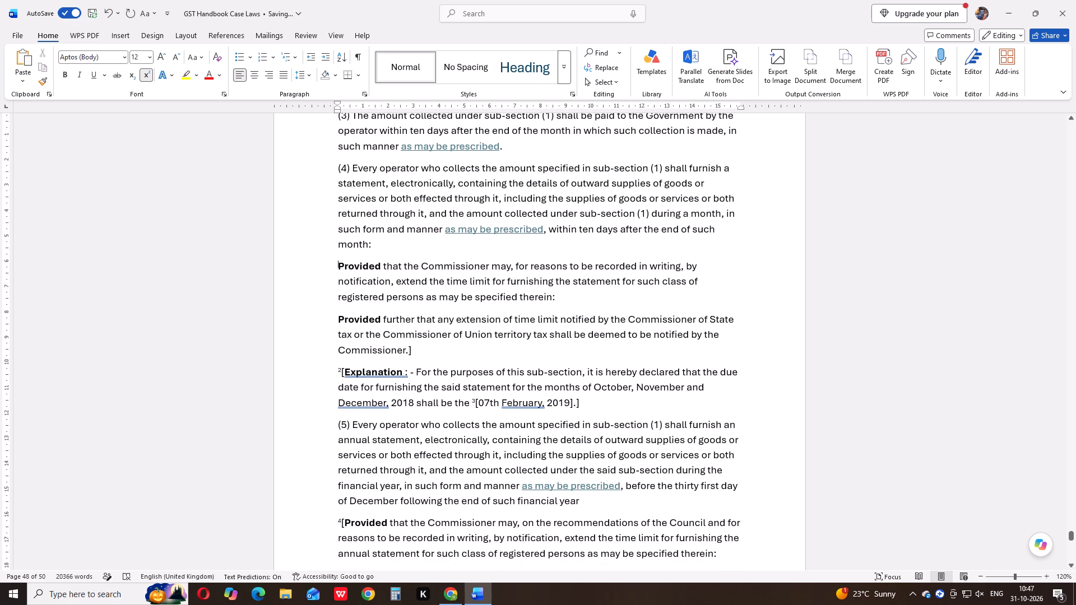
click(414, 350)
key(BackSpace)
Remove footnote numbers 2 and 3 and all square brackets from the Explanation under Section 52(4), ending it with a full stop after 2019.
scroll(437, 348, down, 1)
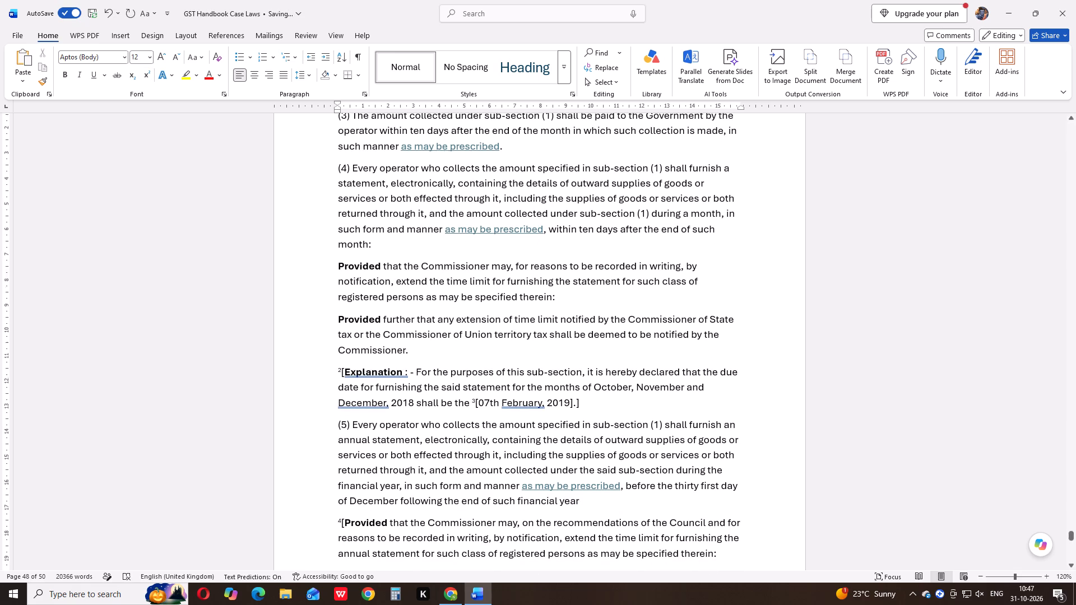
scroll(437, 348, down, 1)
click(344, 308)
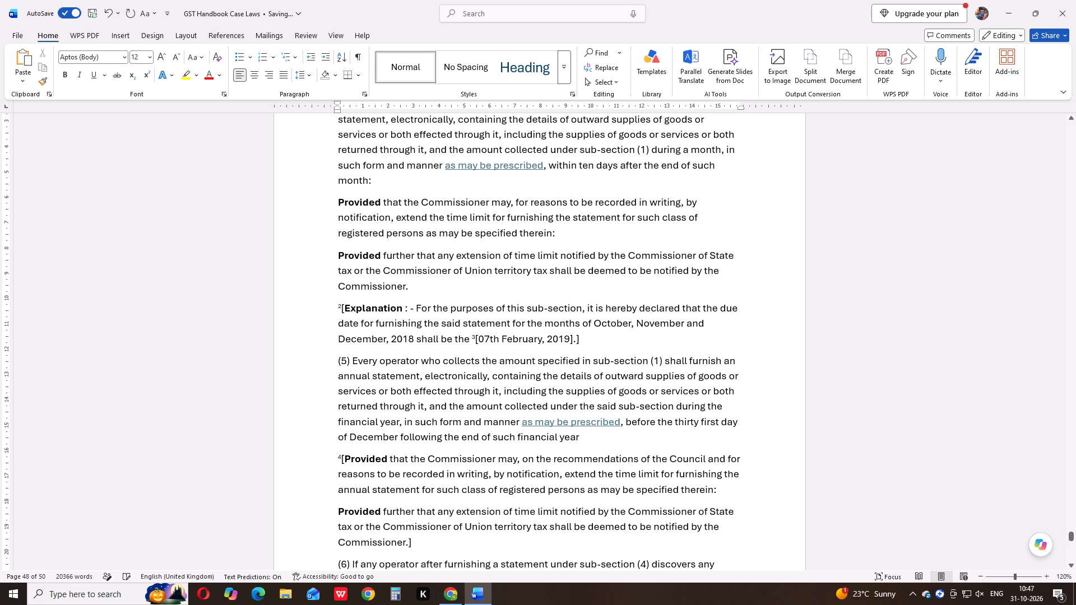
key(BackSpace)
key(BackSpace)
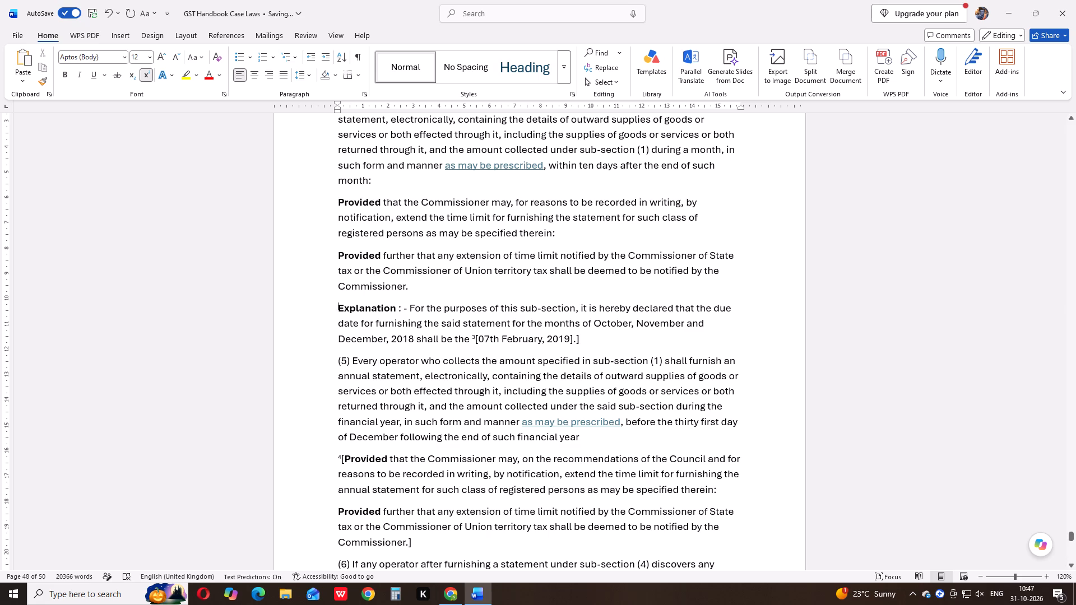
click(477, 337)
key(BackSpace)
key(BackSpace)
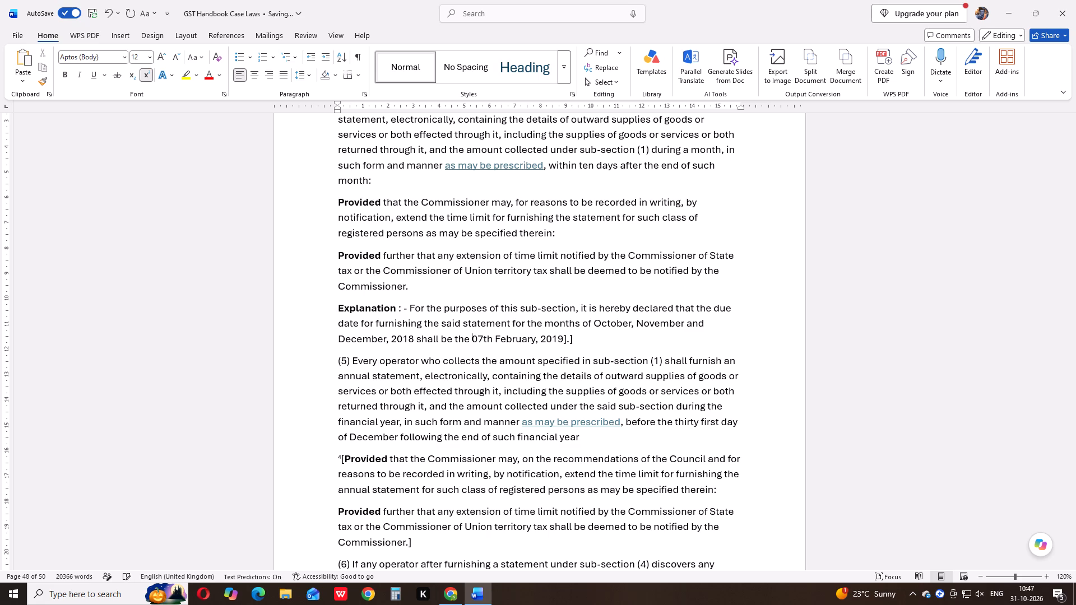
click(588, 336)
key(BackSpace)
key(BackSpace)
key(BackSpace)
key(period)
scroll(577, 334, down, 2)
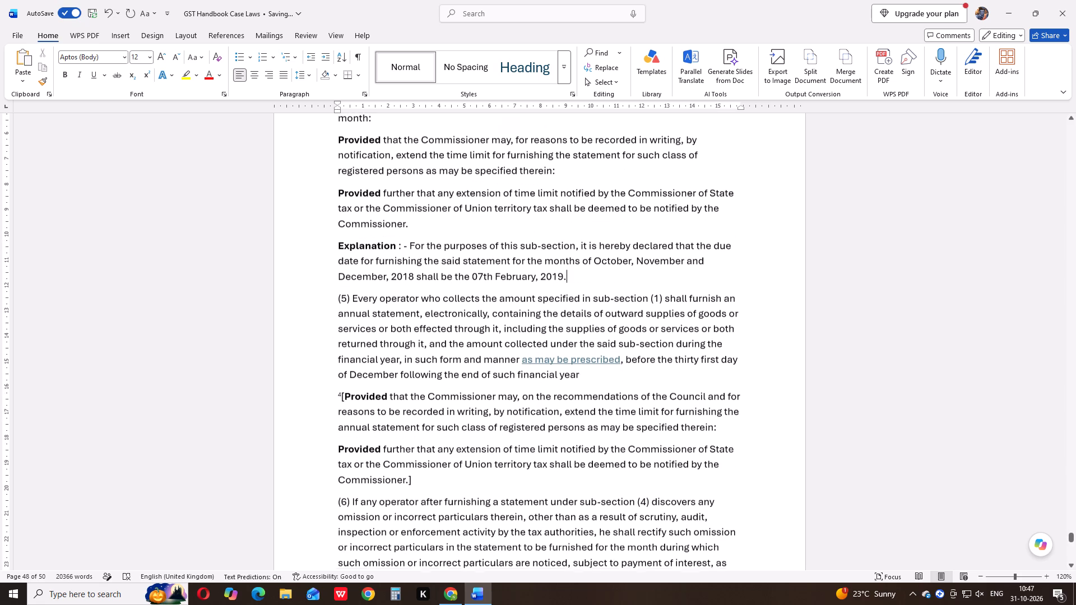
scroll(501, 366, down, 2)
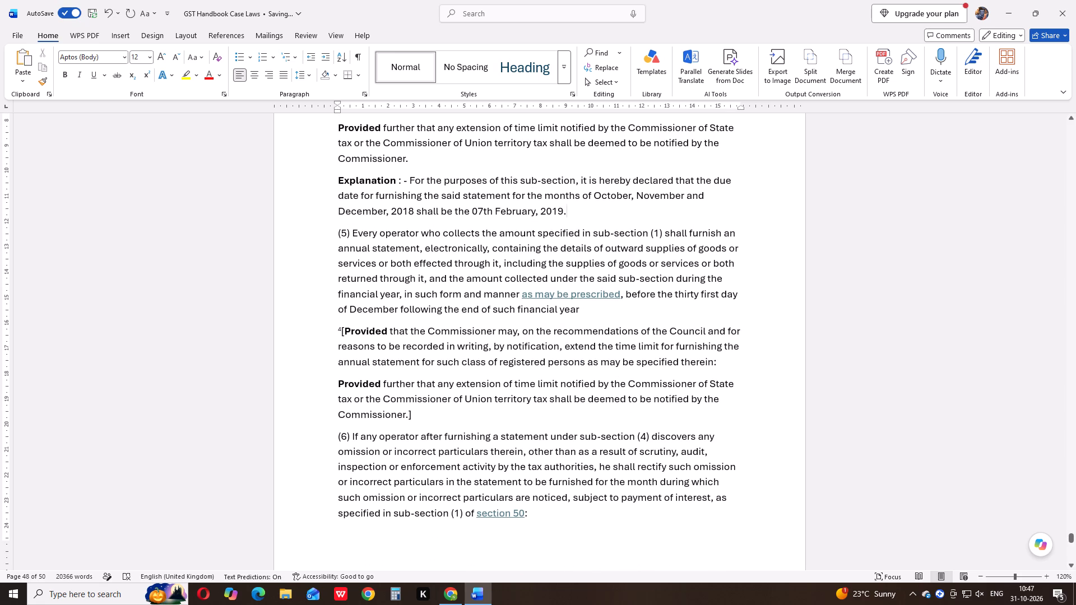
Remove the footnote number 4 and the enclosing square brackets from the two provisos to sub-section (5) of Section 52.
click(346, 325)
key(BackSpace)
key(BackSpace)
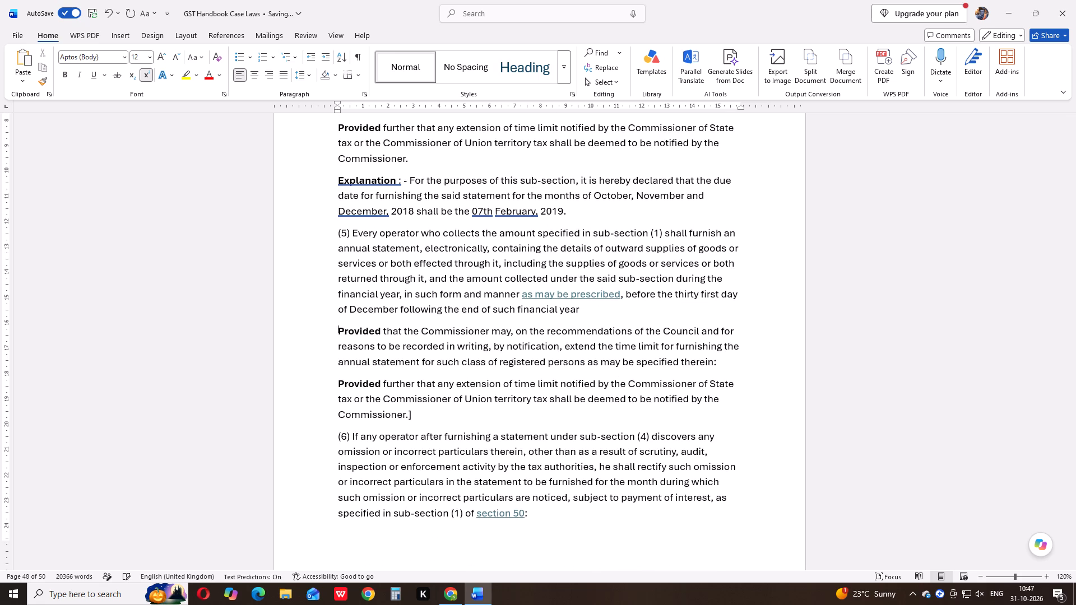
click(417, 416)
key(BackSpace)
Remove the footnote number 5 and the square brackets around "thirtieth day of November" in the proviso to Section 52(6).
scroll(444, 397, down, 4)
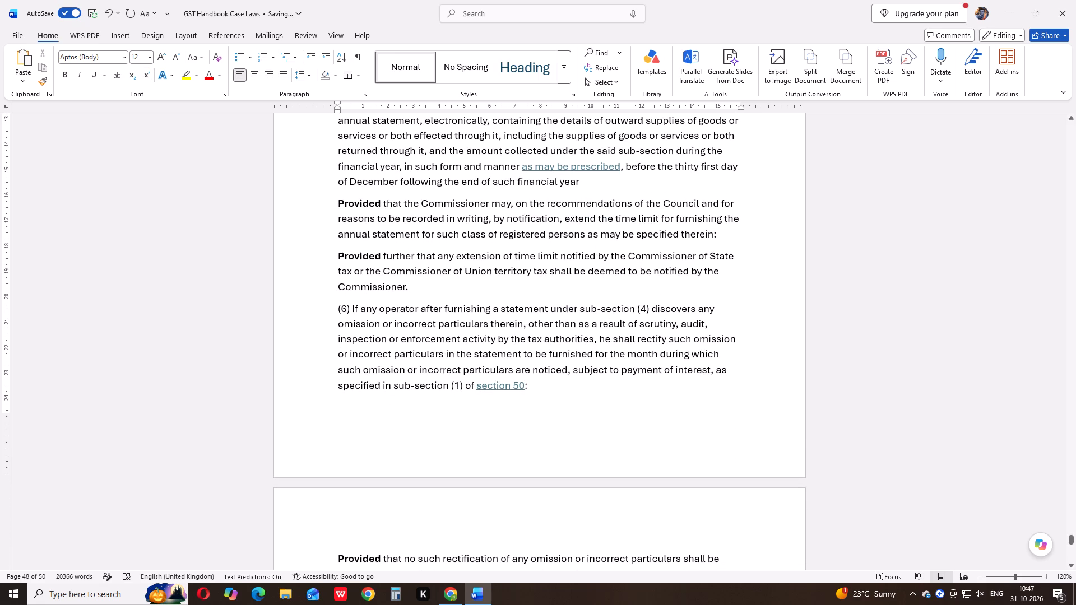
scroll(564, 385, down, 9)
click(543, 285)
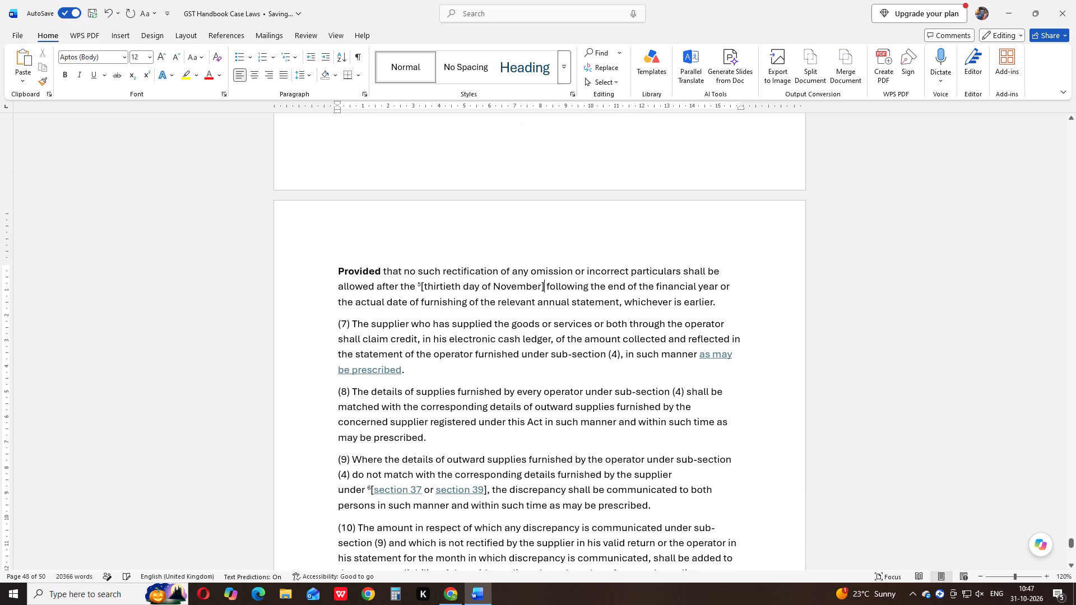
key(BackSpace)
key(Left)
key(Left)
key(Left)
key(Left)
key(Left)
key(Left)
key(Left)
key(Left)
key(Left)
key(Left)
key(Left)
key(Left)
key(Left)
key(Left)
key(Left)
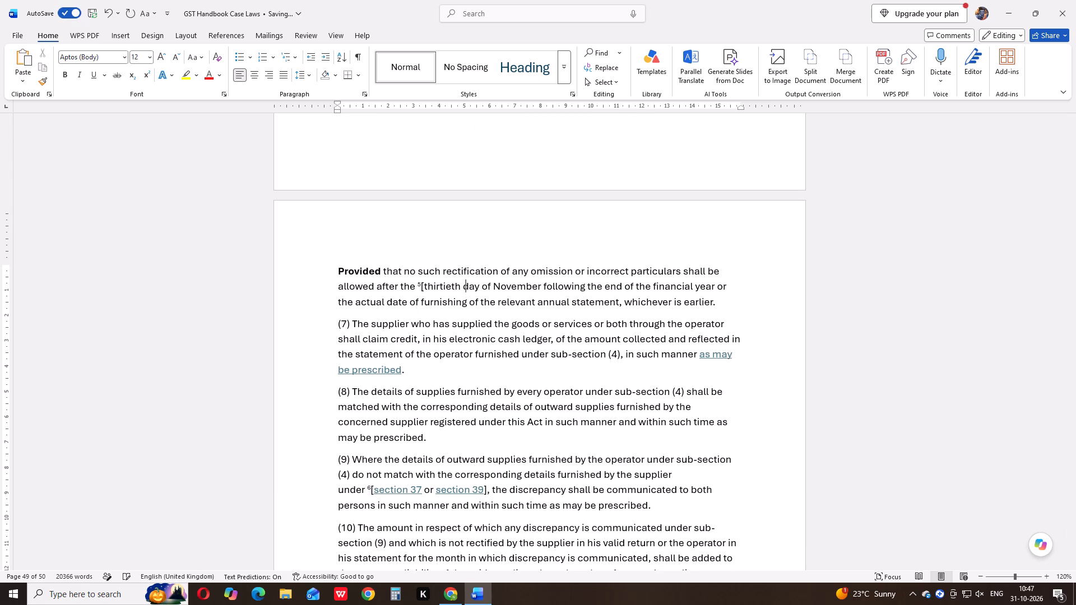
key(Left)
key(Left)
key(Left)
key(Left)
key(Left)
key(Left)
key(Left)
key(Left)
key(Left)
key(Left)
key(BackSpace)
key(BackSpace)
Remove the footnote number 6 and the square brackets around "section 37 or section 39" in sub-section (9) of Section 52.
scroll(552, 323, down, 3)
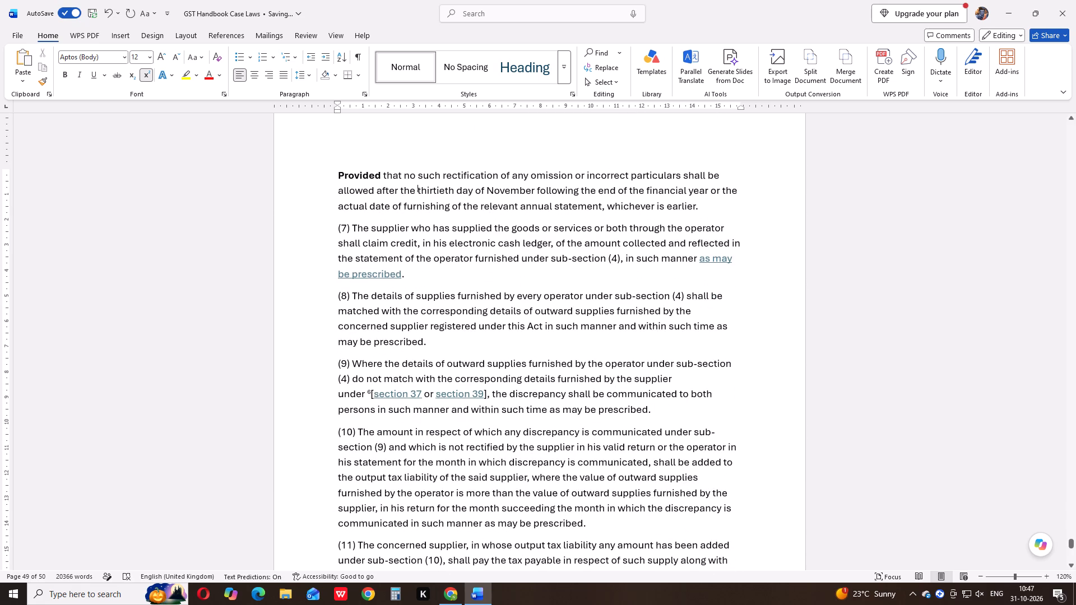
click(373, 391)
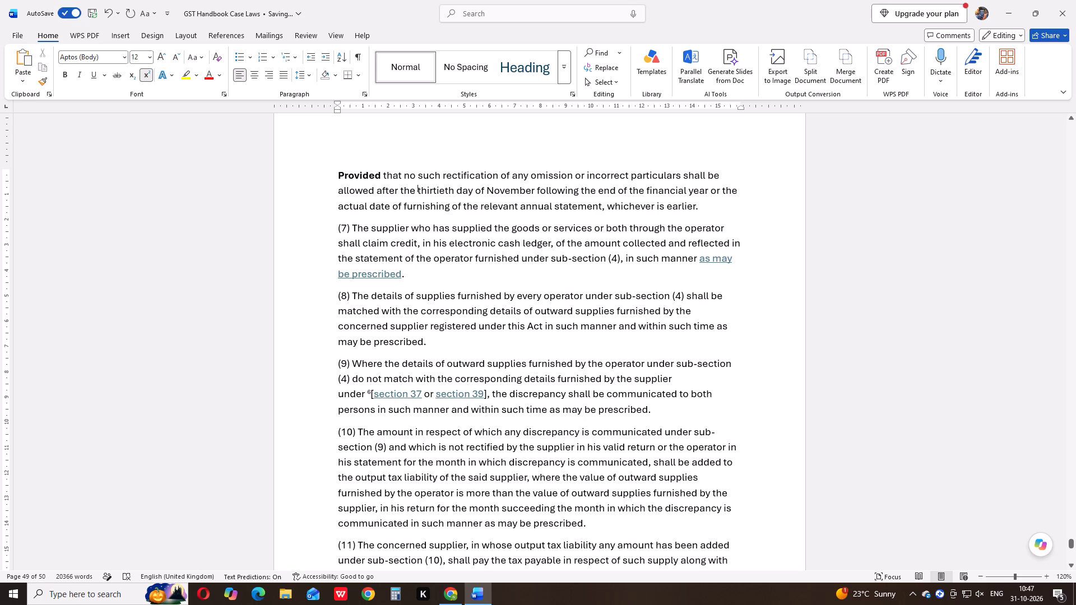
key(BackSpace)
key(BackSpace)
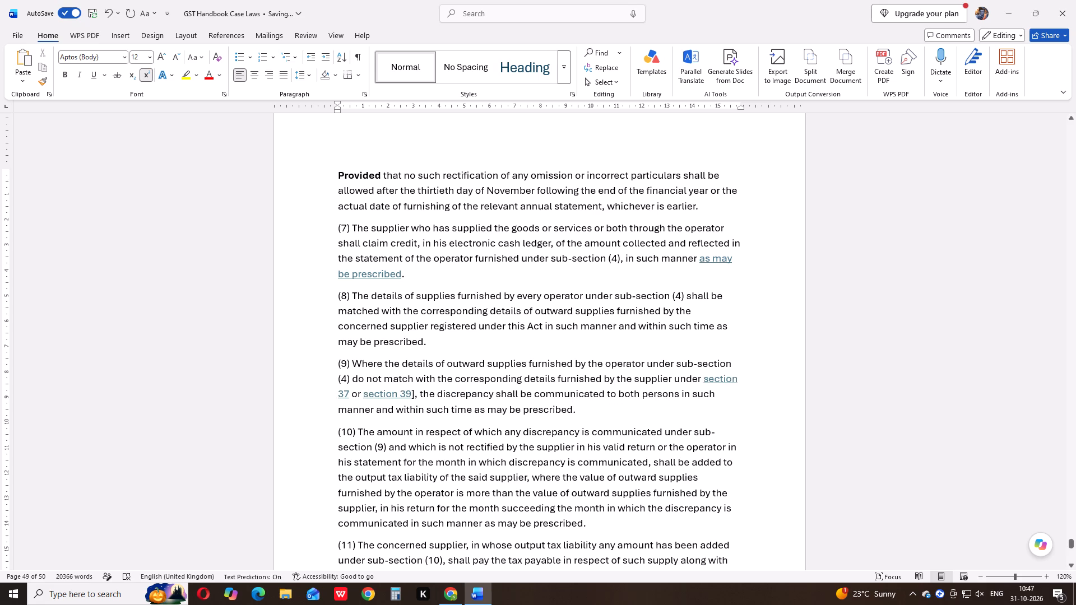
click(414, 395)
key(BackSpace)
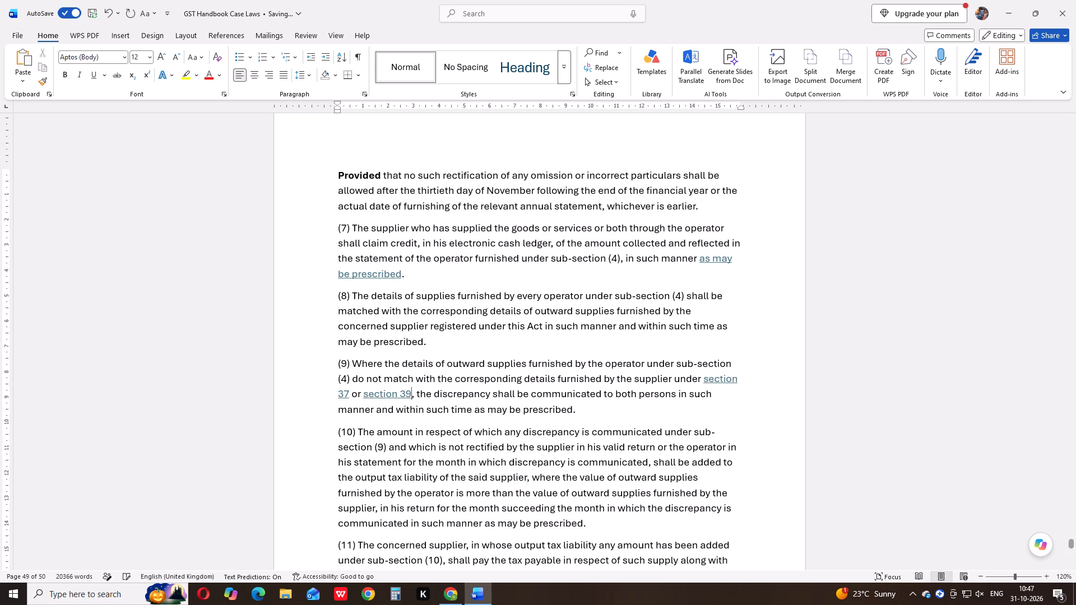
Remove the footnote number 7, the enclosing square brackets and the blank line before the proviso in sub-section (15) of Section 52.
scroll(440, 450, down, 2)
click(477, 441)
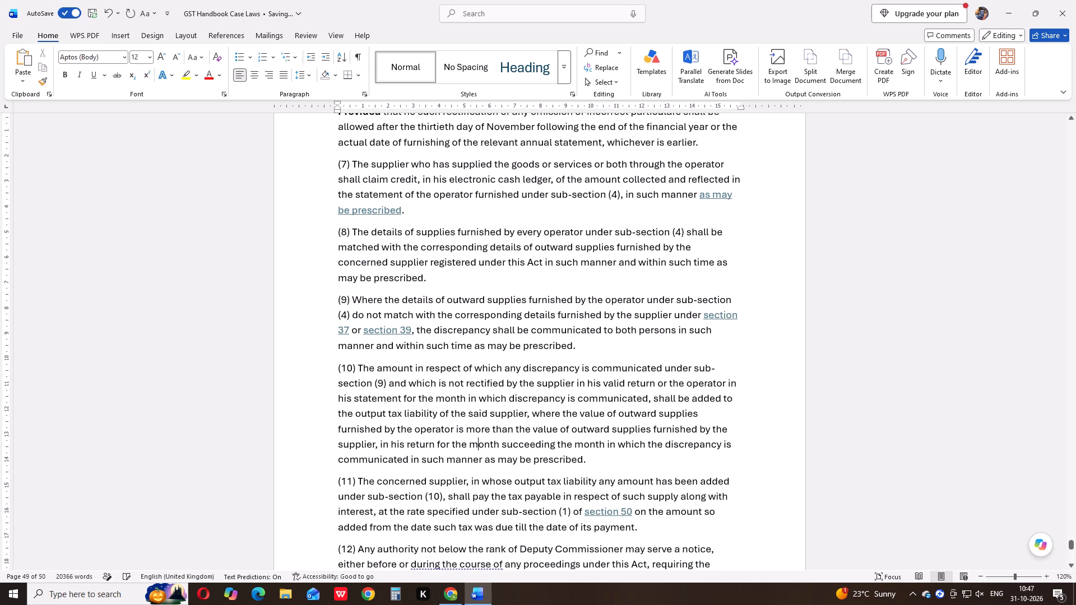
scroll(541, 446, down, 7)
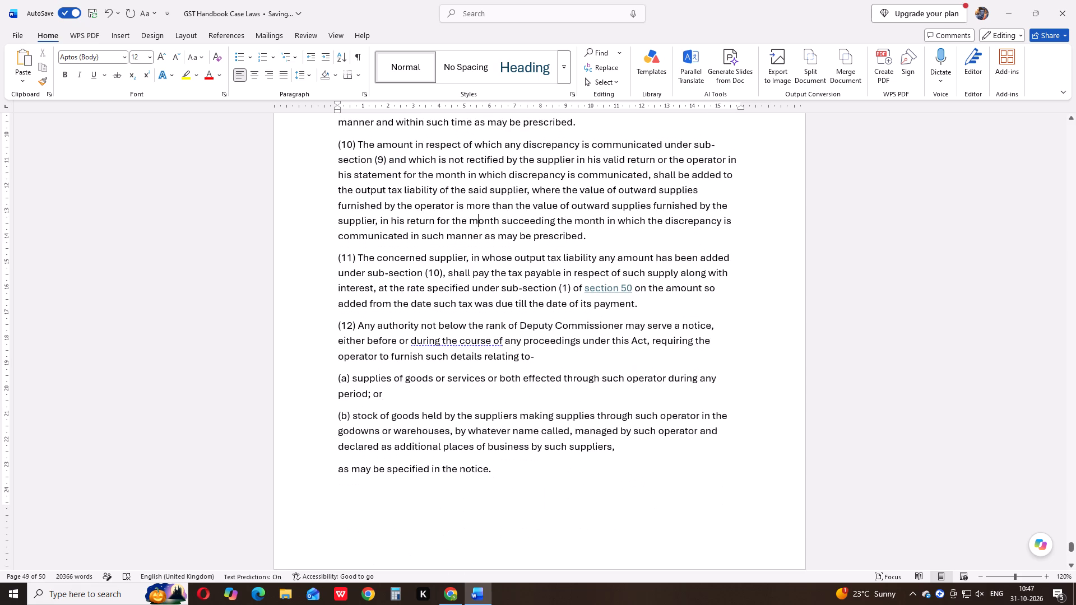
scroll(482, 453, down, 10)
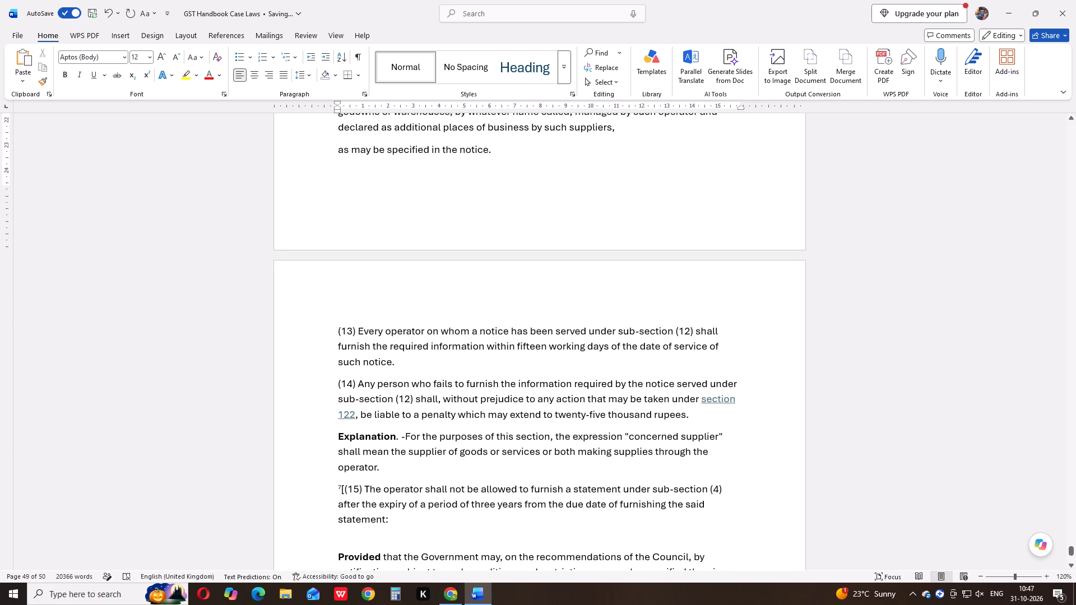
scroll(488, 454, down, 4)
click(343, 362)
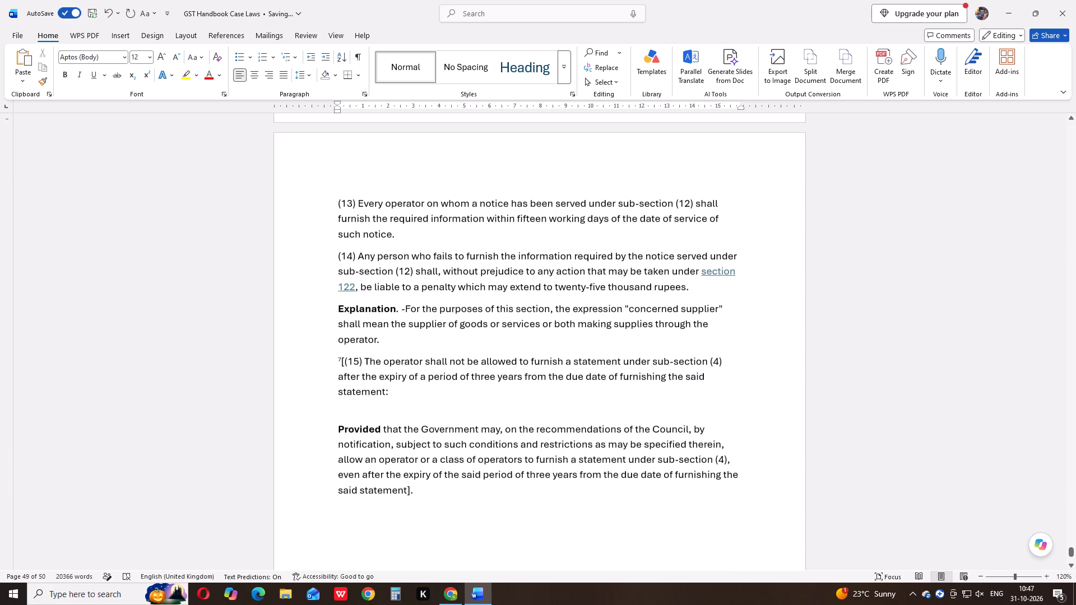
key(BackSpace)
key(BackSpace)
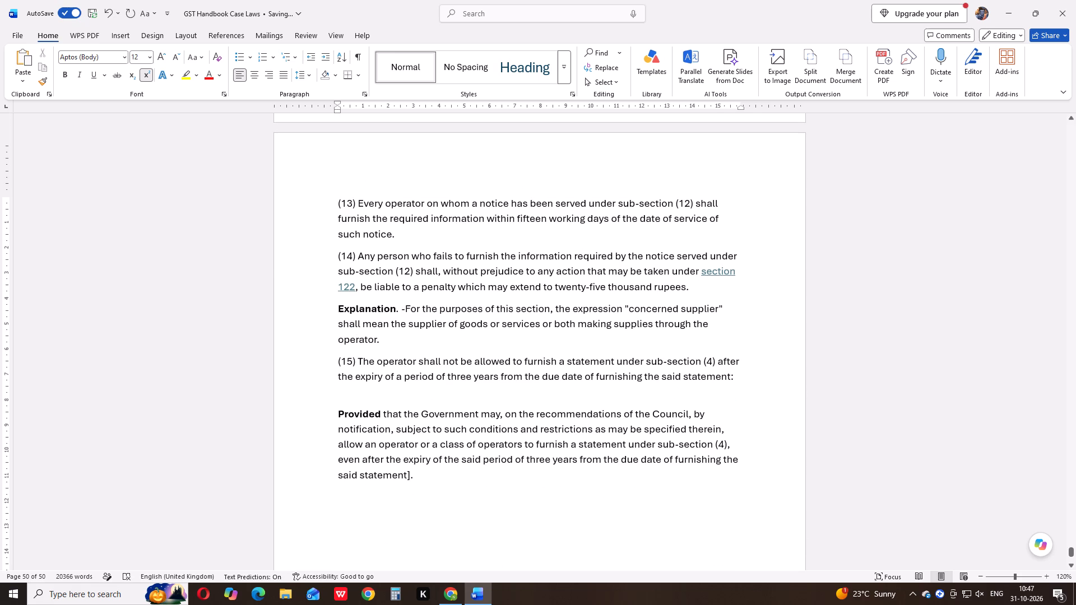
click(392, 397)
key(BackSpace)
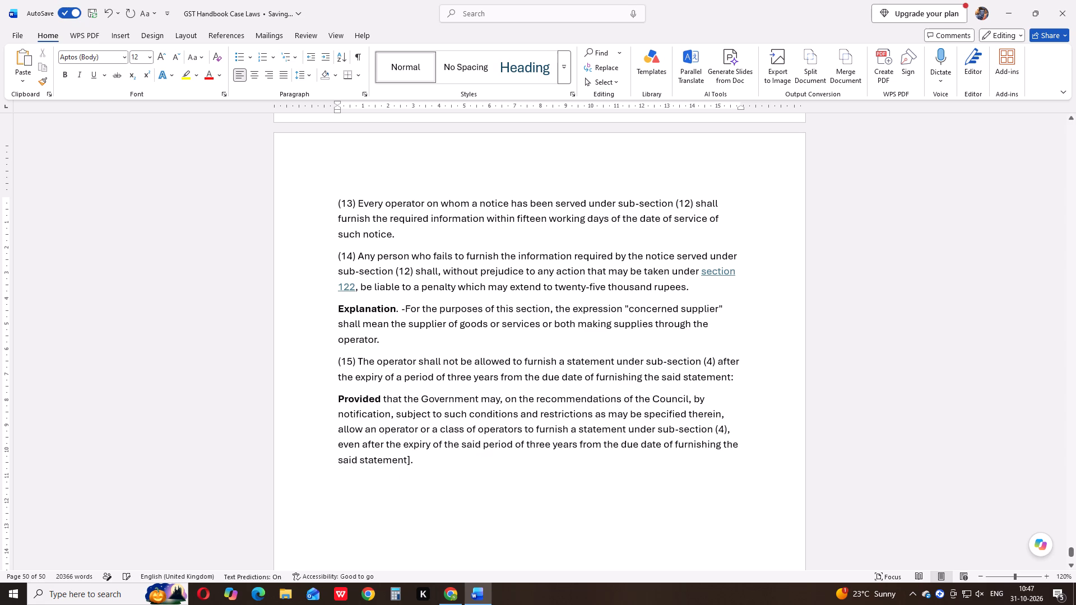
click(411, 464)
key(BackSpace)
Open Section 53 on the CBIC portal in Chrome, copy its heading and text, and paste them on a new line below Section 52 in Word.
key(Right)
key(Return)
key(alt+Tab)
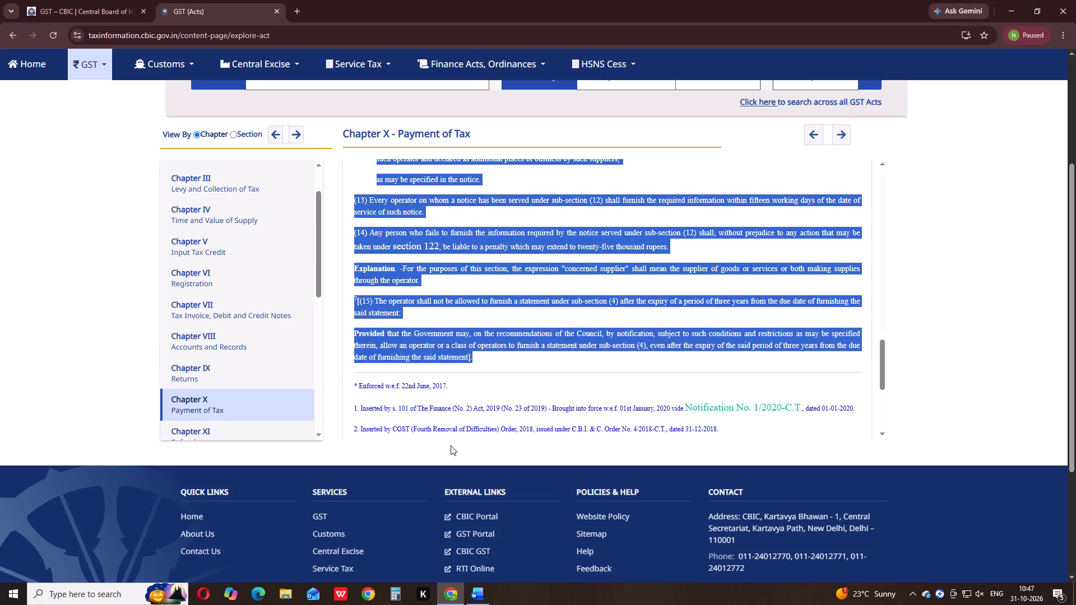
scroll(471, 291, down, 7)
click(445, 394)
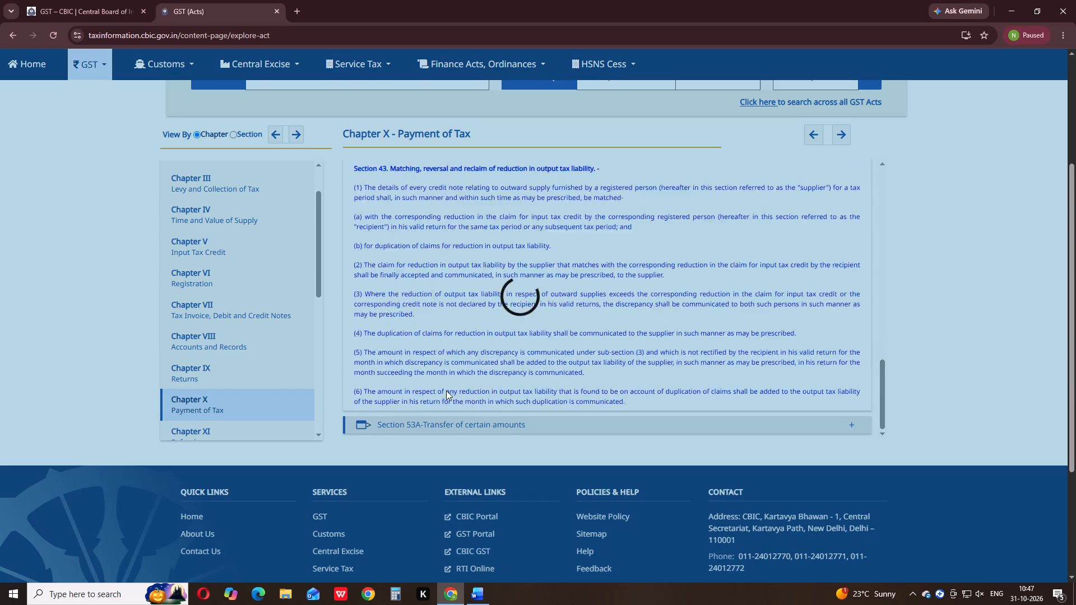
drag(357, 236, 434, 250)
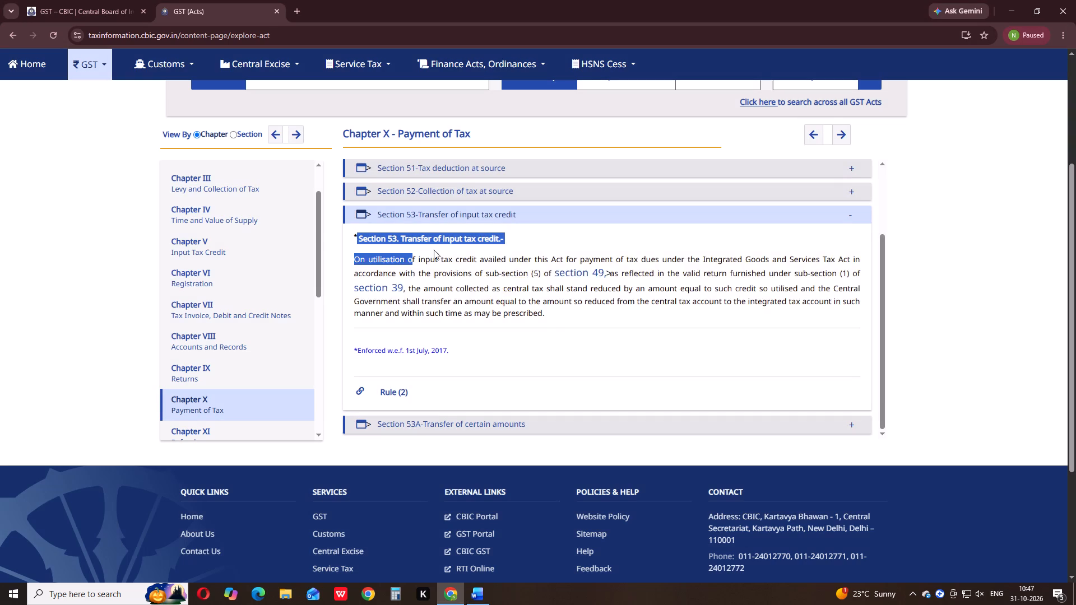
drag(434, 250, 558, 317)
key(ctrl+c)
key(alt+Tab)
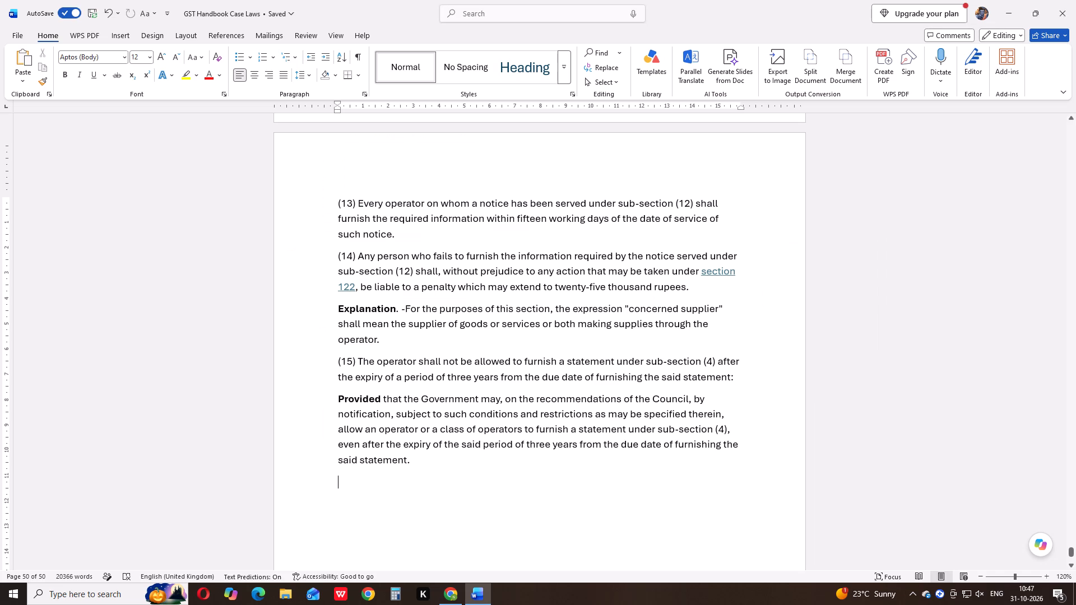
key(ctrl+v)
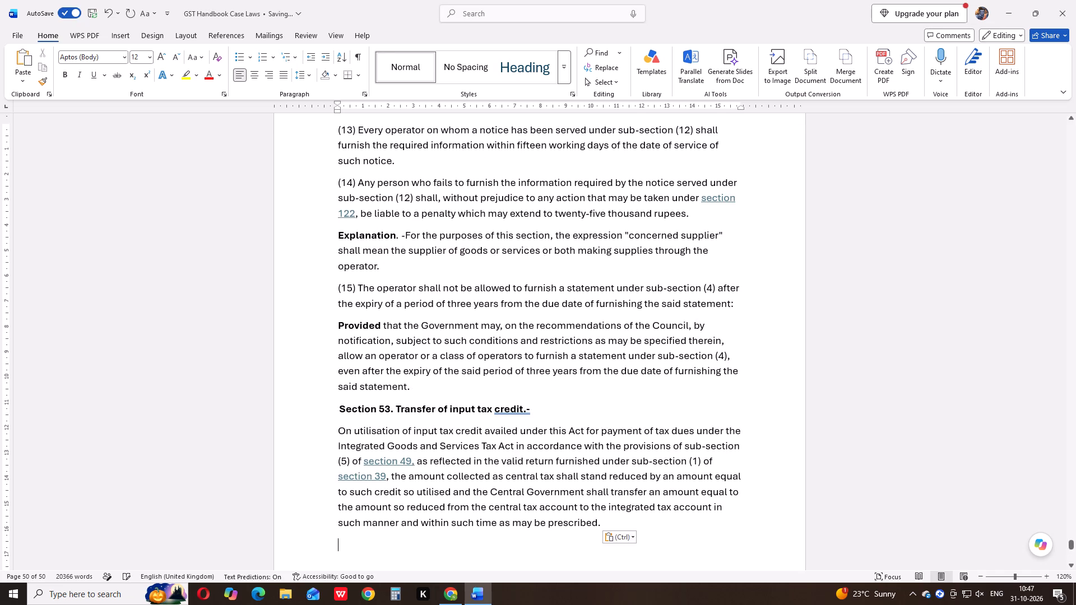
Copy Section 53A's heading and text from the CBIC portal in Chrome, paste them below Section 53 in Word and delete the closing square bracket.
scroll(555, 390, down, 3)
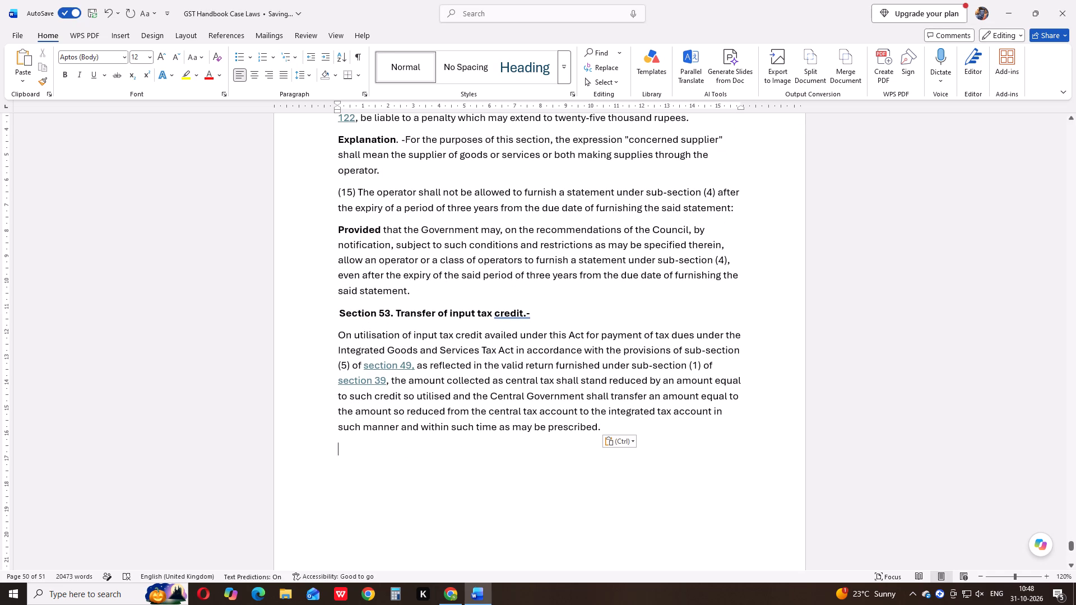
key(alt+Tab)
scroll(489, 337, down, 3)
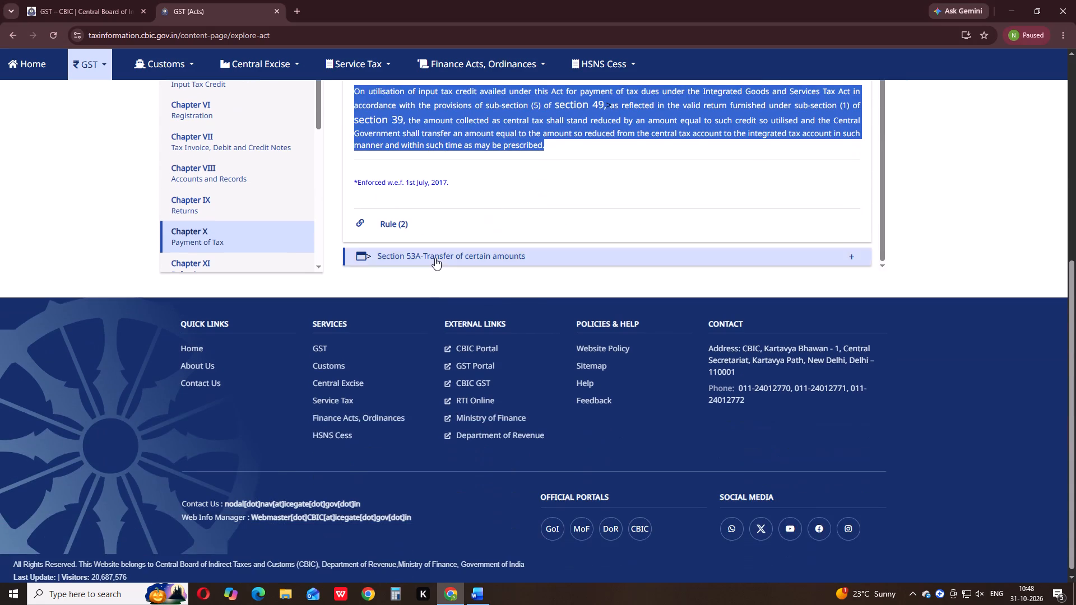
click(435, 258)
scroll(491, 396, up, 3)
scroll(429, 318, down, 1)
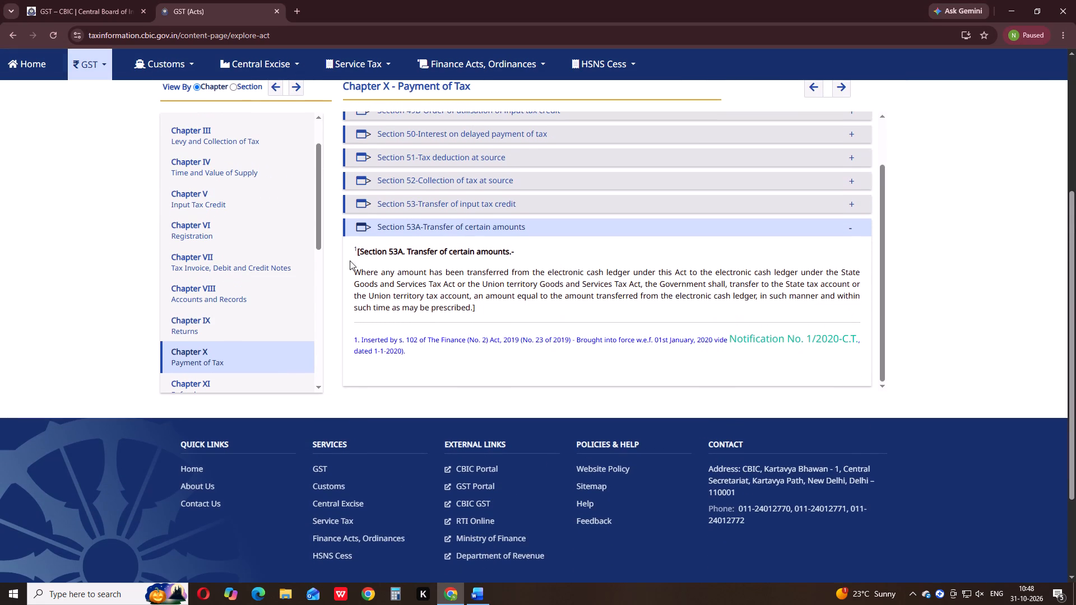
drag(360, 253, 489, 308)
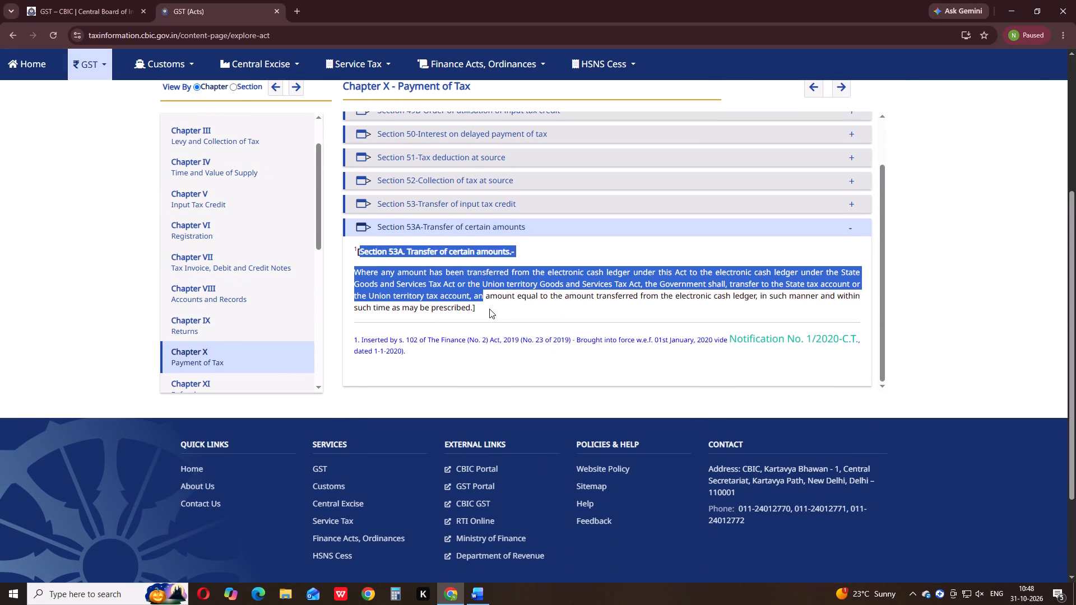
key(ctrl+c)
key(alt+Tab)
key(ctrl+v)
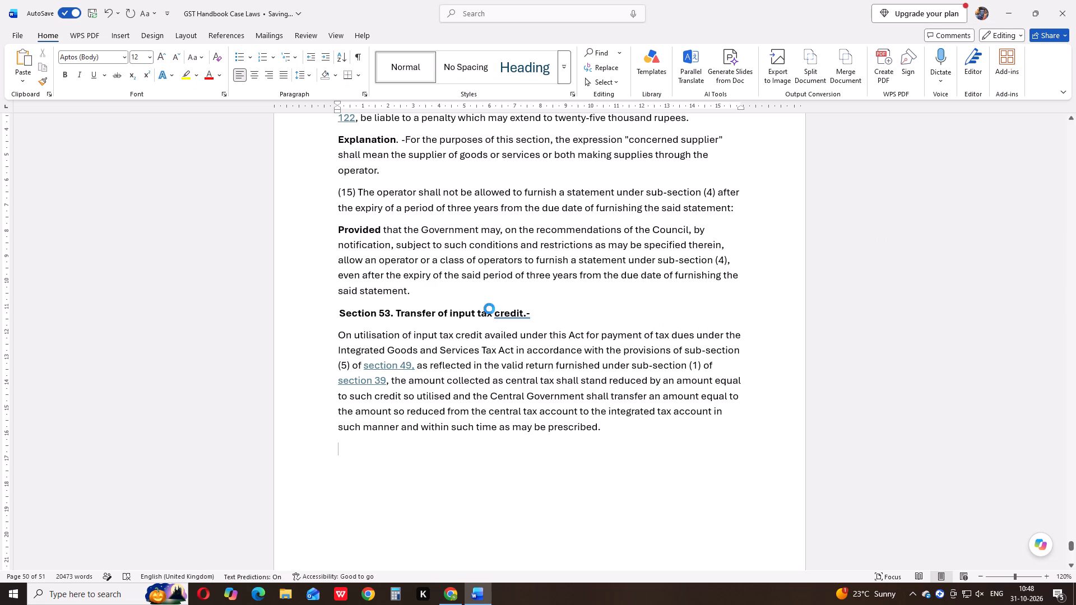
click(412, 518)
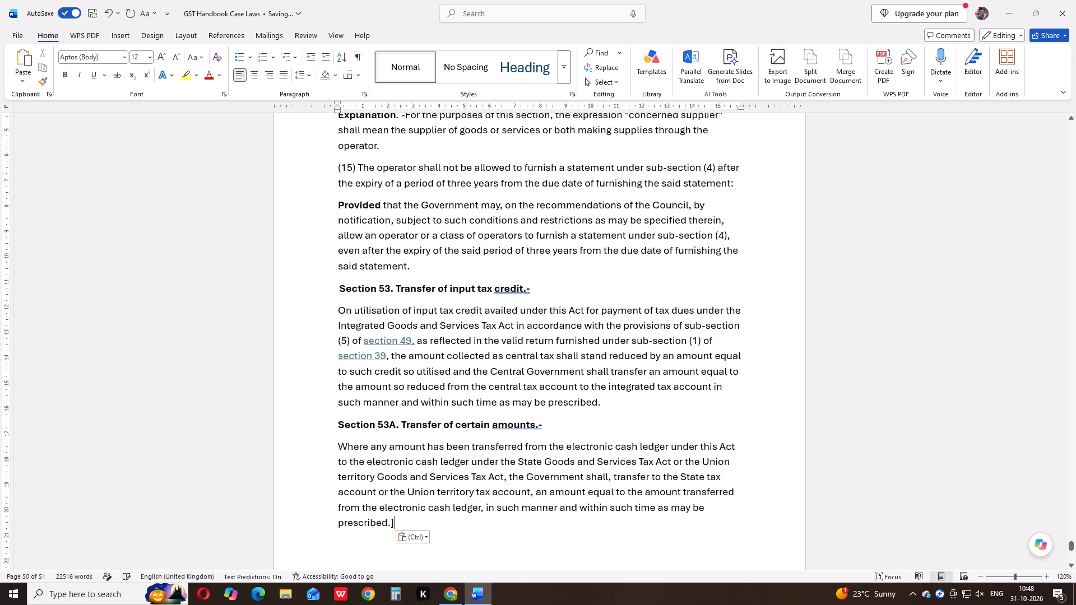
key(BackSpace)
Add a new line below Section 53A and open Chapter XI (Refunds) on the CBIC portal in Chrome.
key(Return)
key(alt+Tab)
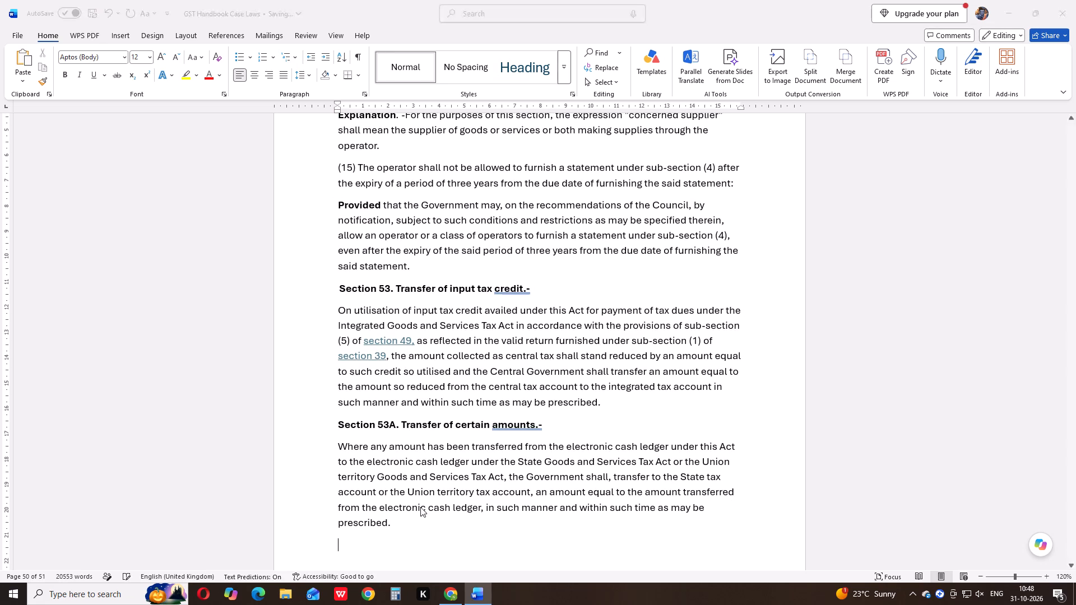
scroll(252, 334, down, 2)
click(222, 280)
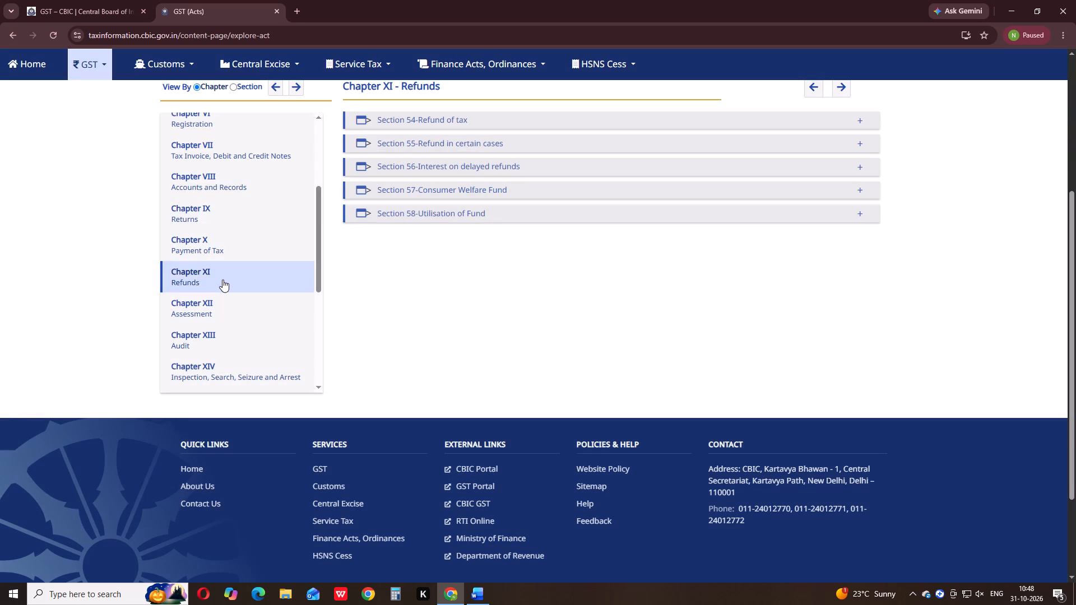
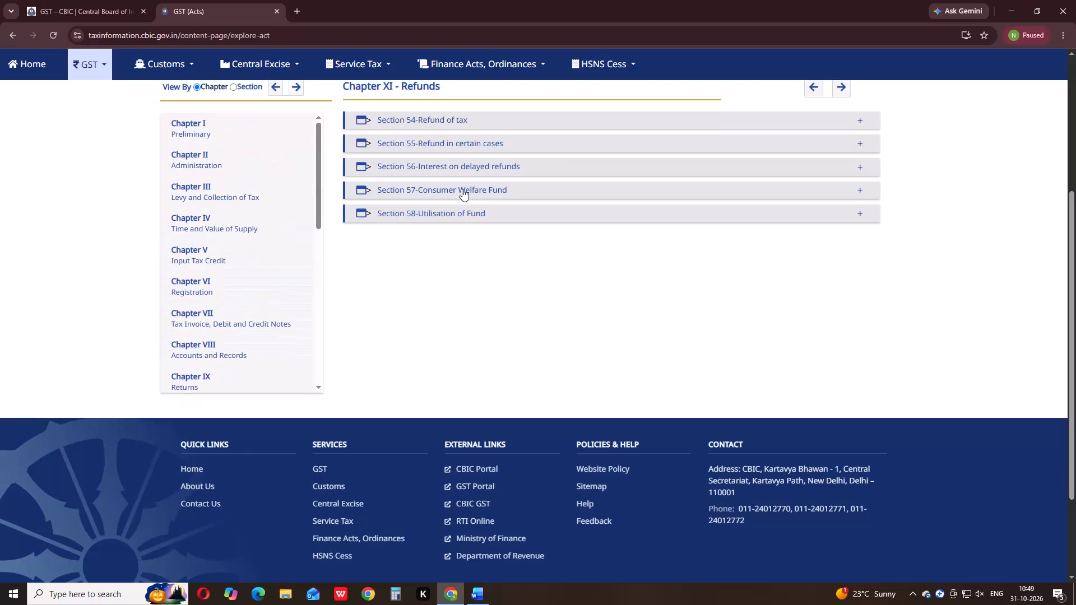
Open Section 54 on the CBIC portal, copy the title "Chapter XI - Refunds" and paste it in Word below Section 53A.
scroll(462, 189, up, 3)
click(410, 294)
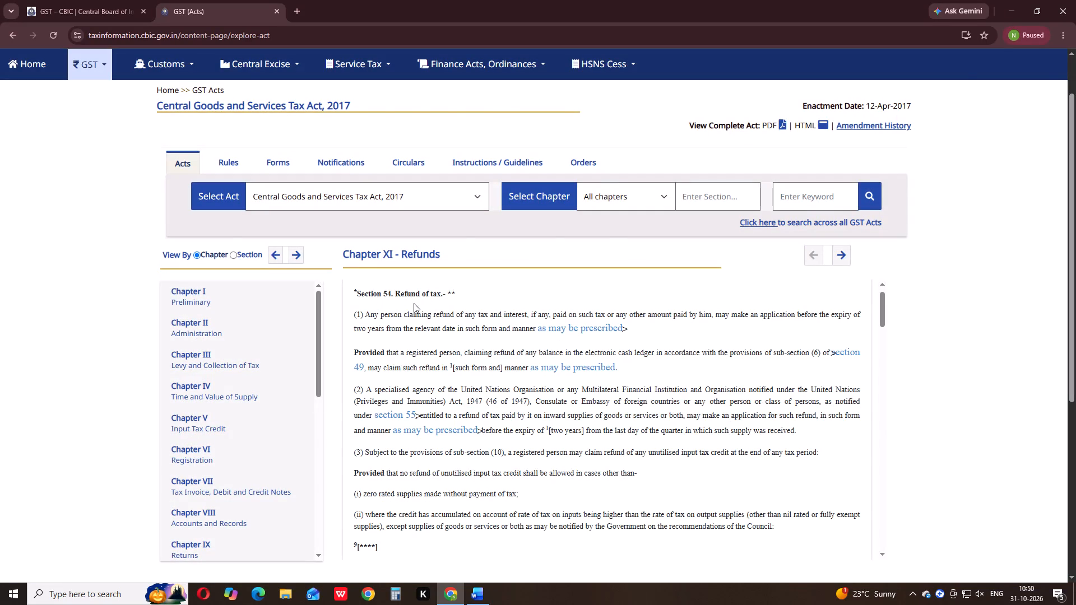
key(alt+Tab)
key(alt+Tab)
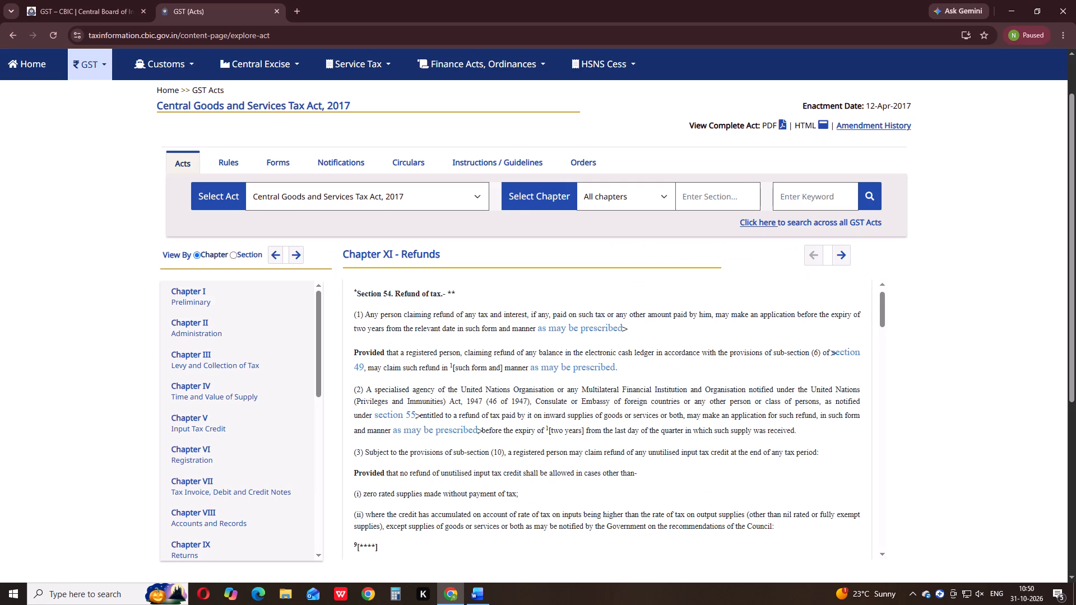
drag(346, 253, 457, 252)
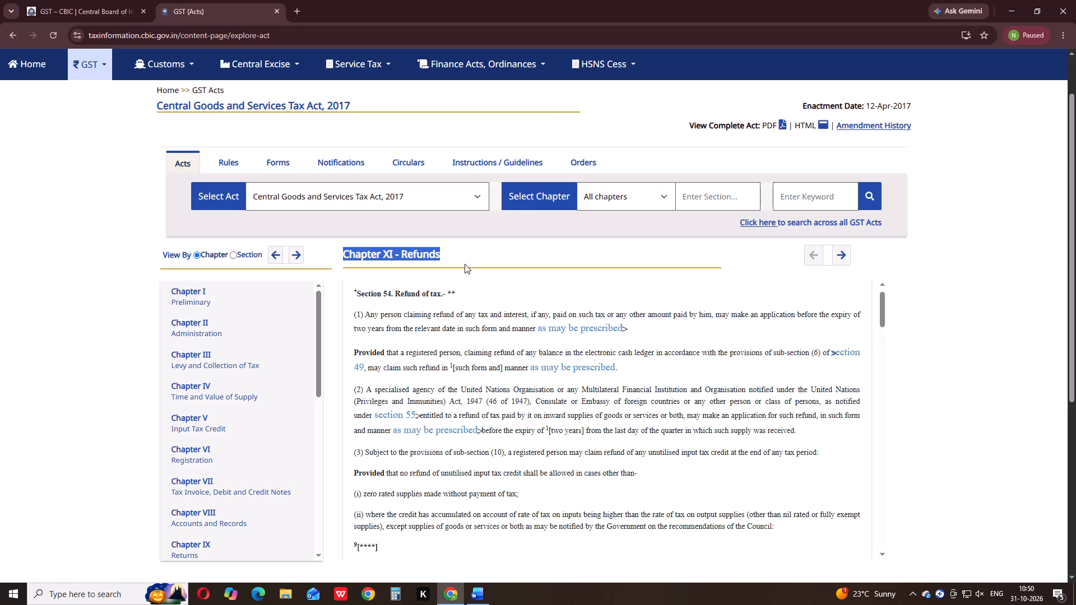
key(ctrl+c)
key(alt+Tab)
scroll(434, 328, down, 4)
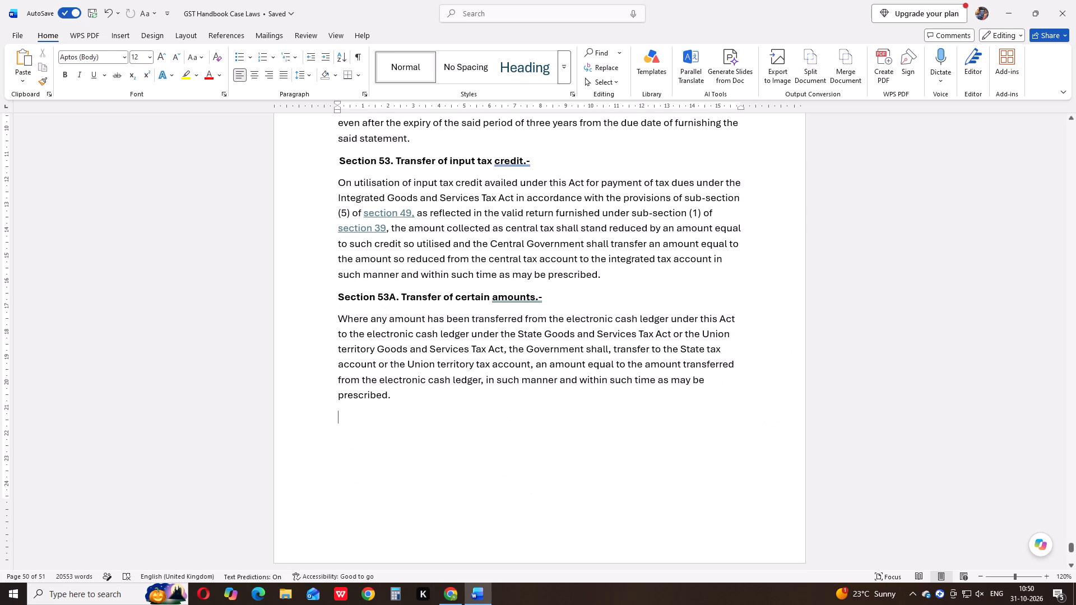
key(Return)
key(ctrl+v)
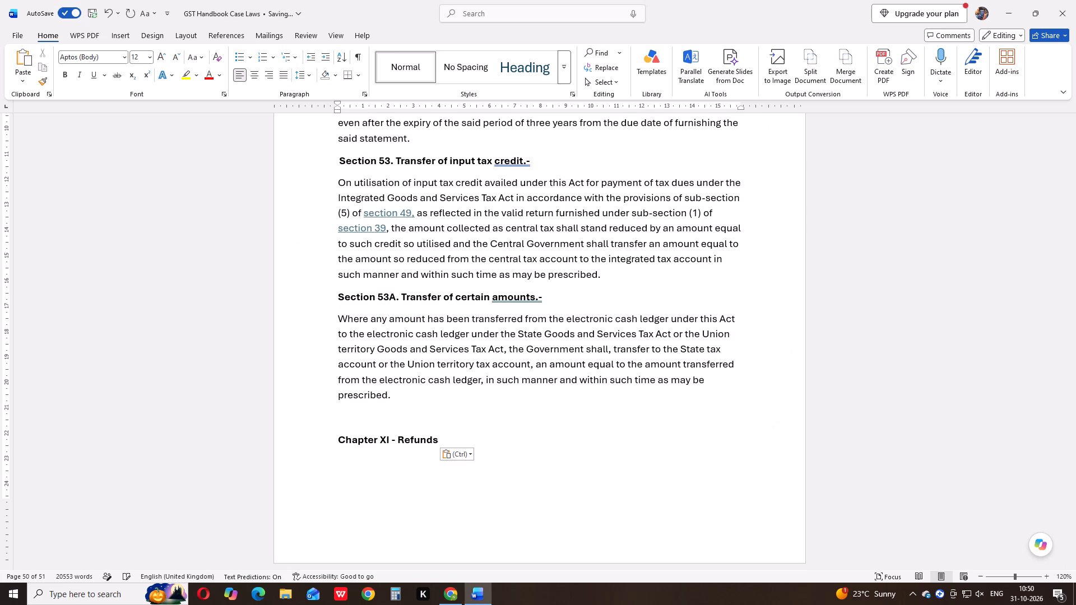
Apply the Heading style to the pasted Chapter XI - Refunds title.
drag(442, 434, 345, 435)
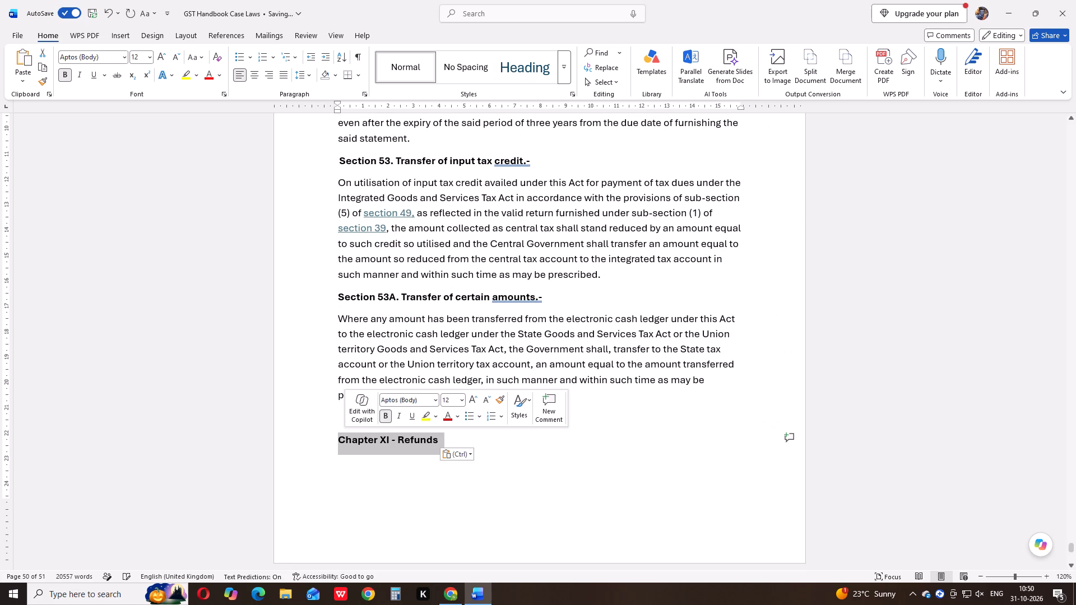
click(524, 62)
Adjust the blank lines after Section 53A so that the Chapter XI heading starts on a new page.
click(373, 431)
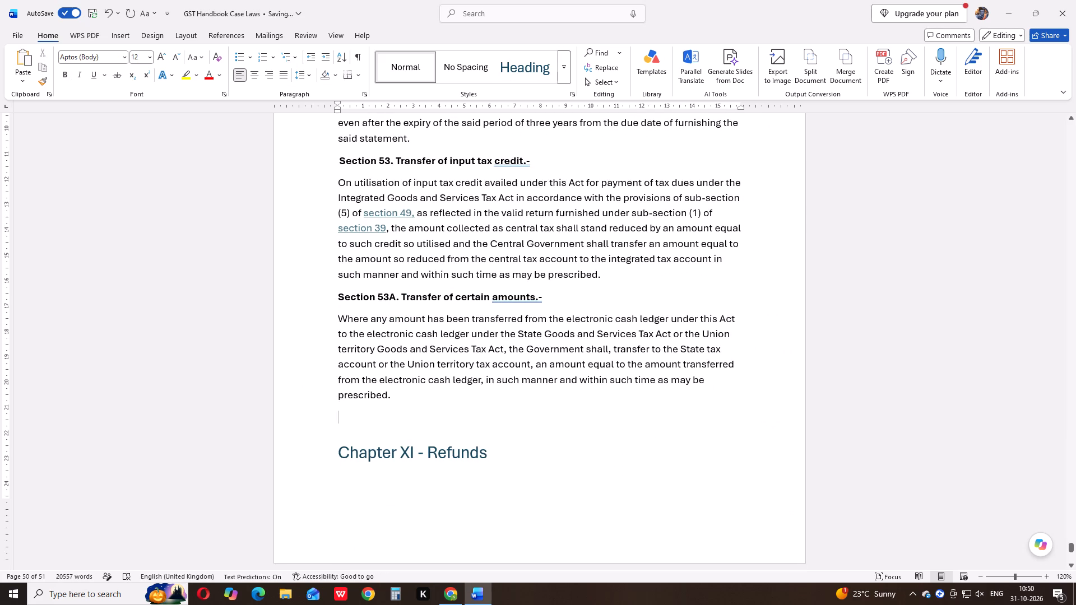
key(BackSpace)
scroll(444, 427, down, 5)
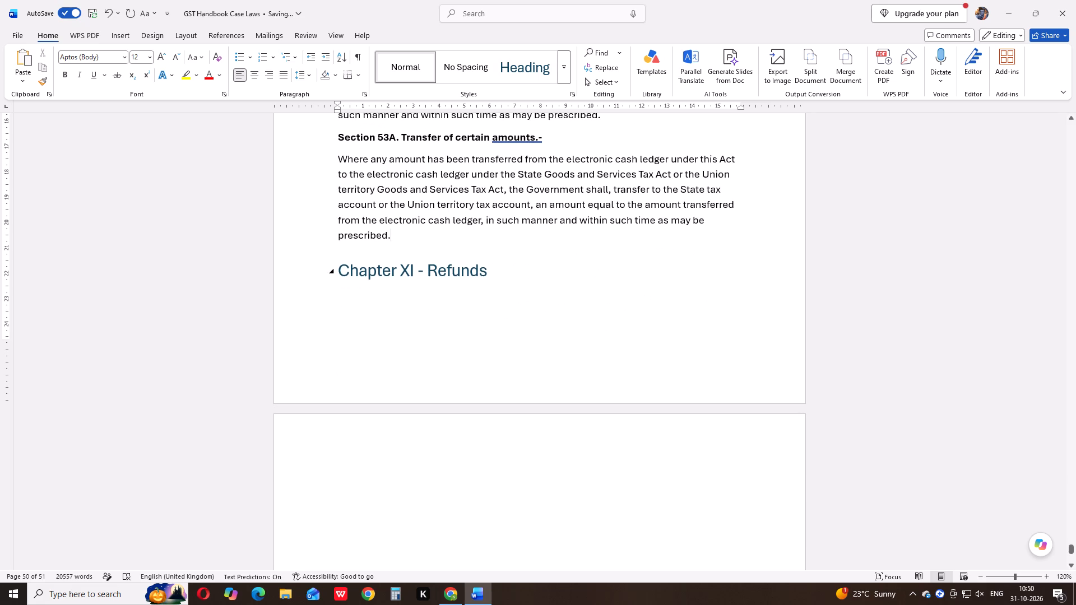
key(Return)
key(Return)
scroll(480, 400, down, 5)
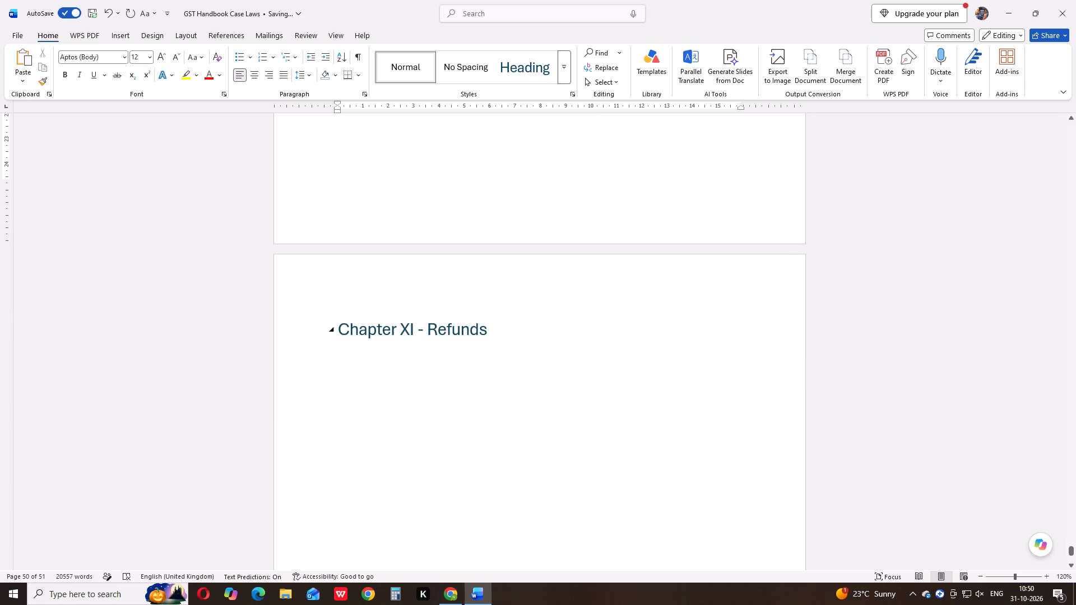
Copy Section 54's heading and text through clause (h) from the CBIC portal in Chrome and paste them in Word below the Chapter XI heading.
click(505, 333)
key(Return)
key(alt+Tab)
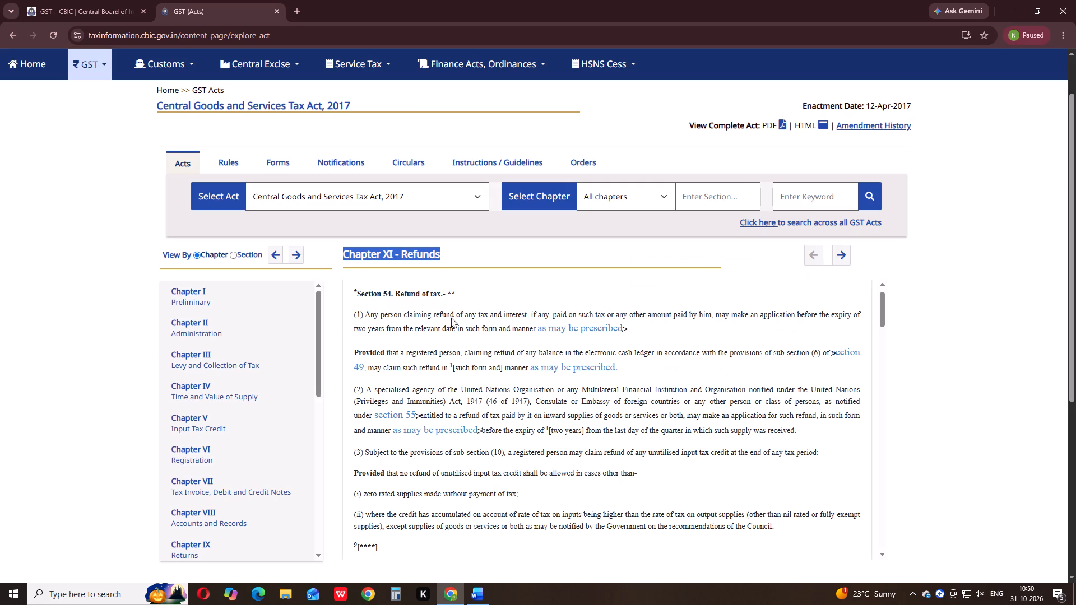
drag(358, 294, 494, 373)
scroll(490, 371, down, 1)
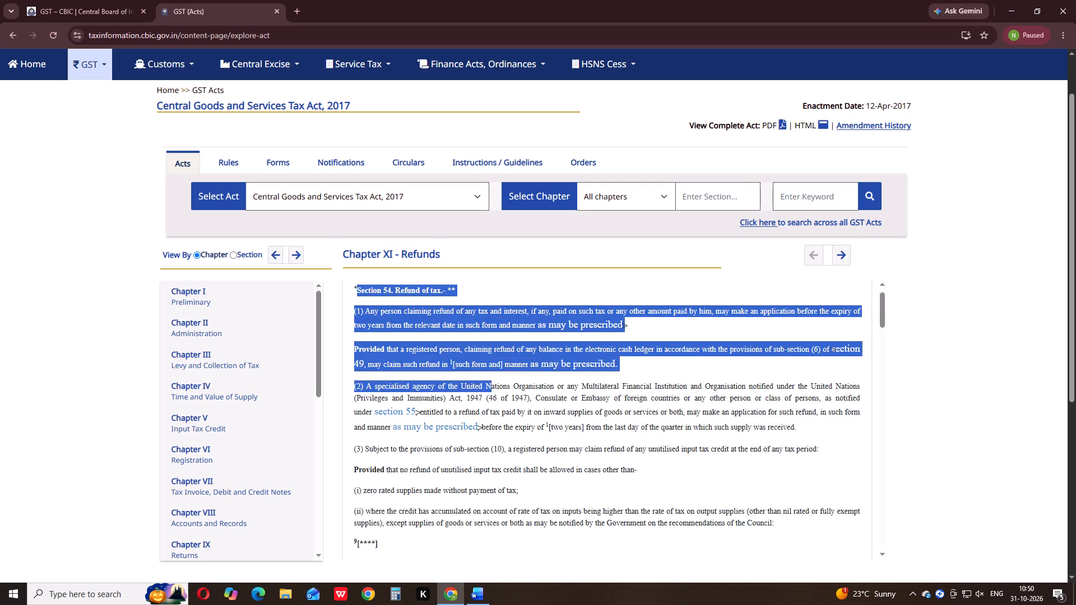
scroll(494, 373, down, 2)
drag(494, 373, 501, 383)
scroll(499, 381, down, 11)
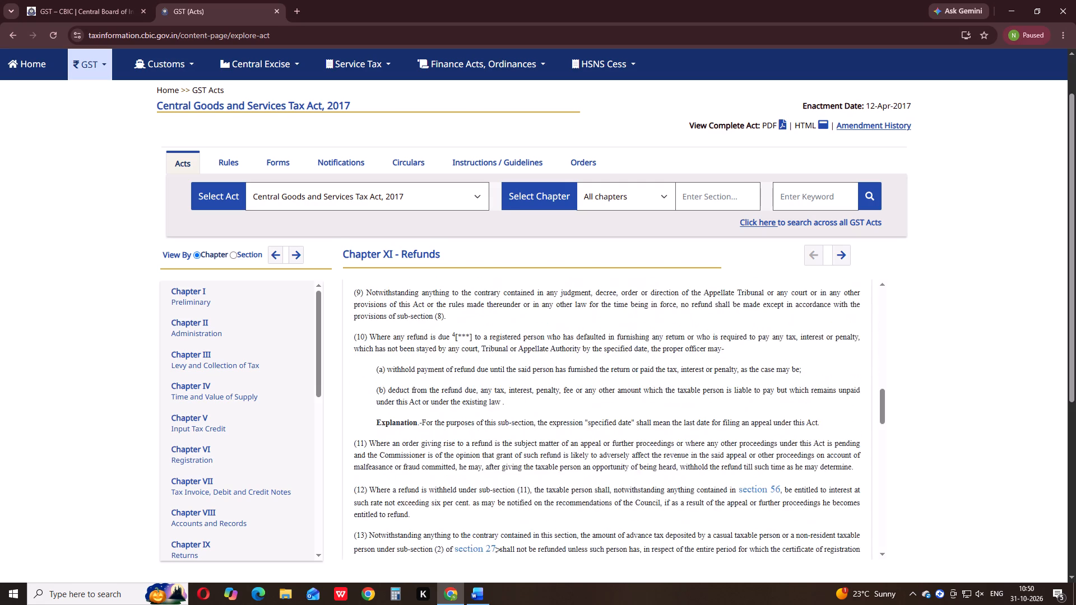
drag(501, 383, 504, 408)
scroll(501, 383, down, 12)
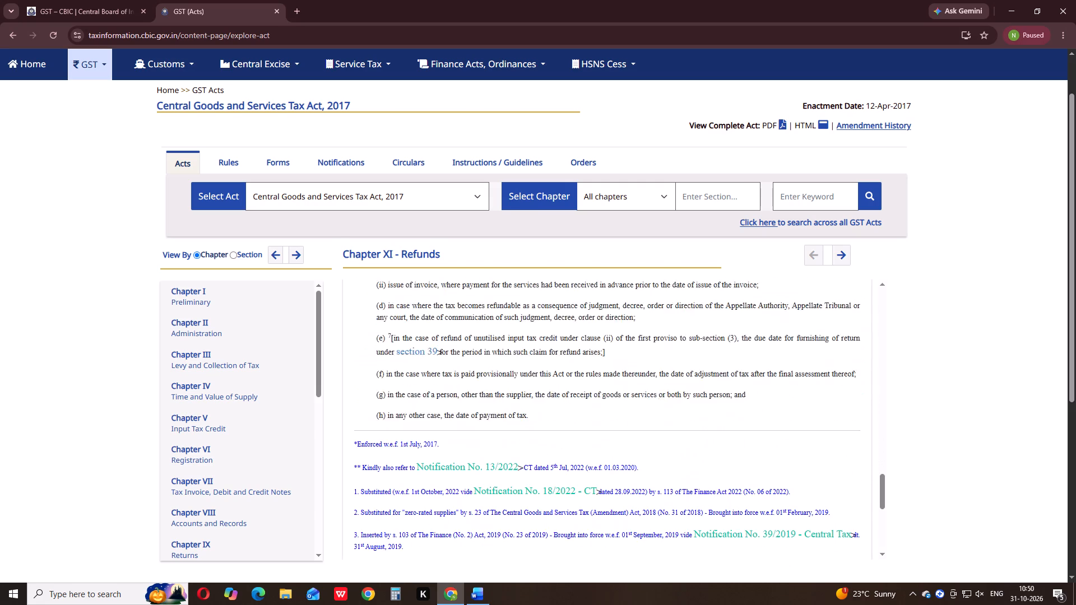
drag(504, 408, 532, 408)
key(ctrl+c)
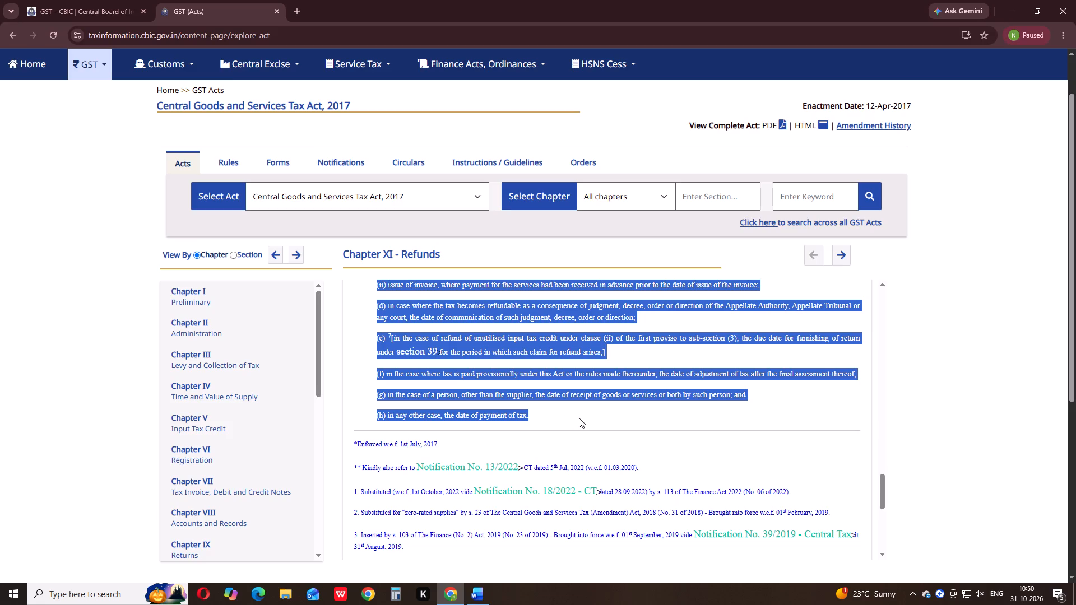
key(alt+Tab)
key(ctrl+v)
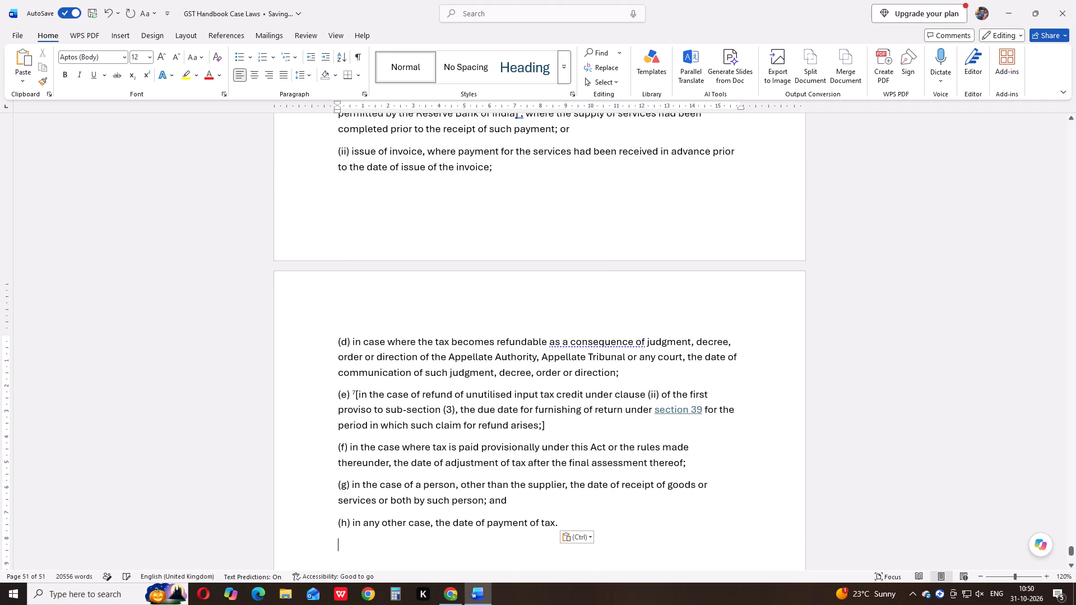
Set the paste option of the inserted Section 54 text to Merge Formatting.
scroll(499, 417, up, 20)
scroll(499, 417, up, 2)
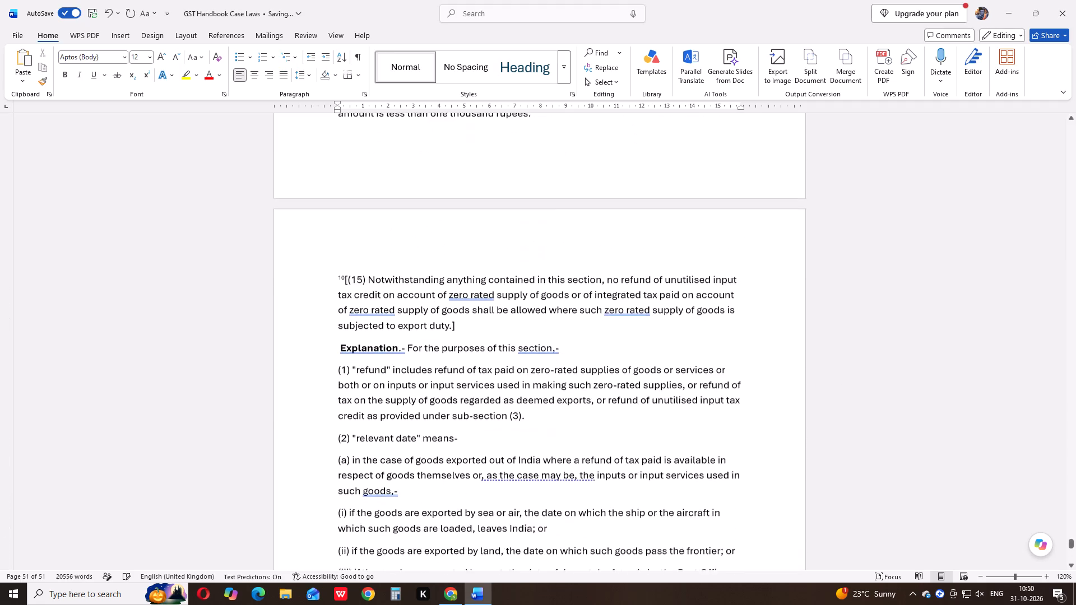
scroll(499, 417, up, 7)
scroll(499, 417, down, 20)
scroll(499, 417, down, 8)
scroll(556, 477, down, 4)
click(579, 441)
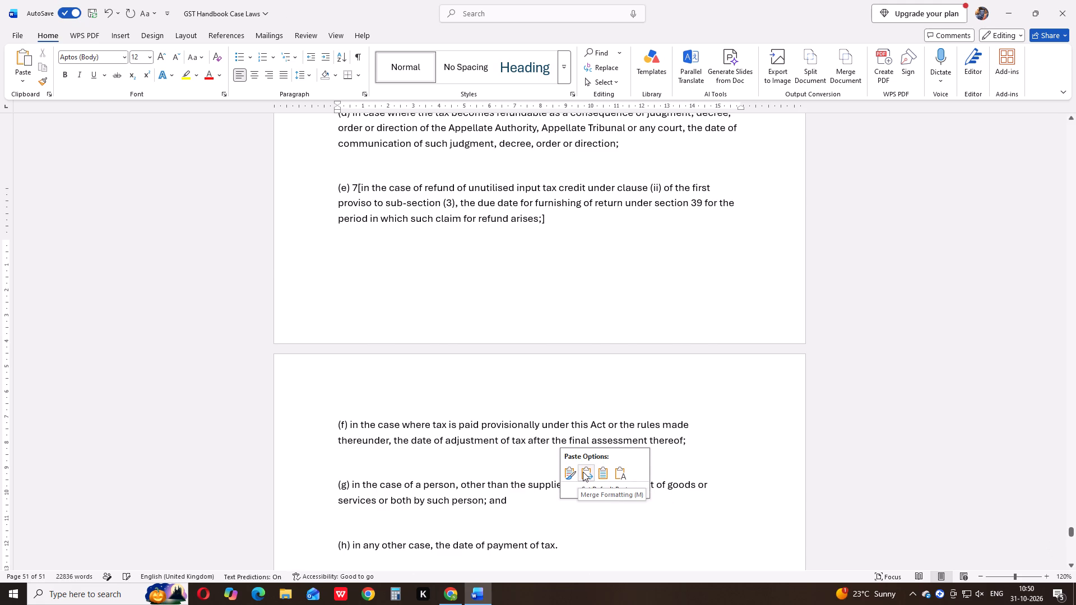
click(583, 472)
Review the pasted Section 54 in Word back to its heading and compare its beginning with the CBIC portal text in Chrome.
scroll(479, 411, up, 18)
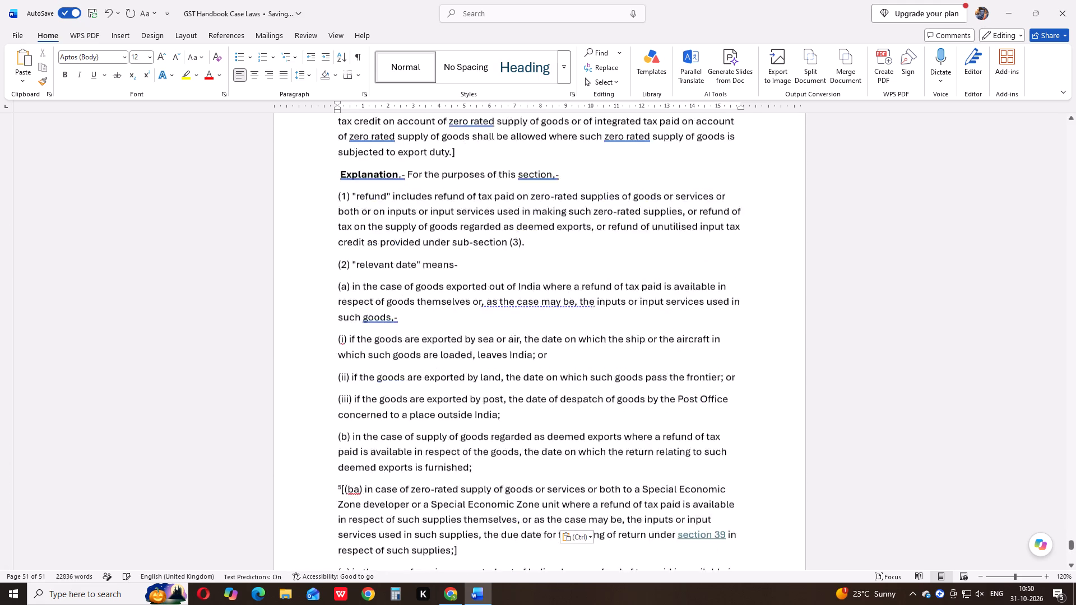
scroll(479, 411, up, 20)
scroll(479, 411, up, 14)
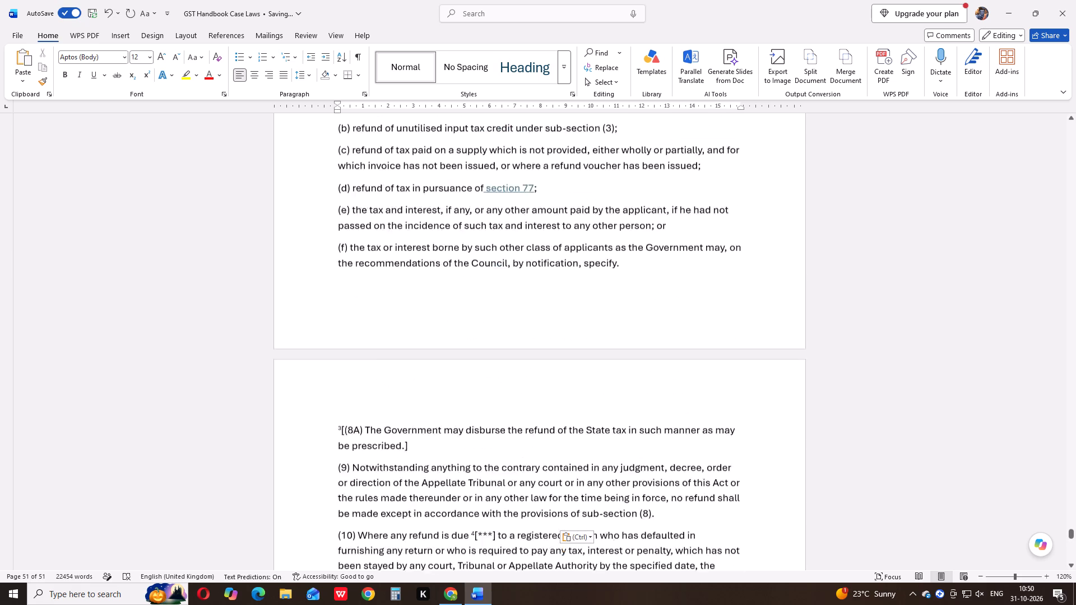
scroll(479, 411, up, 17)
scroll(479, 411, up, 13)
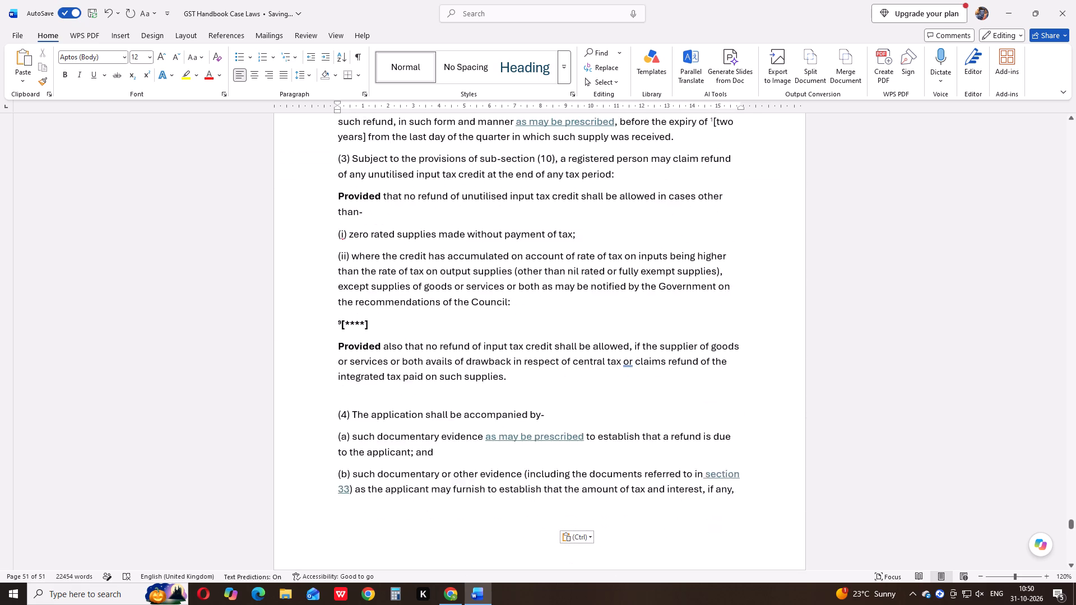
scroll(479, 411, up, 13)
scroll(479, 411, down, 4)
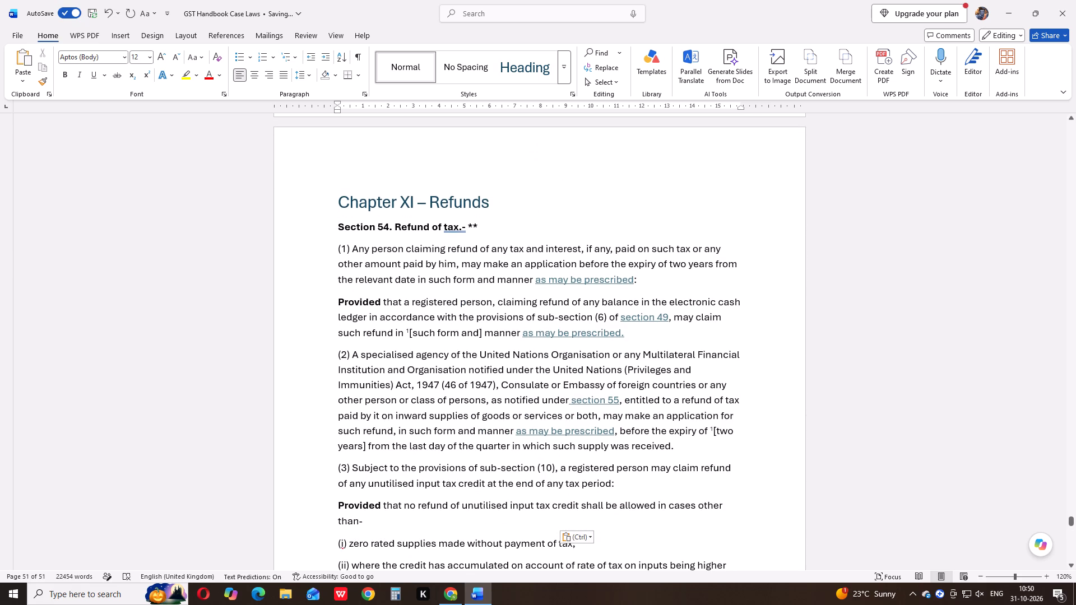
key(alt+Tab)
scroll(481, 370, up, 10)
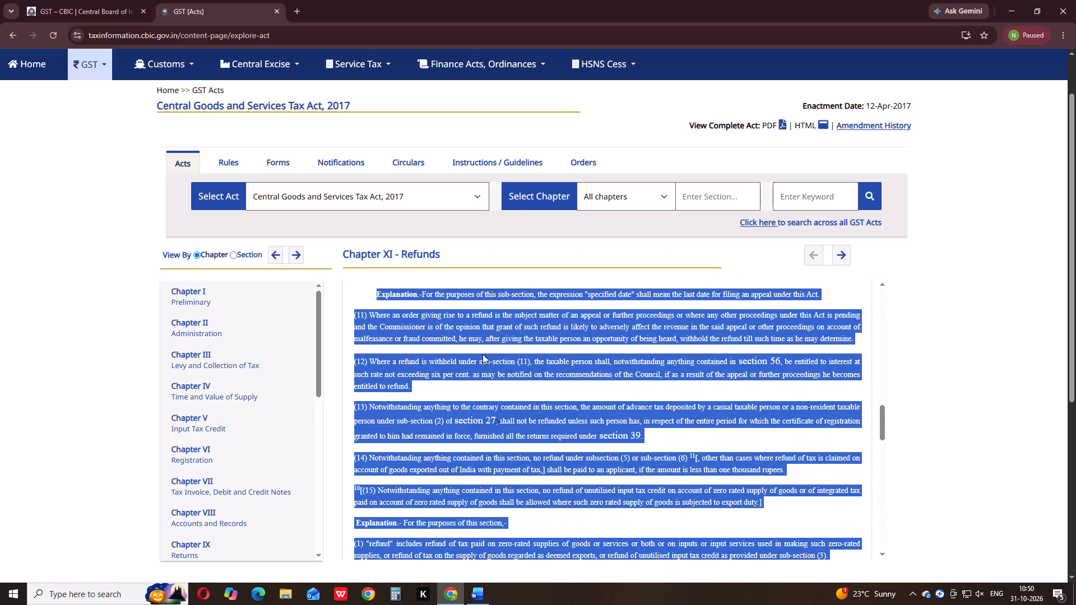
click(483, 349)
scroll(490, 397, up, 17)
scroll(490, 397, up, 4)
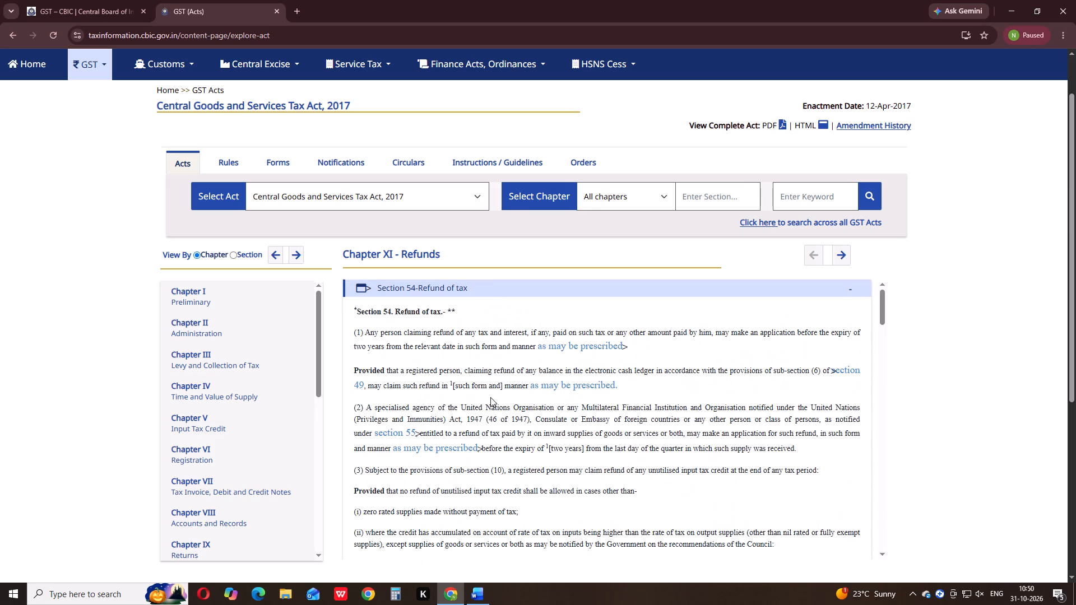
key(alt+Tab)
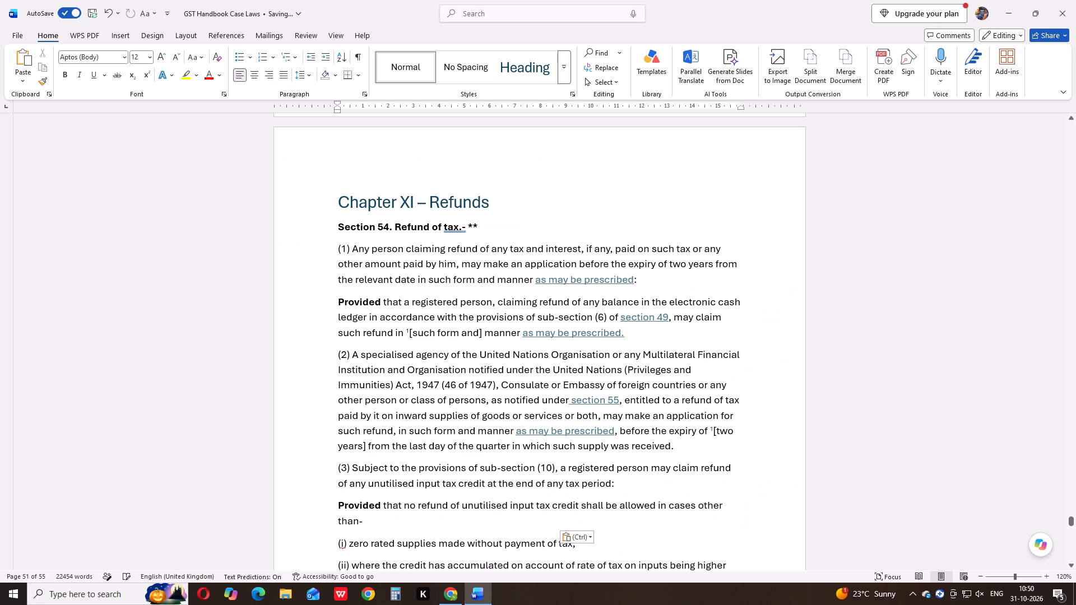
Remove the footnote number 1 and the square brackets around "such form and" in the proviso to Section 54(1) in Word.
scroll(538, 385, down, 1)
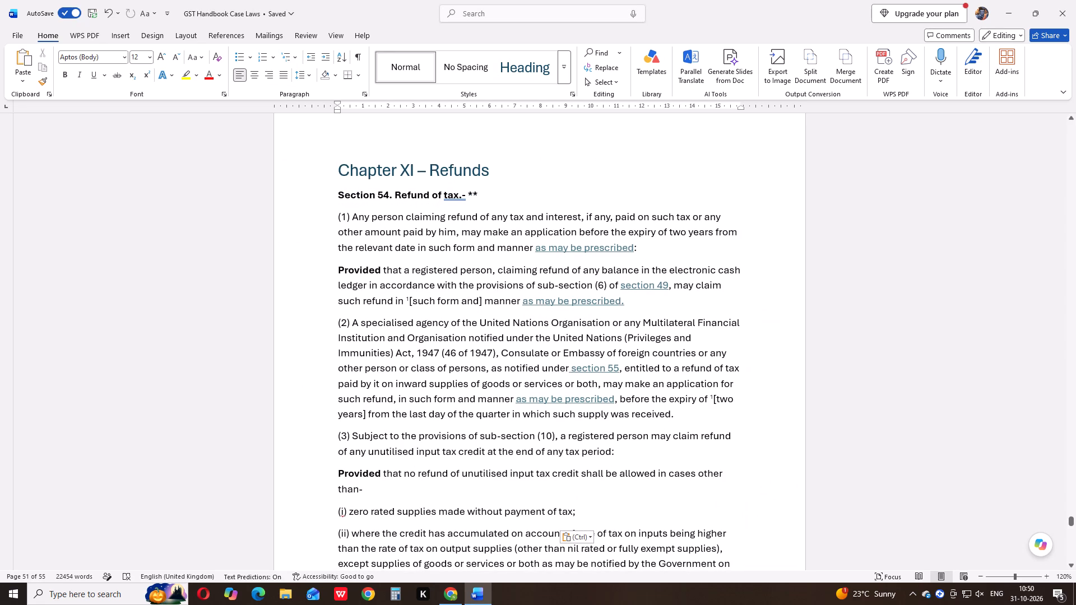
click(482, 302)
key(BackSpace)
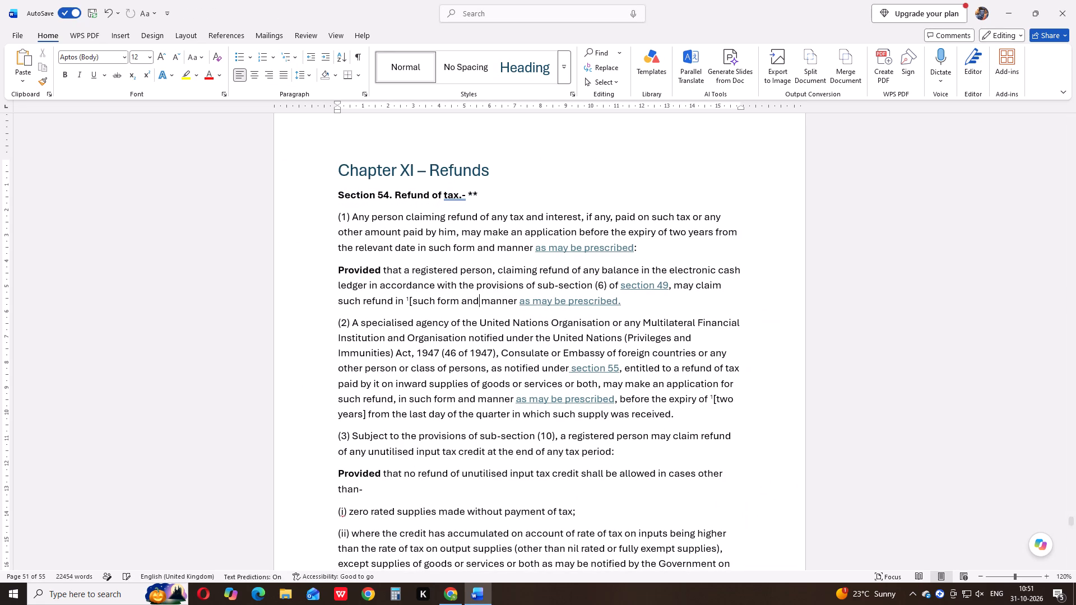
click(414, 302)
key(BackSpace)
key(BackSpace)
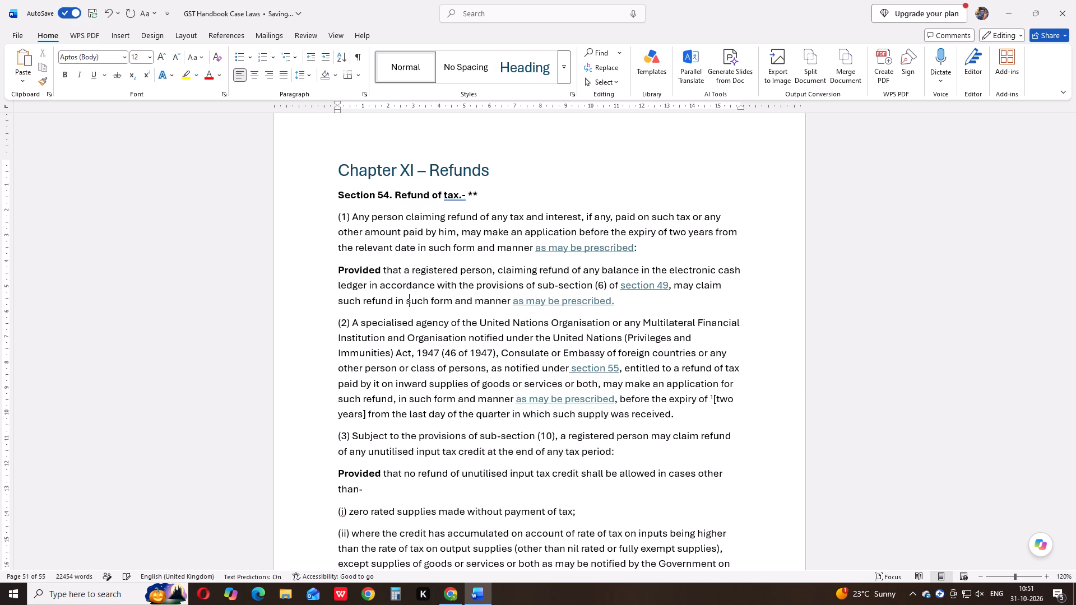
Remove the footnote number 1 and the square brackets around "two years" in sub-section (2) of Section 54.
scroll(486, 343, down, 1)
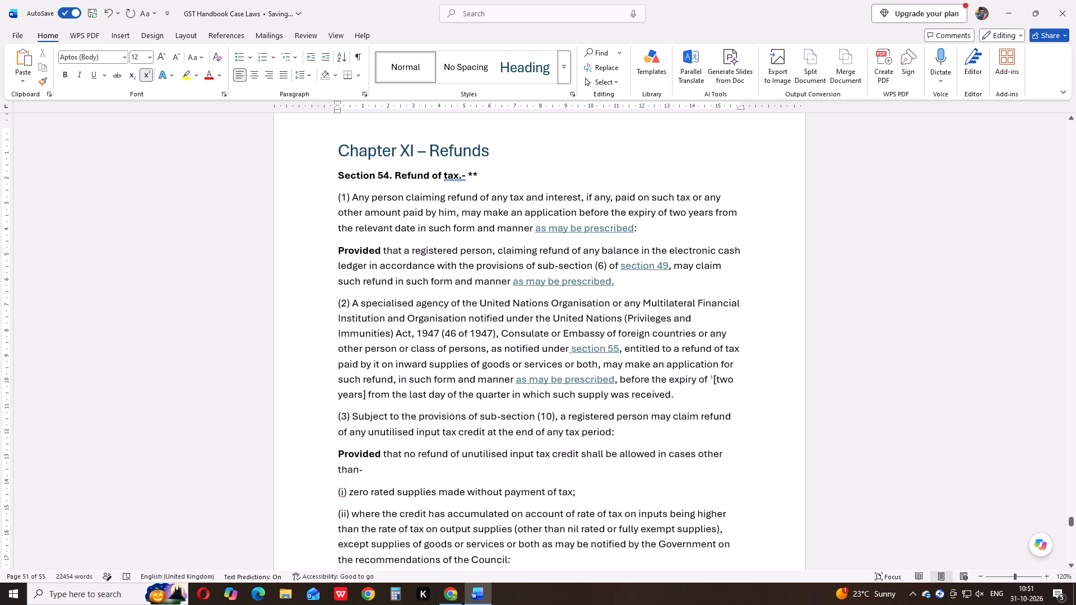
click(367, 383)
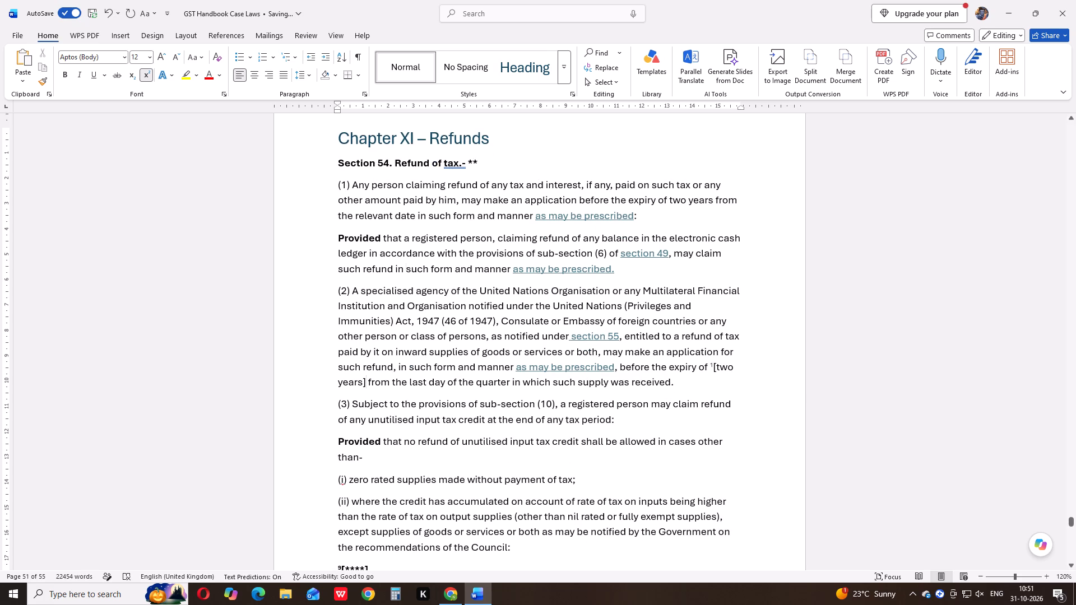
key(BackSpace)
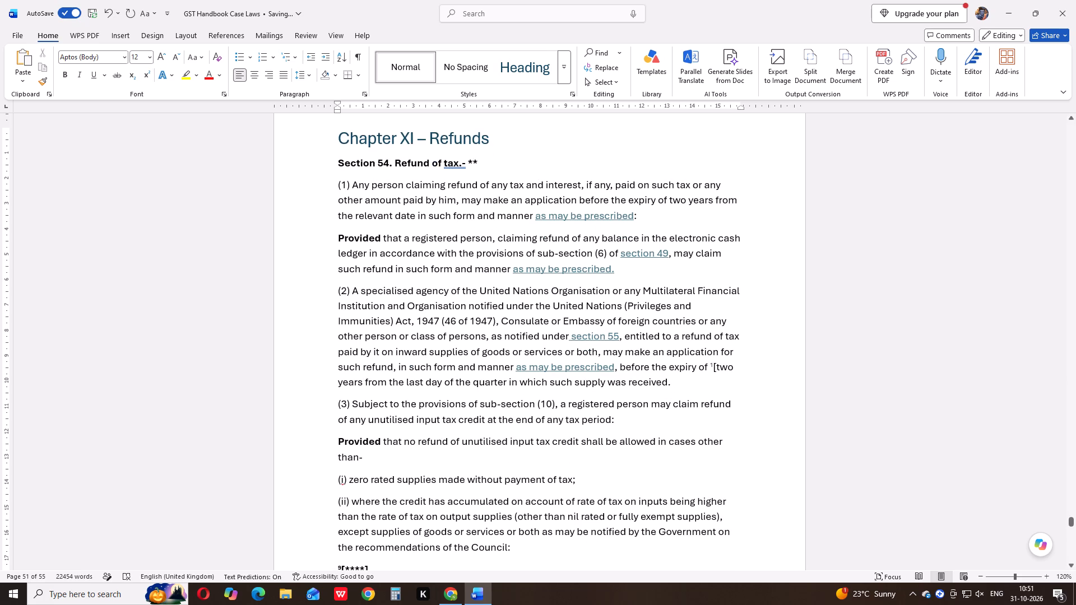
click(716, 366)
key(BackSpace)
key(BackSpace)
Delete the omitted-text marker line with footnote number 9 before the second proviso in sub-section (3) of Section 54.
scroll(541, 393, down, 3)
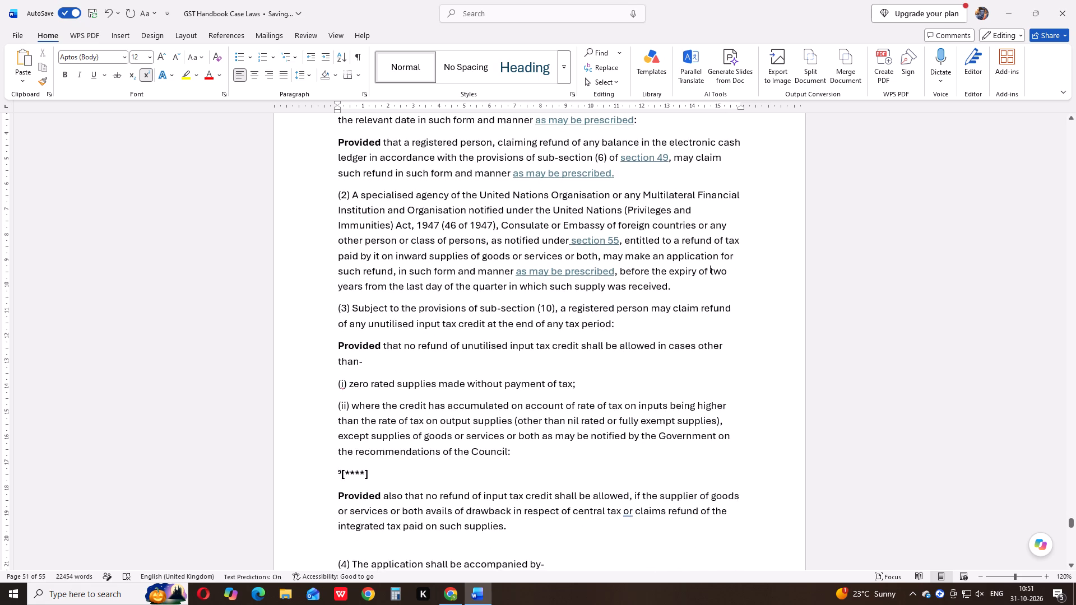
scroll(461, 395, down, 2)
drag(394, 408, 339, 410)
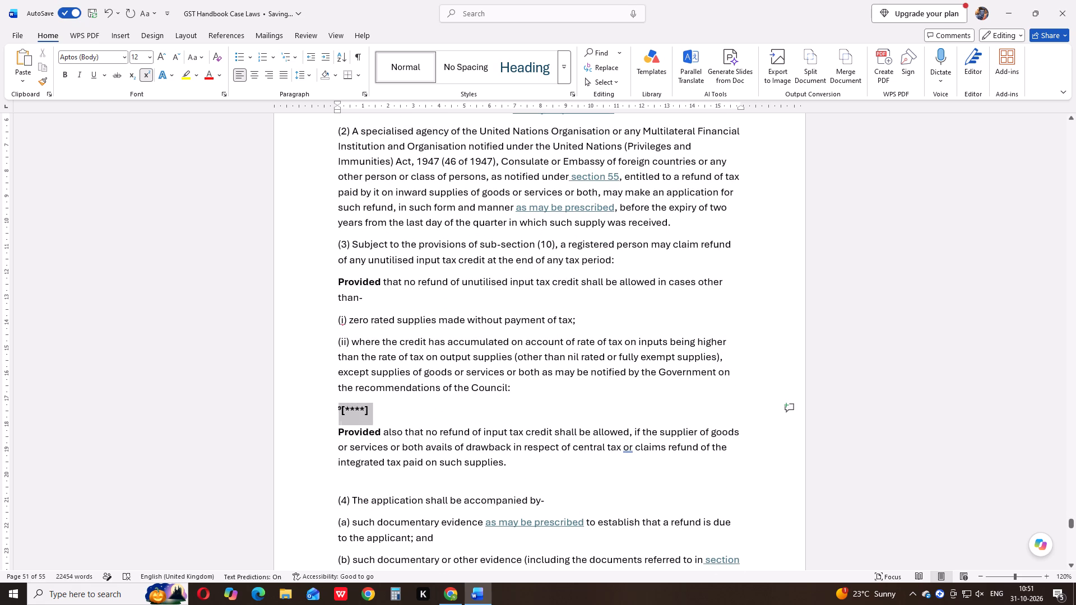
drag(339, 410, 338, 410)
key(BackSpace)
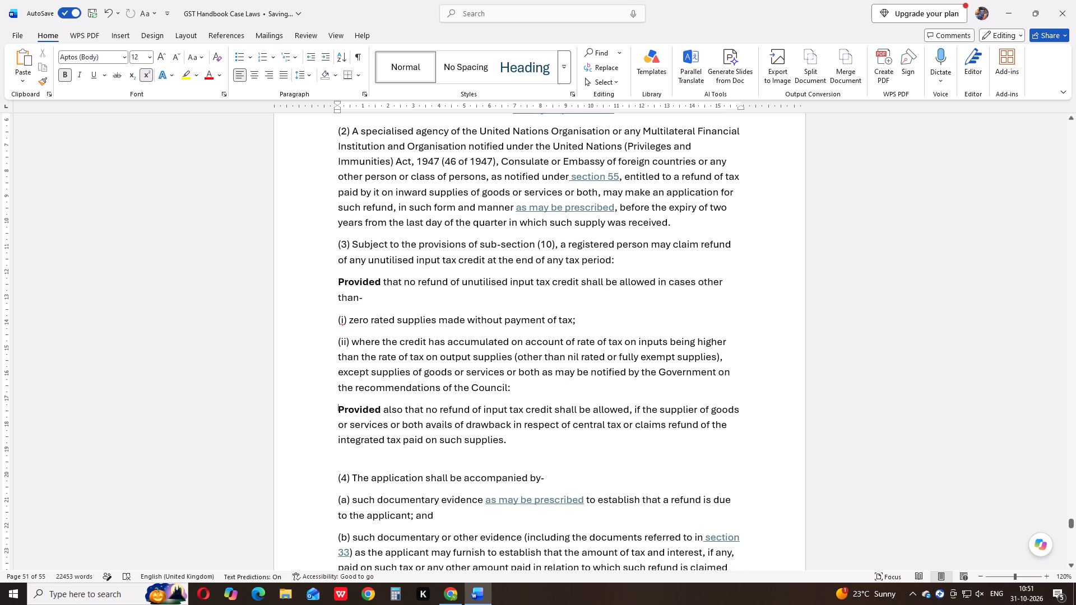
Delete the blank line between the second proviso to sub-section (3) and sub-section (4) of Section 54.
key(alt+Tab)
scroll(484, 407, down, 1)
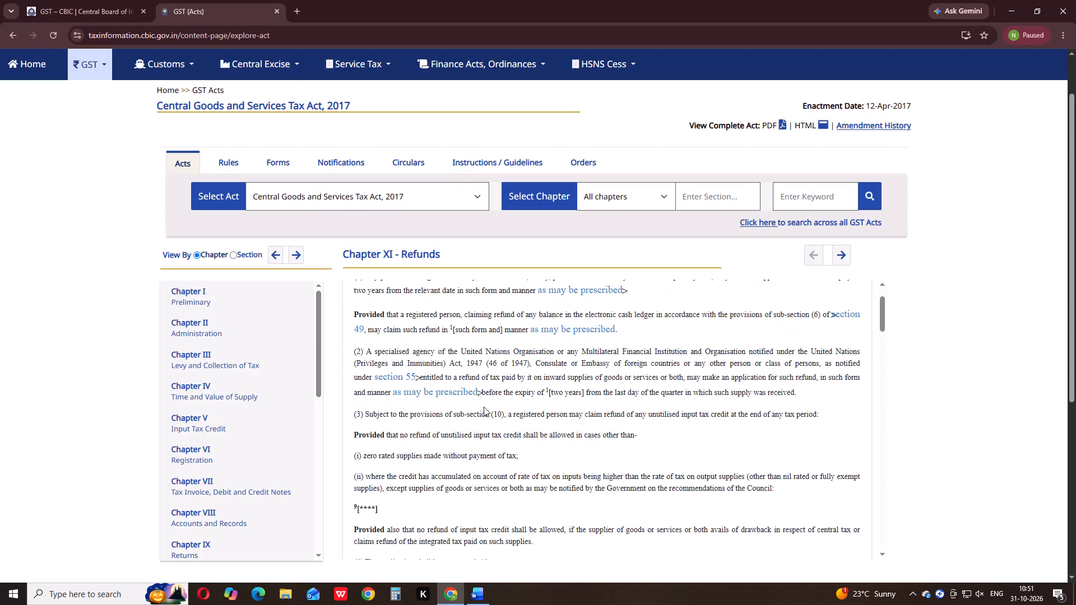
key(alt+Tab)
scroll(484, 406, down, 1)
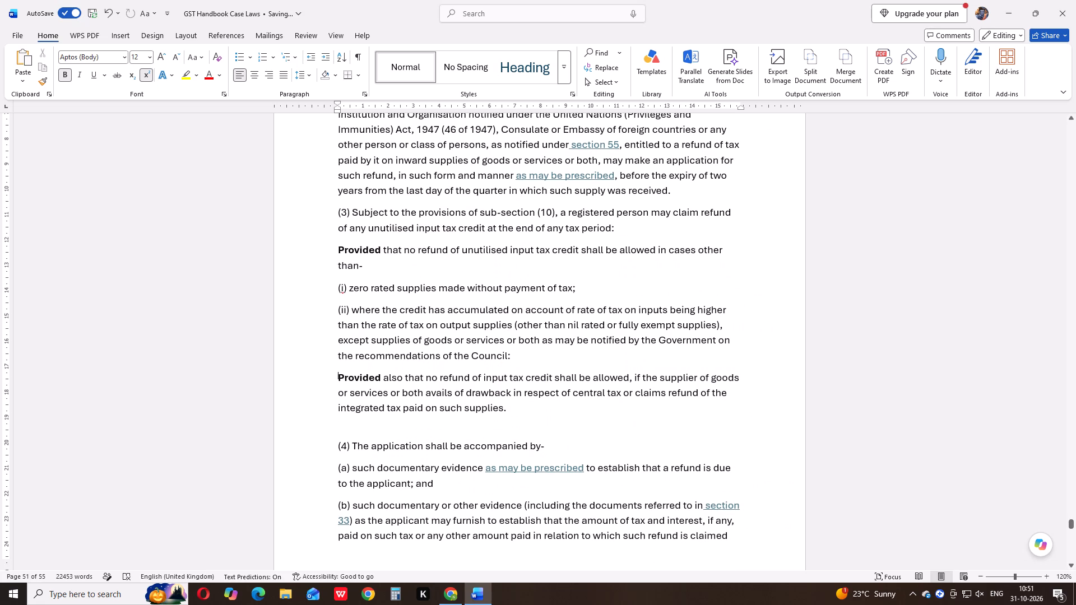
scroll(535, 421, down, 2)
scroll(535, 421, up, 1)
click(375, 399)
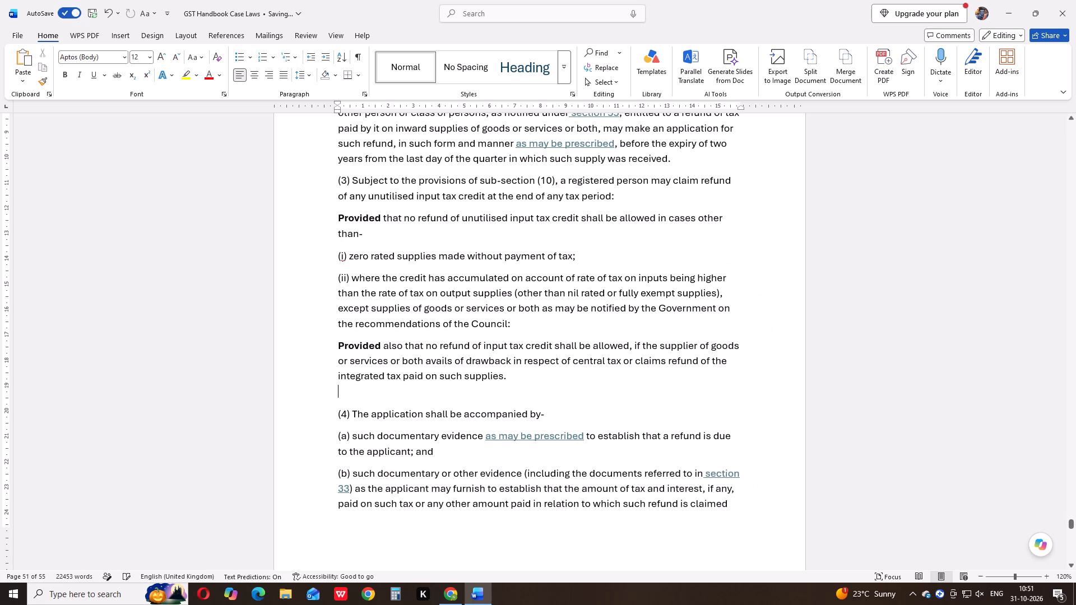
key(BackSpace)
Compare sub-section (4) of Section 54, including its clauses and proviso, in Word with the CBIC portal text in Chrome.
key(alt+Tab)
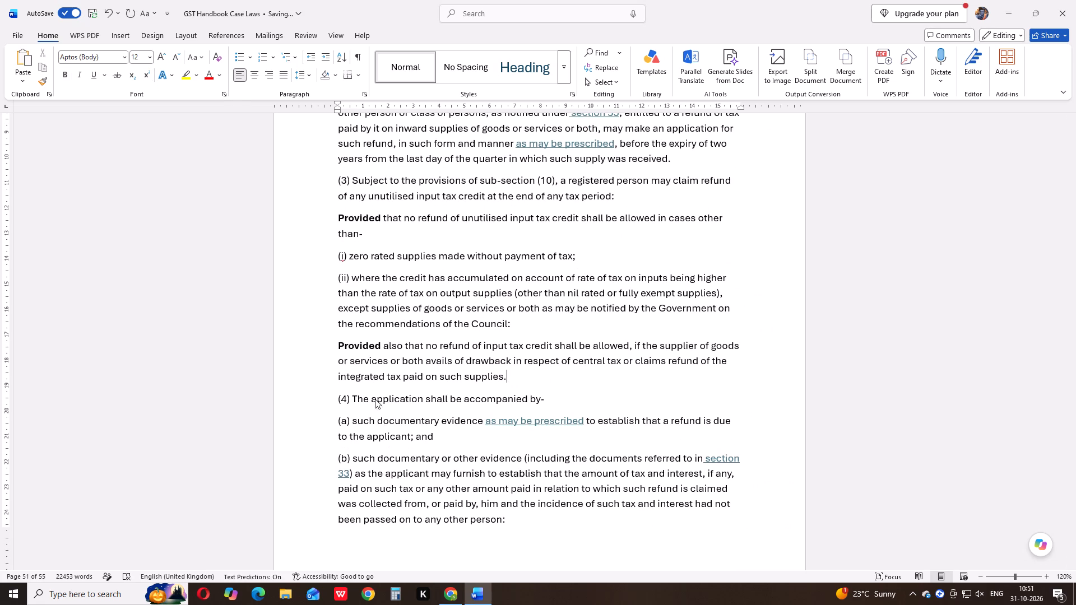
scroll(475, 380, down, 2)
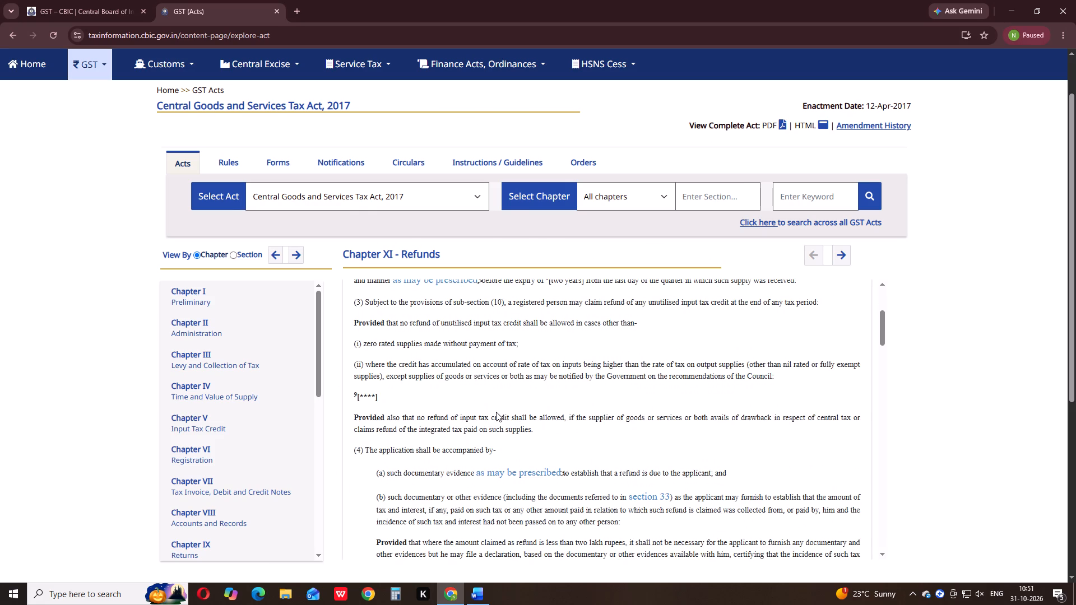
key(alt+Tab)
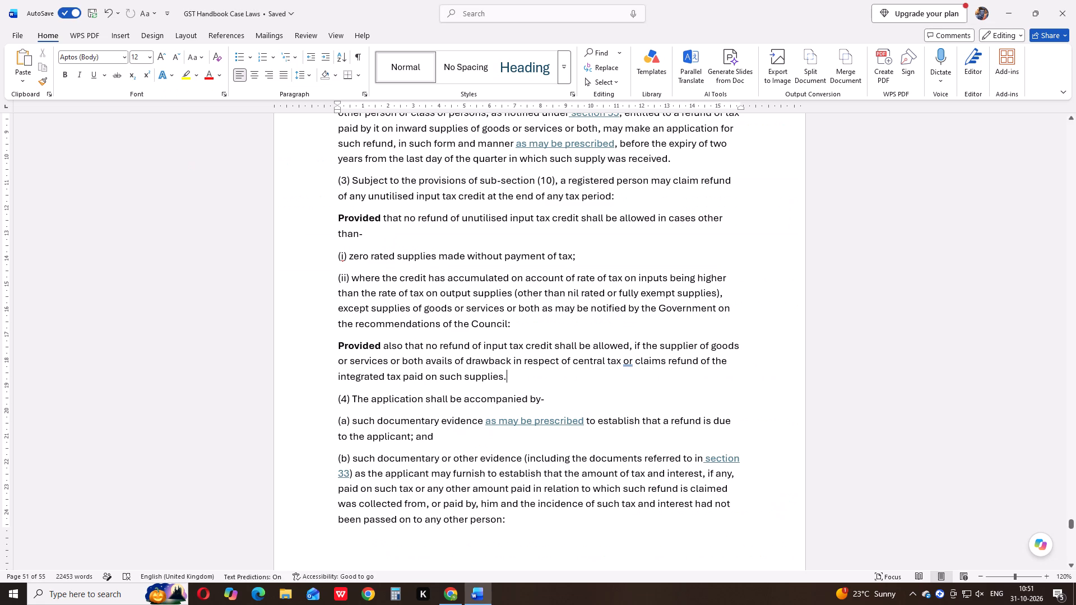
key(alt+Tab)
key(alt+Tab)
key(alt+Tab)
key(alt+Tab)
scroll(463, 400, down, 2)
key(alt+Tab)
key(alt+Tab)
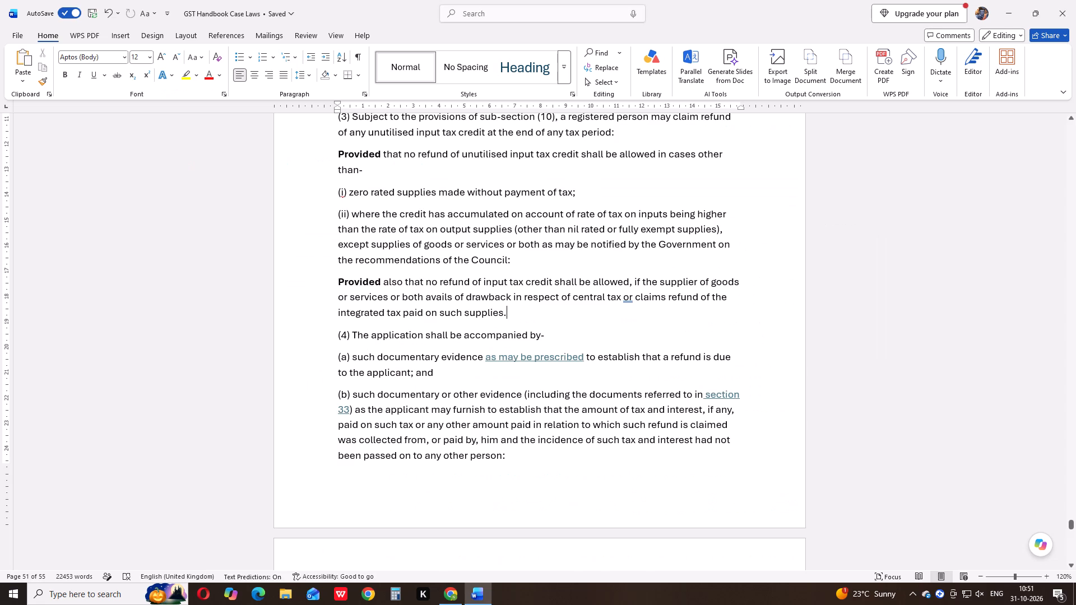
scroll(463, 400, down, 6)
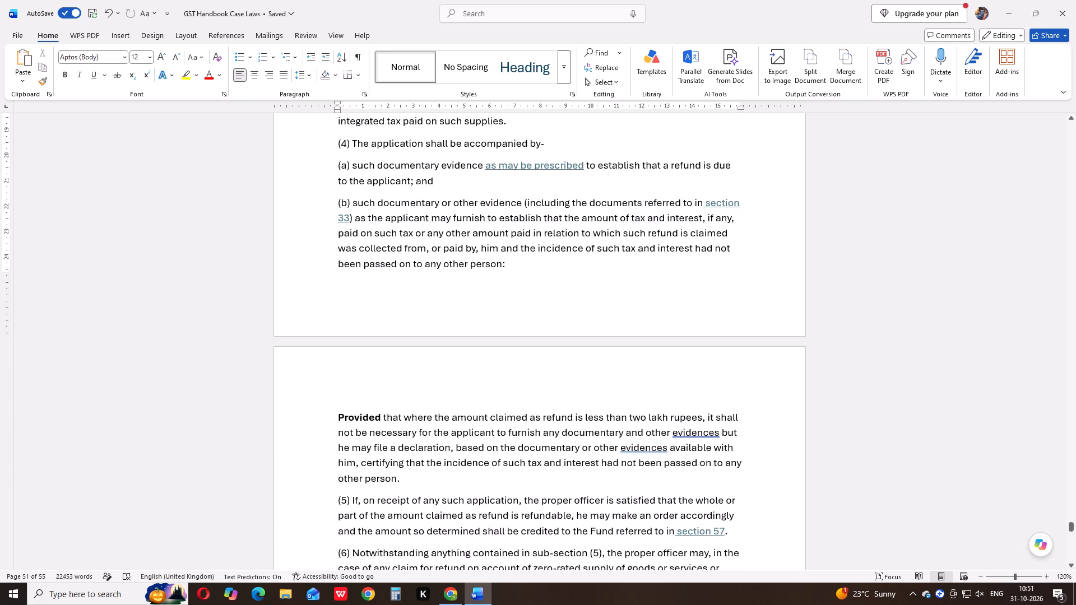
key(alt+Tab)
scroll(463, 400, down, 2)
key(alt+Tab)
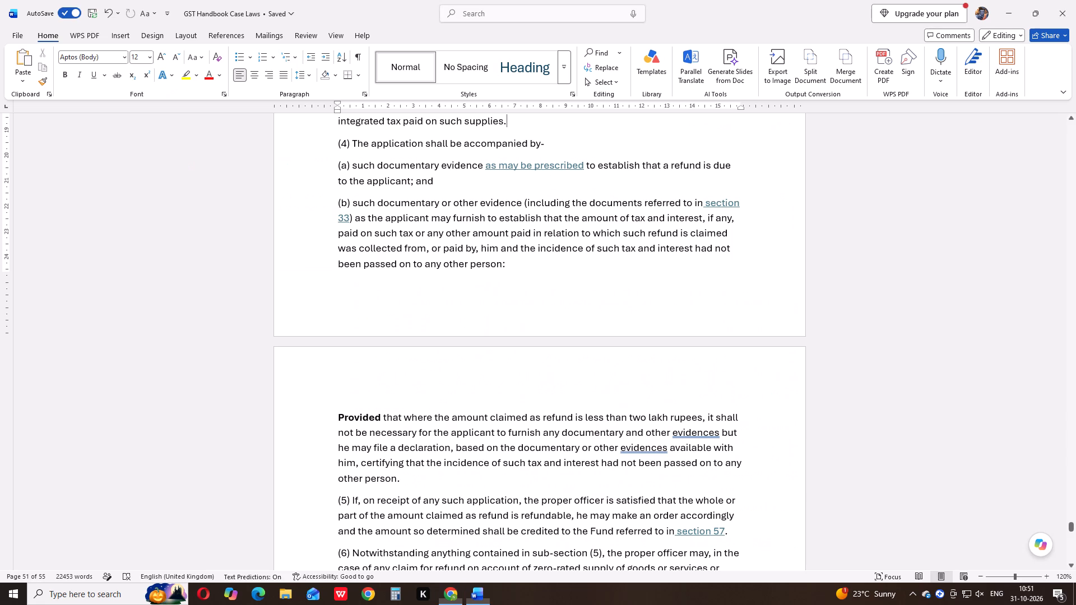
Format clauses (a) and (b) and the proviso of sub-section (4) as a numbered list in the 1., 2., 3. style.
scroll(430, 420, up, 2)
drag(336, 232, 446, 473)
scroll(473, 359, down, 2)
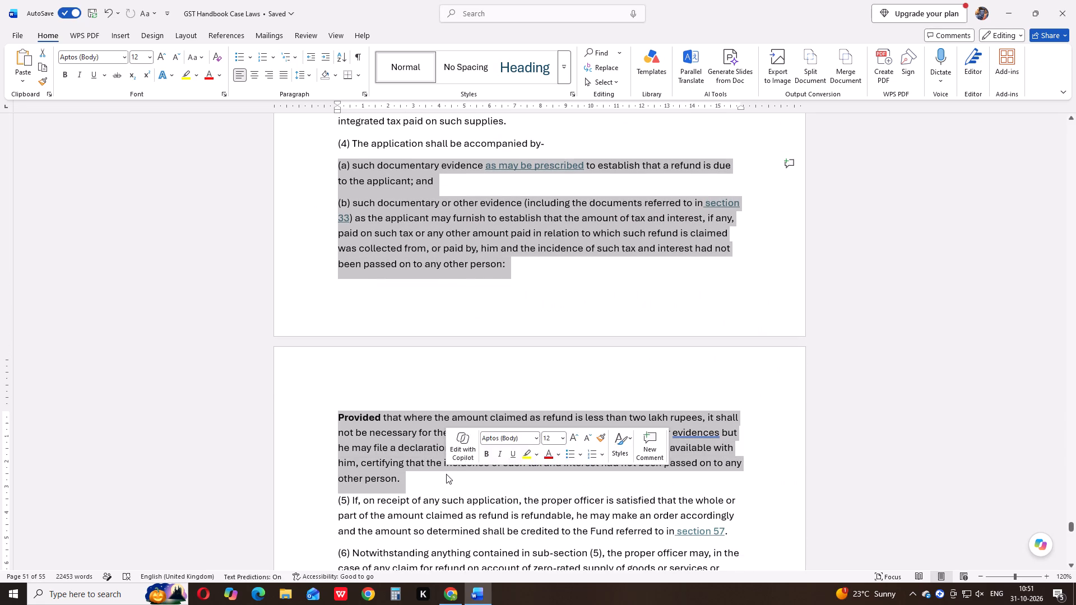
click(276, 58)
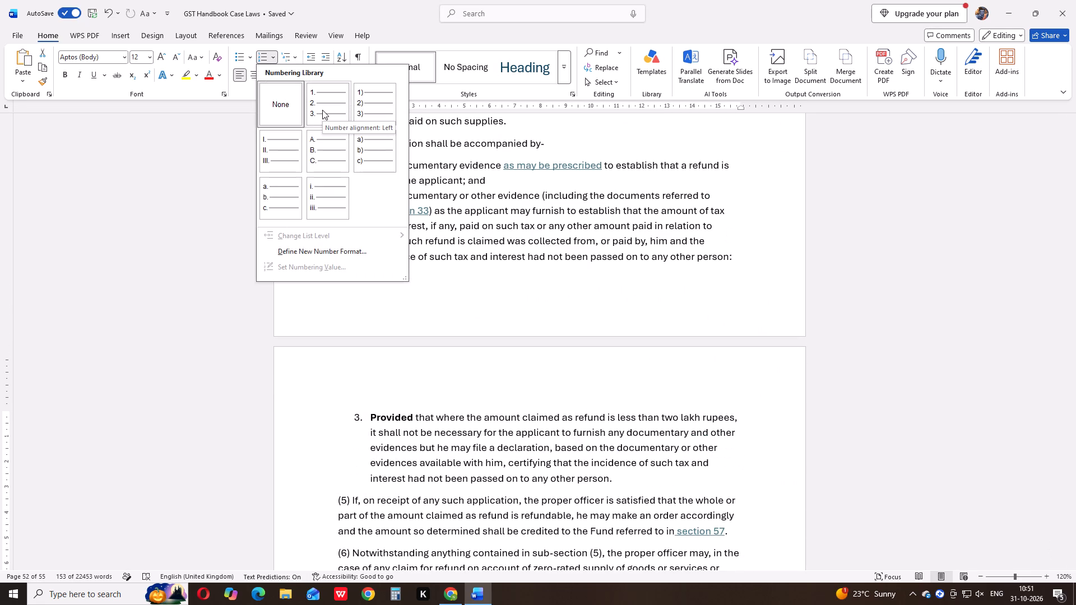
click(322, 110)
Remove the list number from the "Provided that where the amount claimed" paragraph, keeping its indent.
click(410, 411)
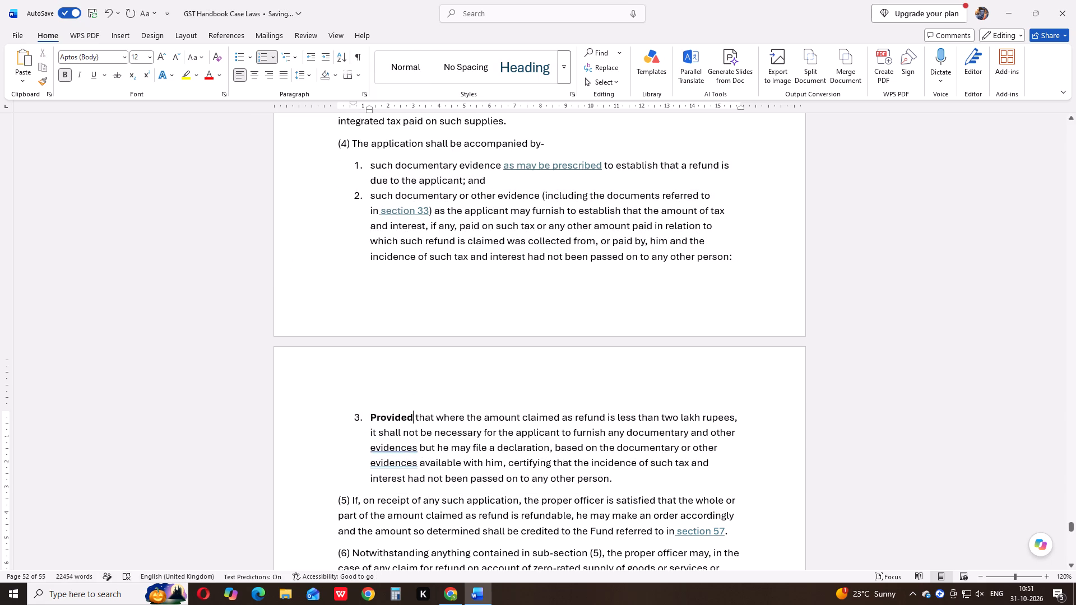
click(368, 417)
key(BackSpace)
Check sub-section (4) on the CBIC portal and apply the a), b), c) numbering format to its clauses and proviso in Word.
key(alt+Tab)
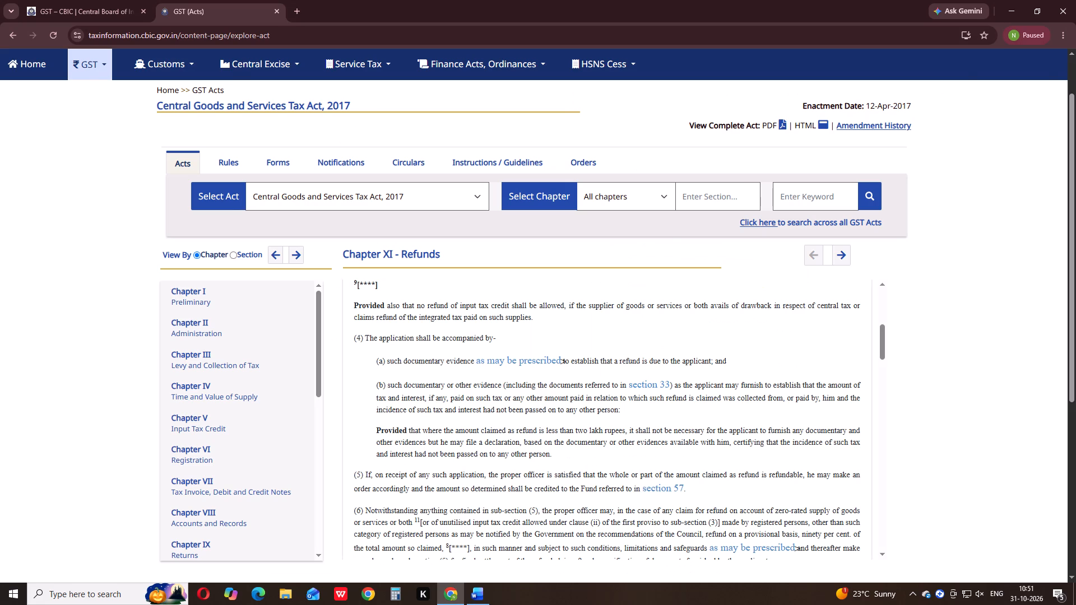
key(alt+Tab)
drag(370, 164, 468, 438)
click(272, 55)
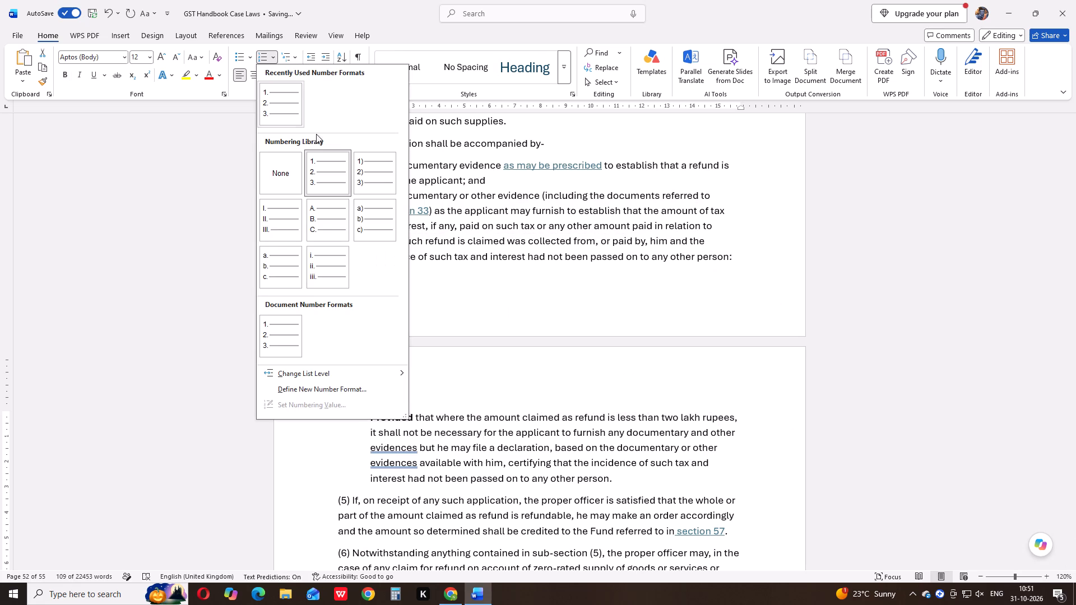
click(374, 226)
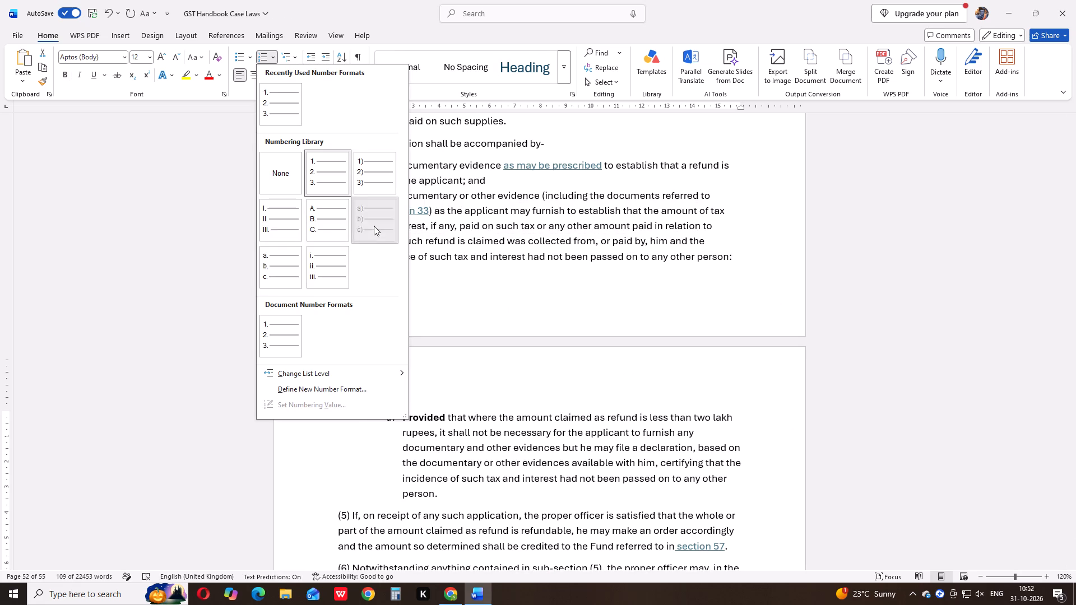
click(387, 203)
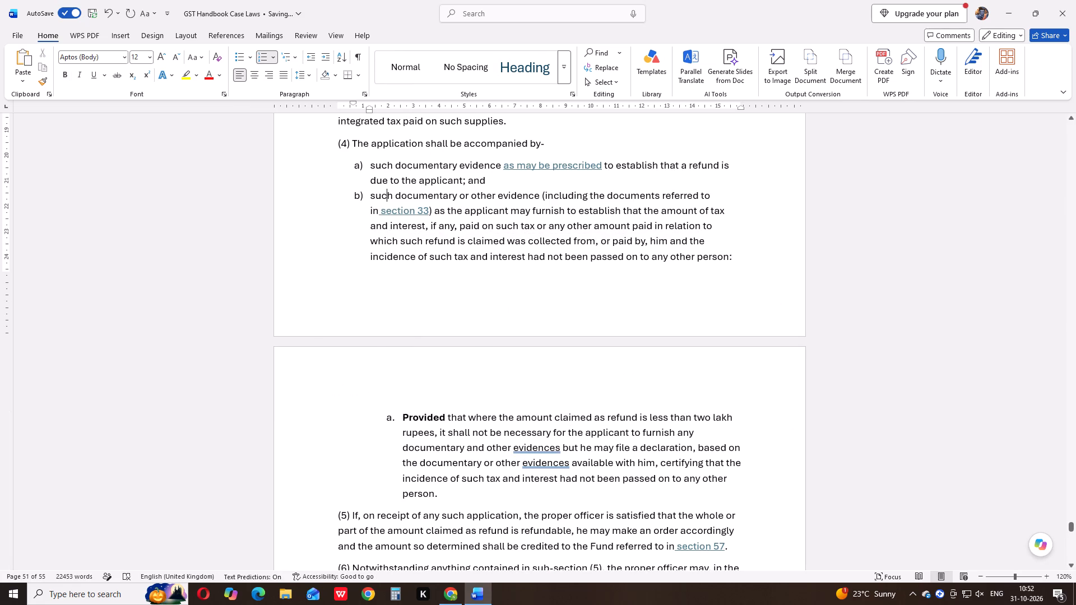
Remove footnote number 11 and the square brackets around "or of unutilised input tax credit … sub-section (3)" in sub-section (6) of Section 54.
key(alt+Tab)
key(alt+Tab)
scroll(457, 325, down, 5)
key(alt+Tab)
scroll(476, 365, down, 3)
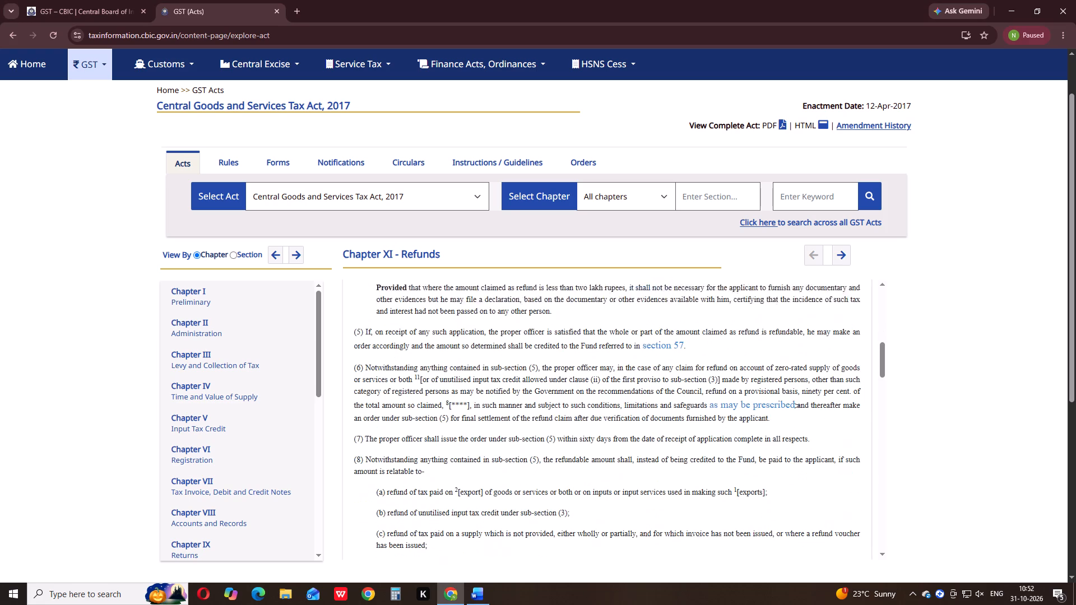
key(alt+Tab)
scroll(434, 412, down, 2)
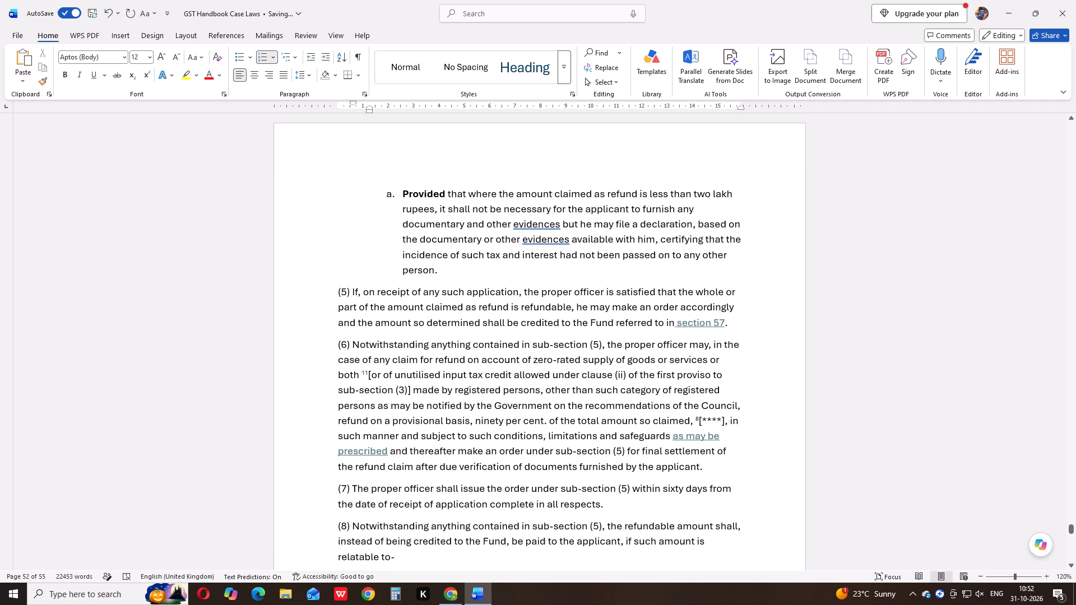
click(373, 371)
key(BackSpace)
key(BackSpace)
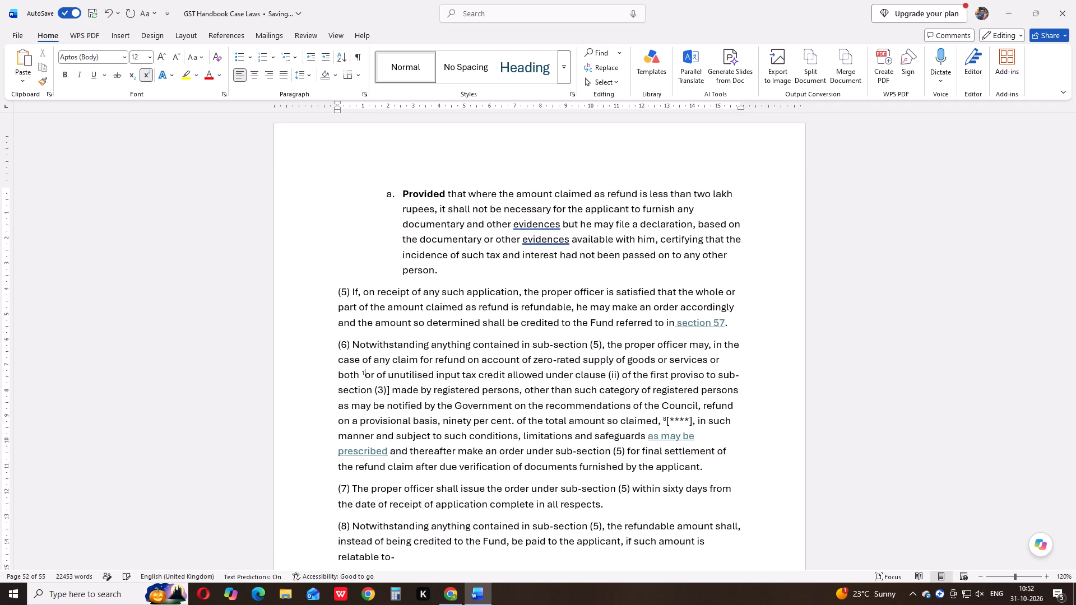
key(BackSpace)
click(569, 380)
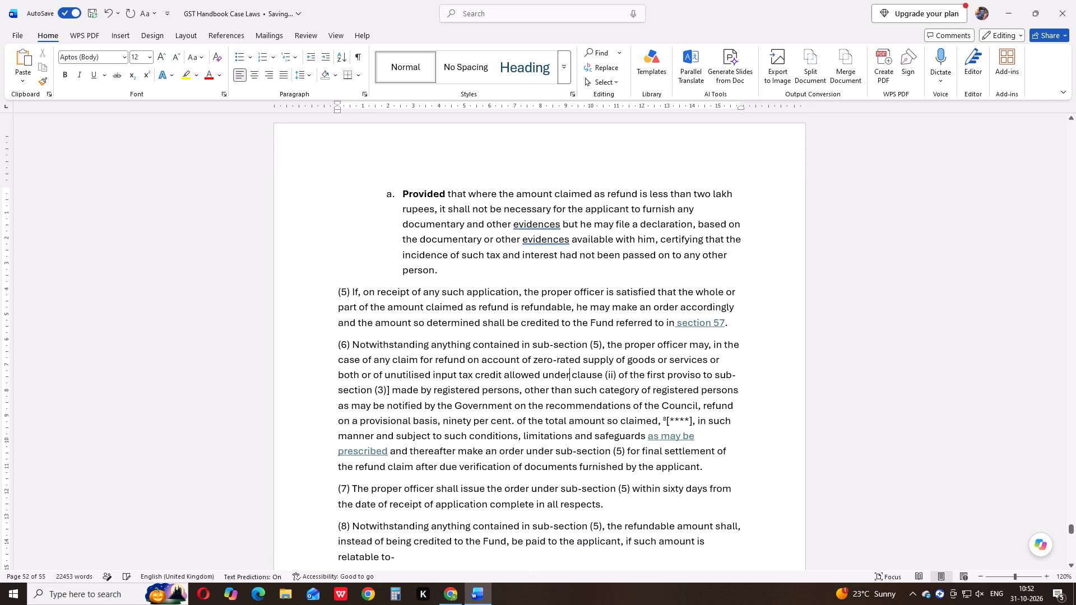
click(390, 392)
key(BackSpace)
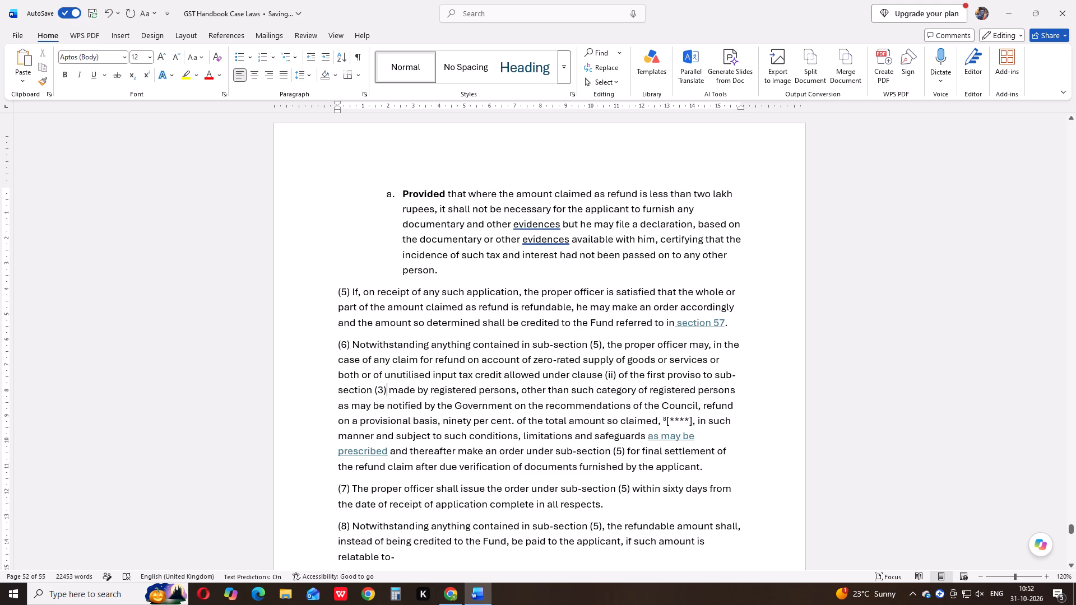
Delete the omitted-text marker with footnote number 8 and the extra comma after "total amount so claimed" in sub-section (6).
click(692, 426)
key(BackSpace)
key(BackSpace)
key(BackSpace)
key(BackSpace)
key(BackSpace)
key(BackSpace)
key(BackSpace)
key(BackSpace)
key(BackSpace)
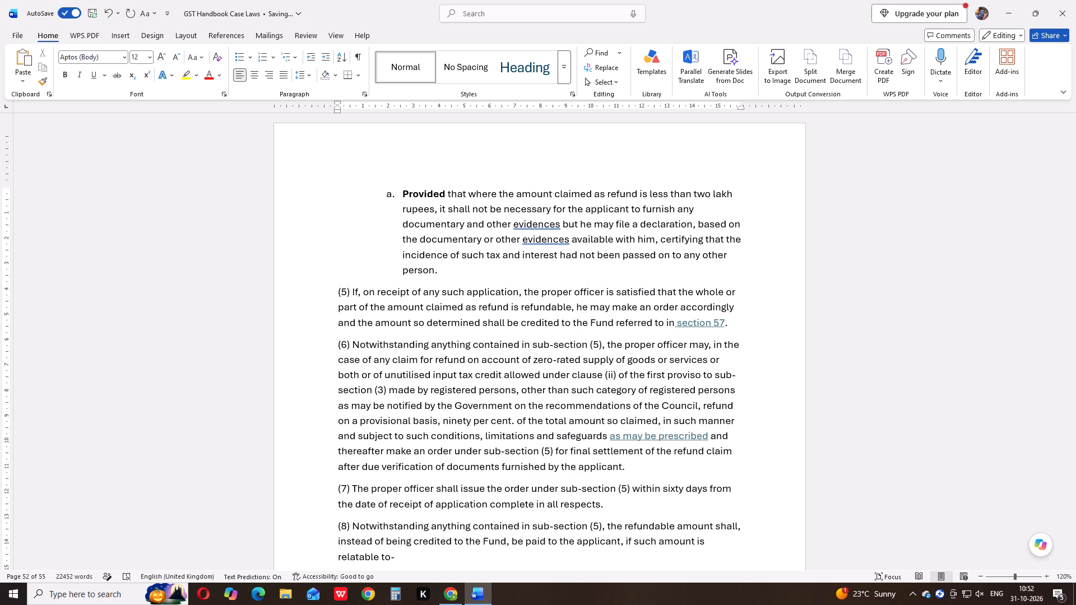
Remove the footnote number 2 and the square brackets around "export" in clause (a) of sub-section (8) of Section 54.
scroll(656, 403, down, 2)
scroll(489, 393, down, 2)
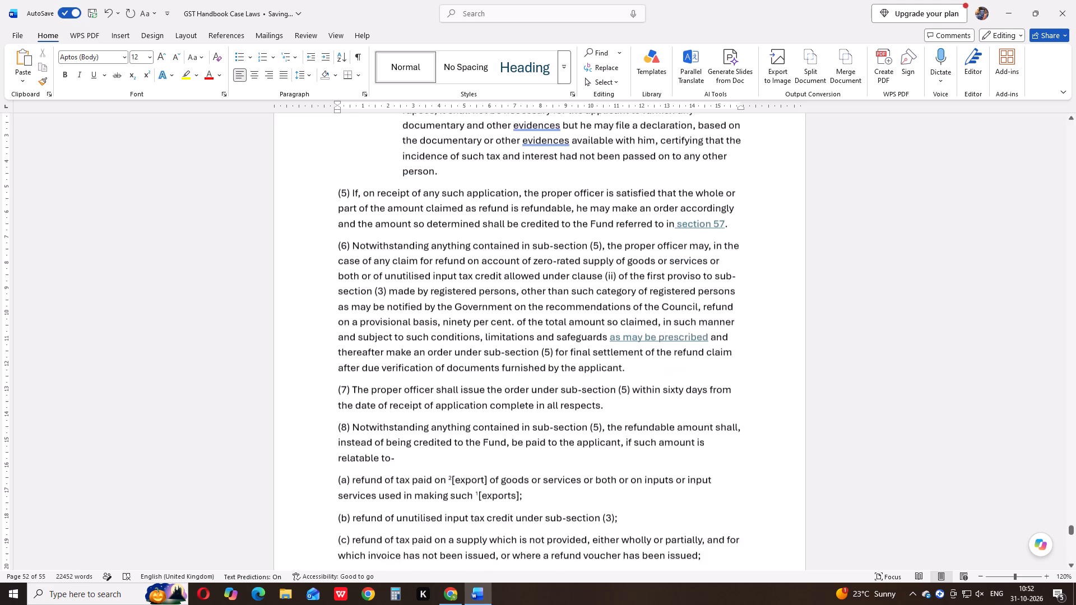
scroll(490, 393, down, 2)
click(489, 388)
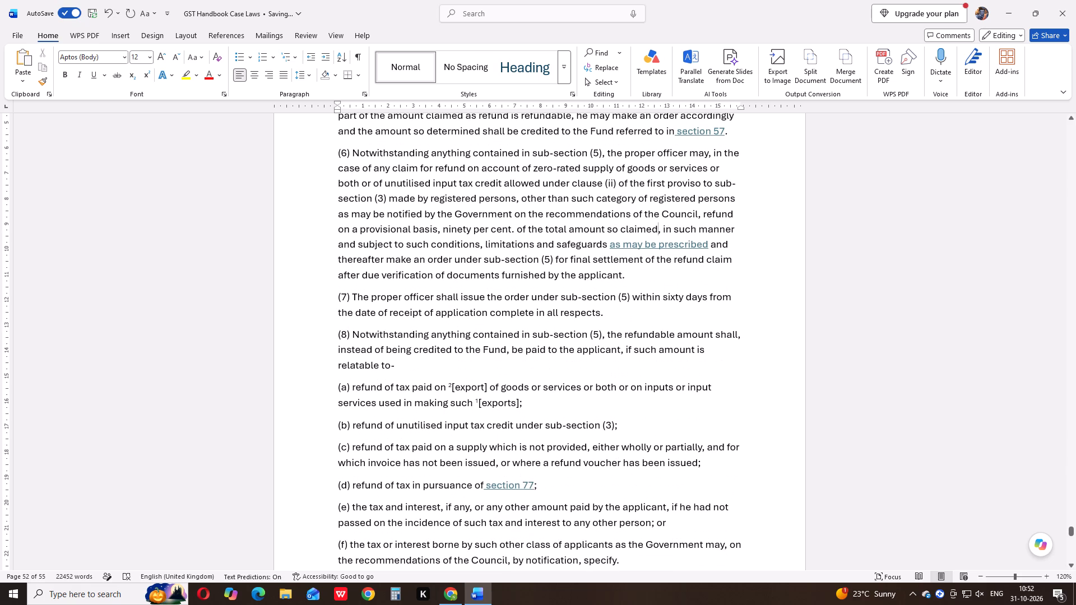
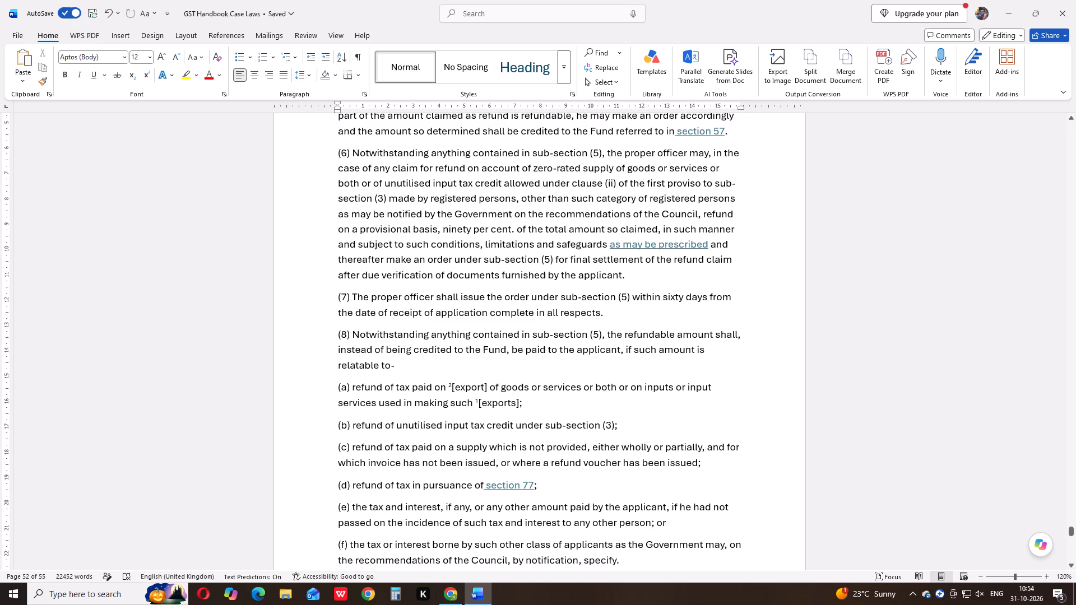
Check sub-section (8) of Section 54 on the CBIC portal and remove footnote number 2 and the square brackets around "export" in clause (a) in Word.
key(alt+Tab)
scroll(566, 362, down, 1)
scroll(548, 413, down, 1)
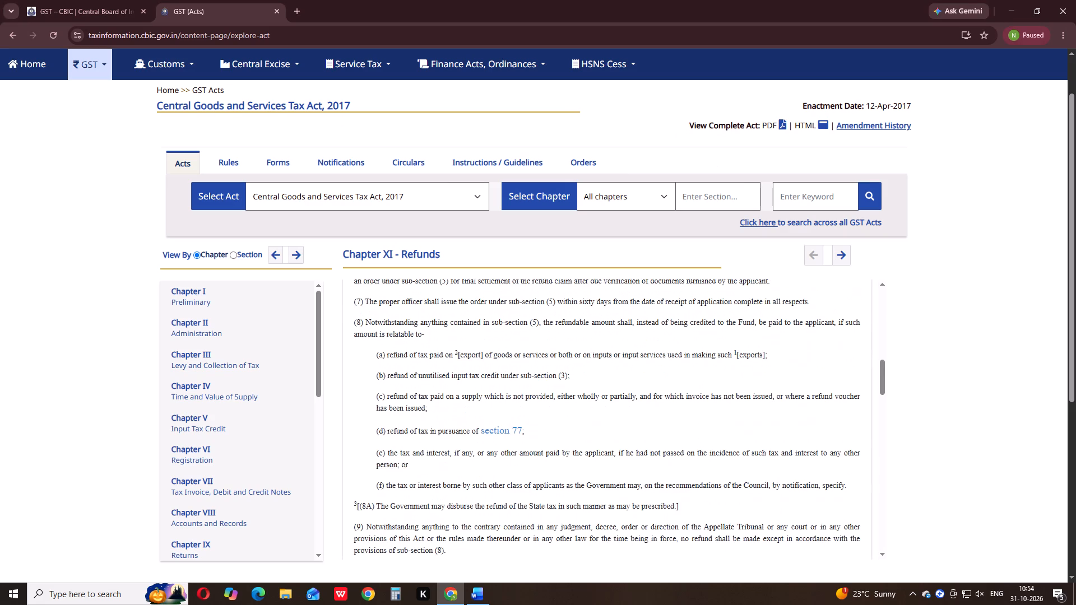
key(alt+Tab)
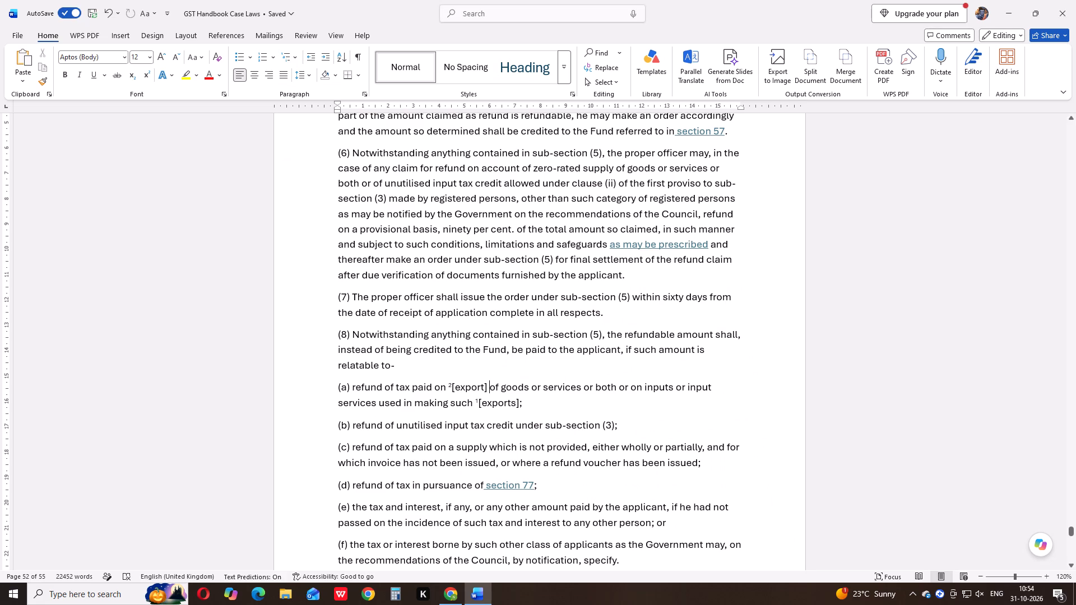
key(alt+Tab)
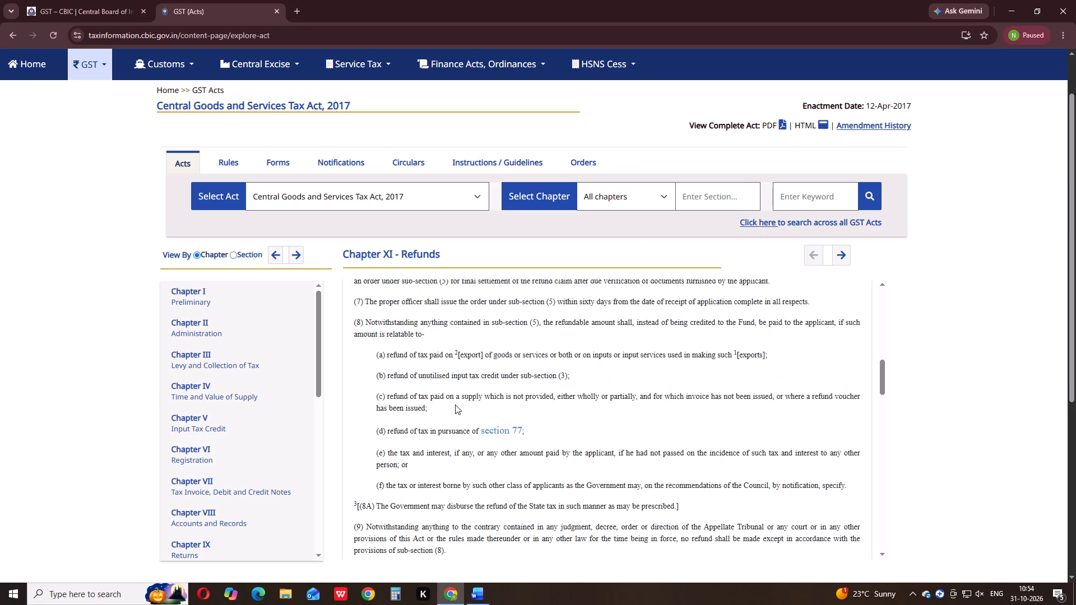
key(alt+Tab)
click(454, 386)
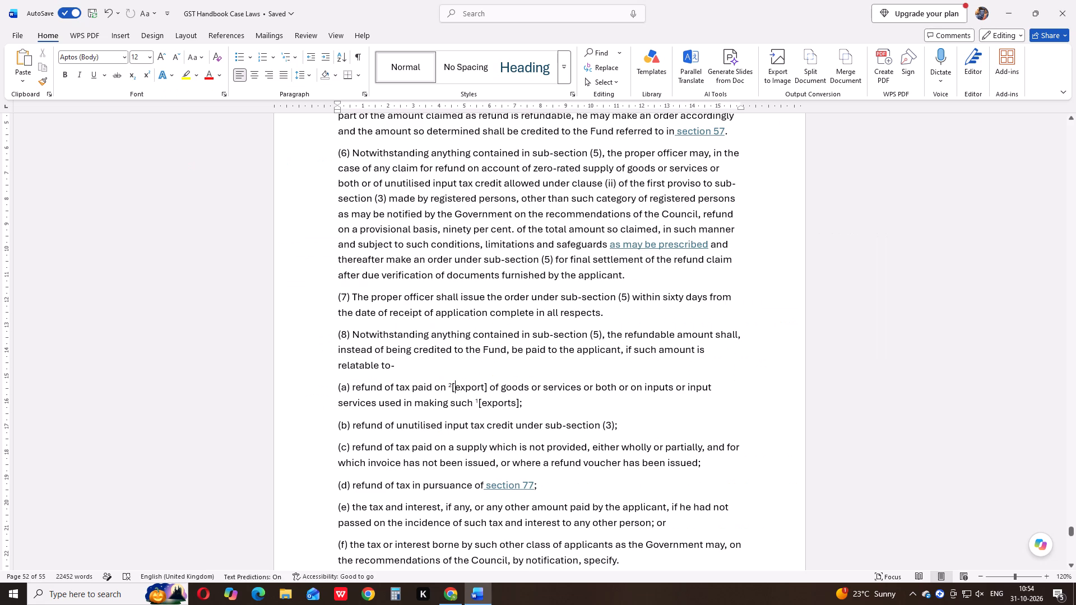
key(BackSpace)
key(BackSpace)
key(Right)
key(Right)
key(Right)
key(Right)
key(Right)
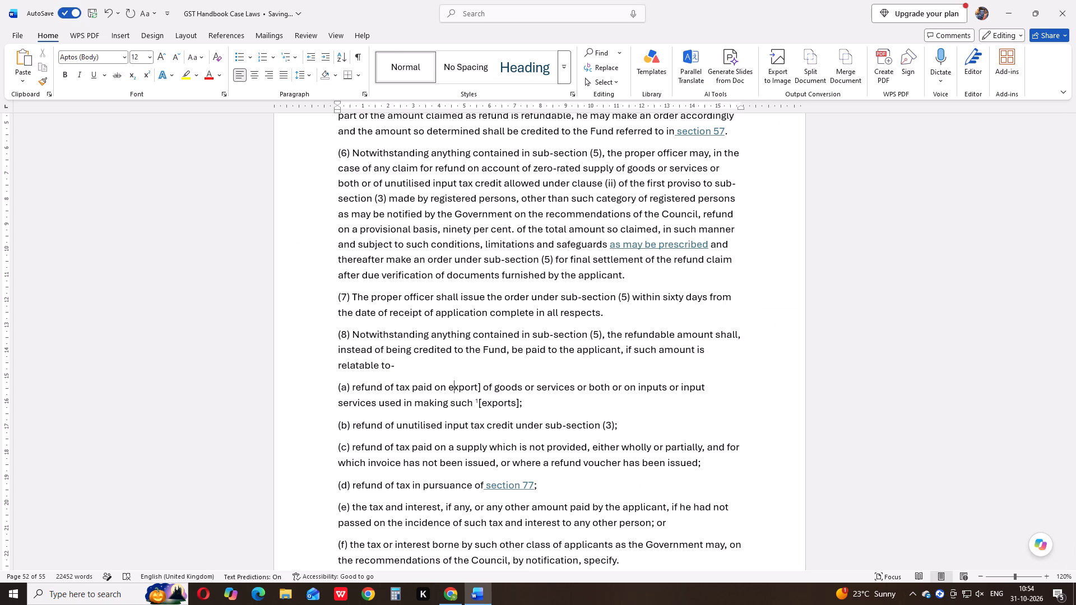
key(Right)
key(Right)
key(BackSpace)
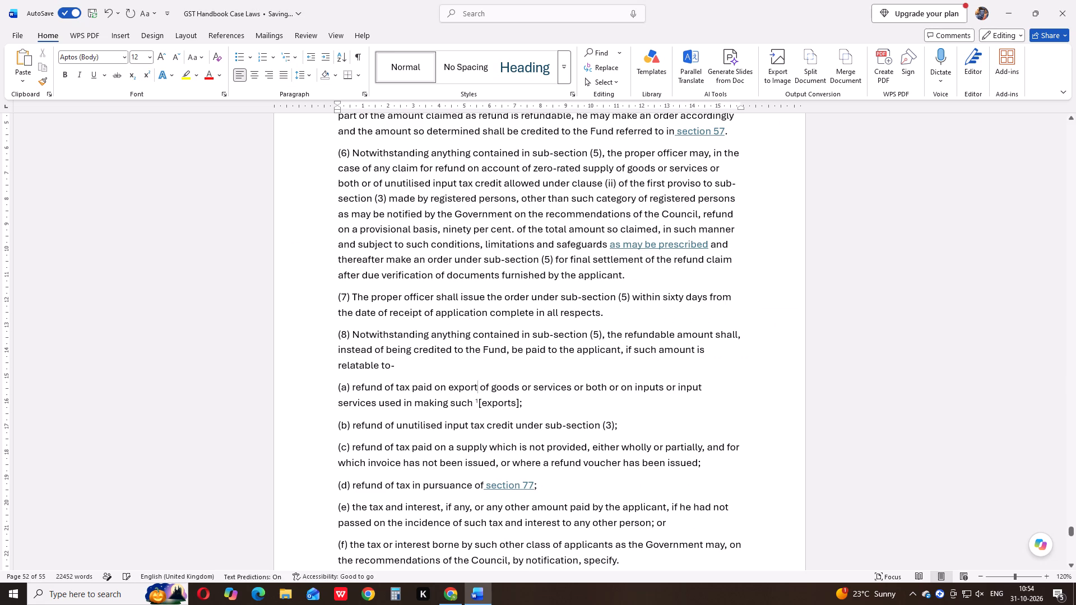
Remove footnote number 1 and the square brackets around "exports" in clause (a) of sub-section (8).
click(483, 403)
key(BackSpace)
key(BackSpace)
key(Right)
key(Right)
key(Right)
key(Right)
key(Right)
key(Right)
key(Right)
key(Right)
key(BackSpace)
Delete footnote number 3 and the opening square bracket before sub-section (8A).
key(alt+Tab)
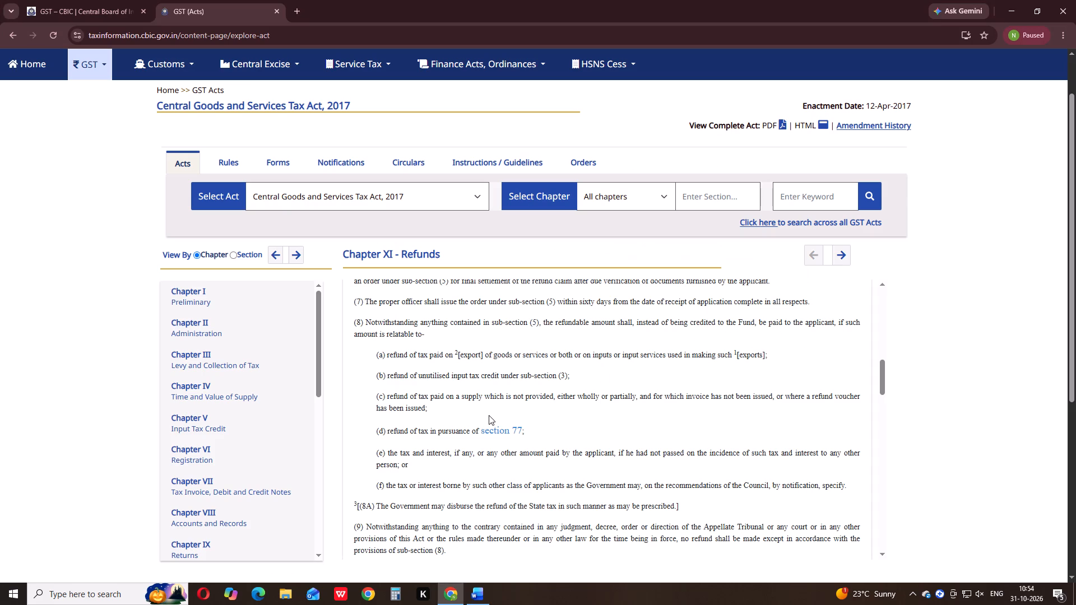
key(alt+Tab)
scroll(545, 441, down, 3)
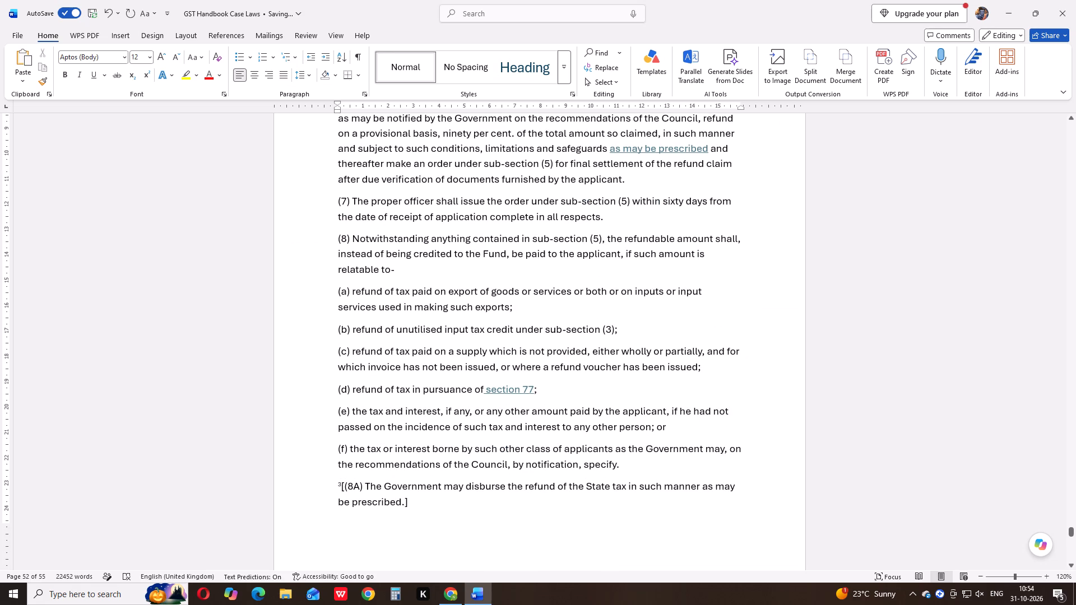
click(344, 488)
key(BackSpace)
key(BackSpace)
Check the clause layout on the CBIC portal and apply the a), b), c) numbering format to clauses (a) to (f) of sub-section (8) in Word.
key(alt+Tab)
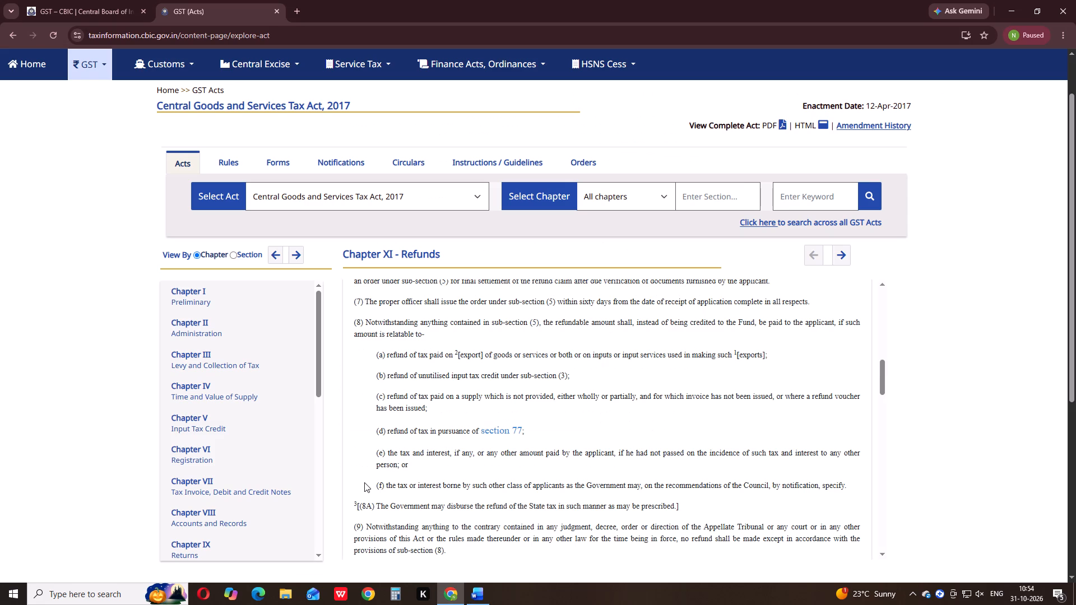
key(alt+Tab)
drag(623, 462, 583, 448)
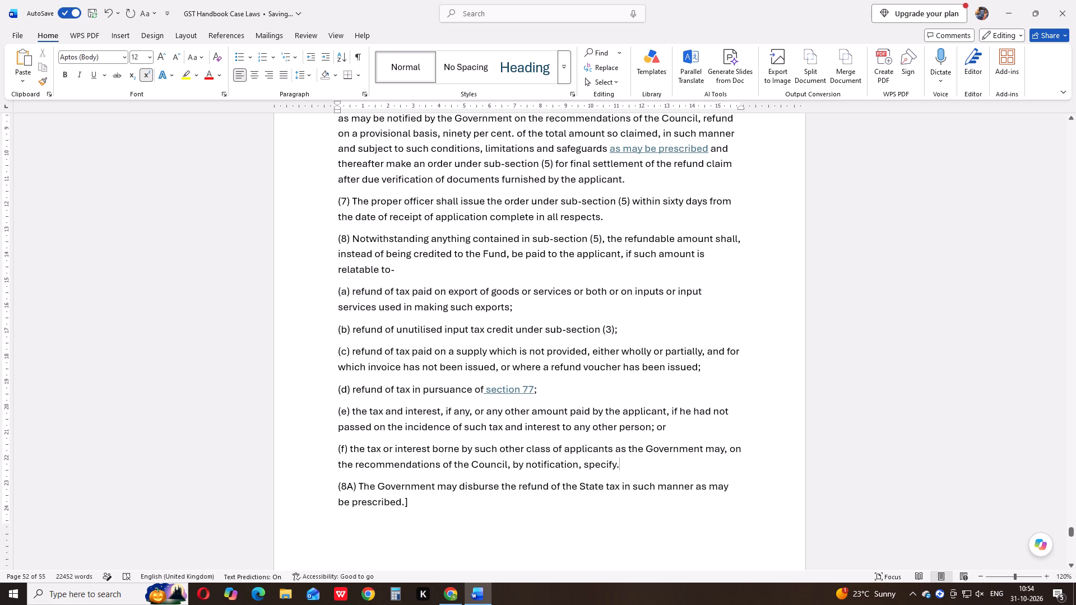
drag(583, 448, 336, 291)
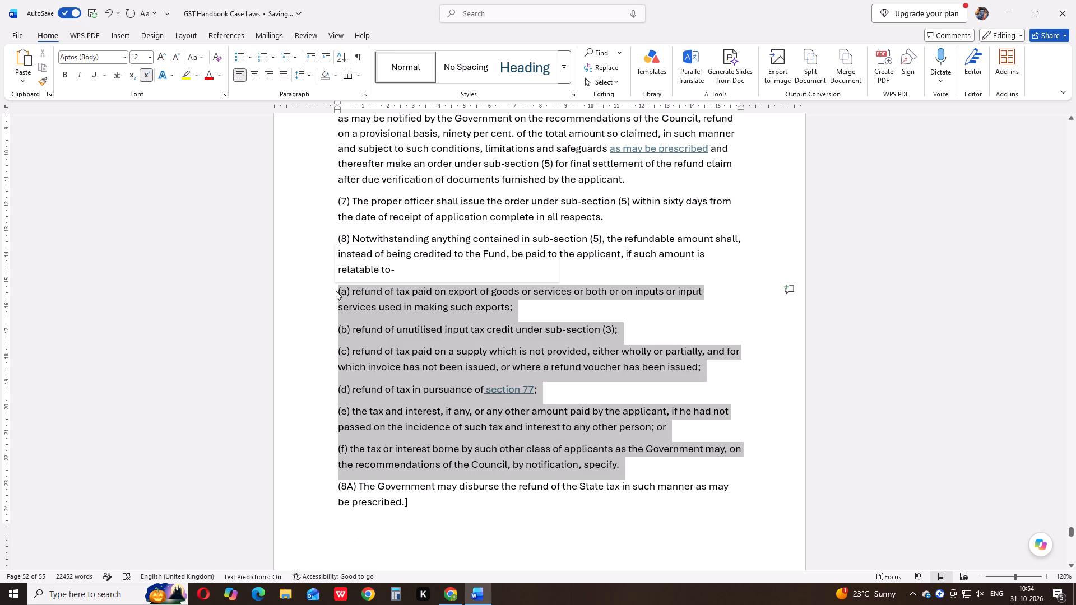
click(276, 54)
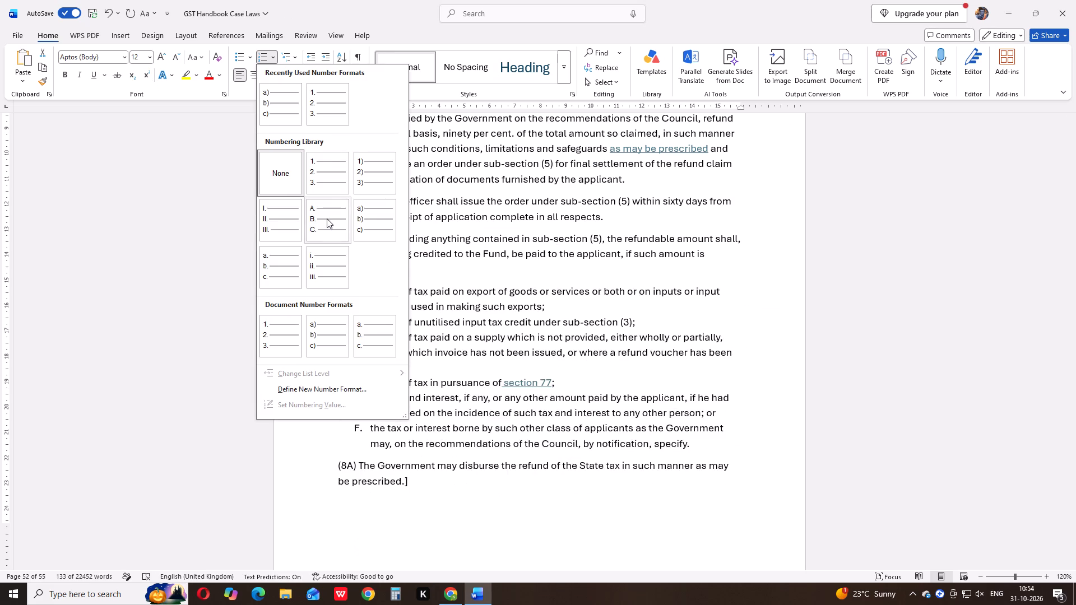
click(361, 218)
click(417, 371)
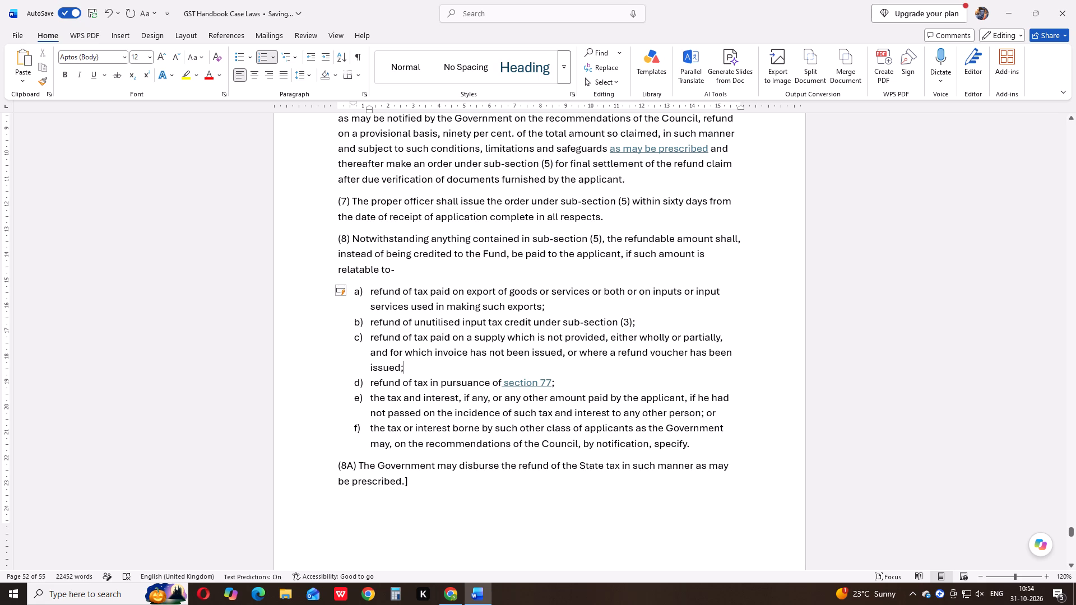
Delete the closing square bracket after "be prescribed." at the end of sub-section (8A).
key(alt+Tab)
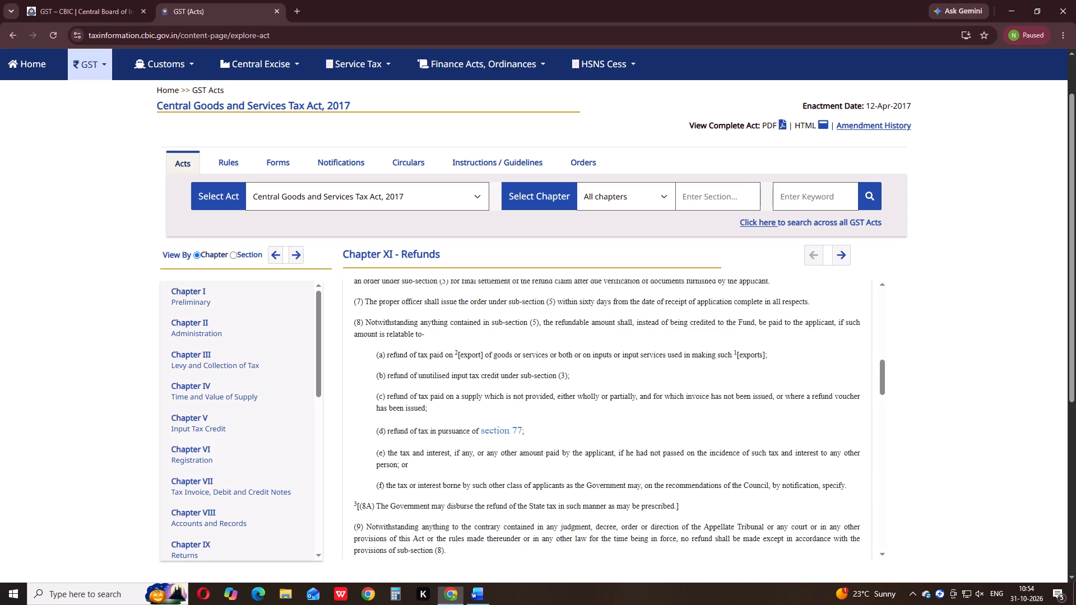
key(alt+Tab)
scroll(515, 437, down, 5)
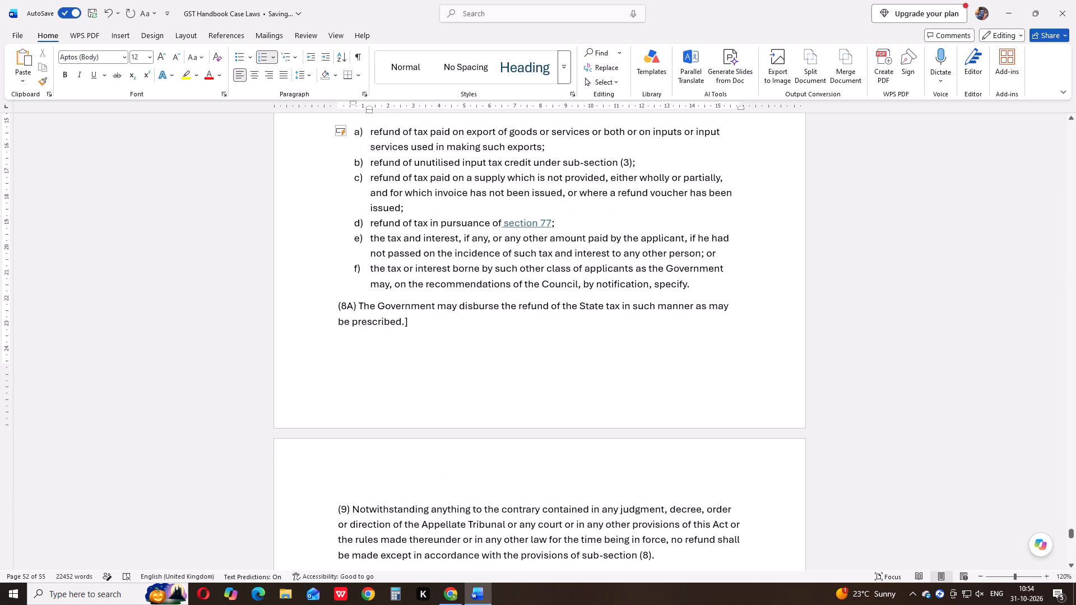
click(417, 327)
key(BackSpace)
Delete the omitted-text marker with footnote number 4 after "Where any refund is due" in sub-section (10).
scroll(444, 390, down, 5)
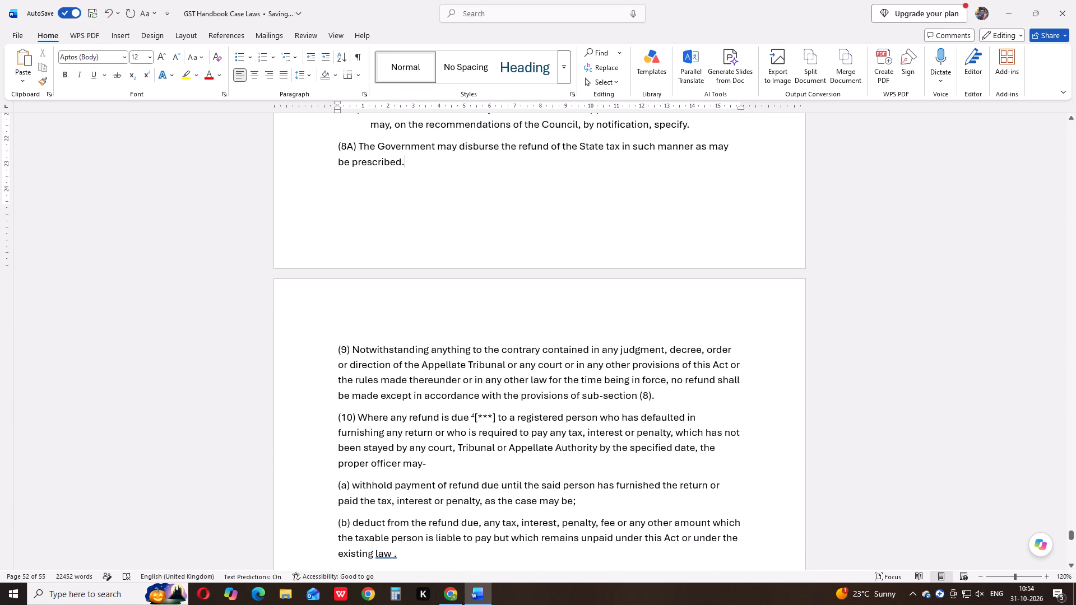
click(498, 417)
key(BackSpace)
key(BackSpace)
key(BackSpace)
key(BackSpace)
key(BackSpace)
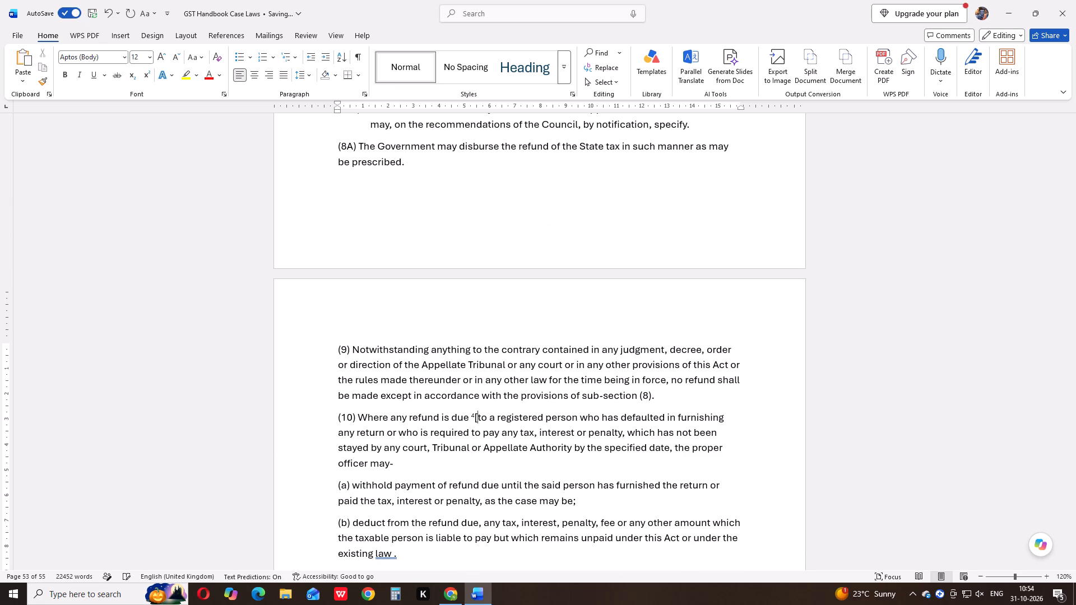
key(BackSpace)
key(BackSpace)
key(Left)
key(Left)
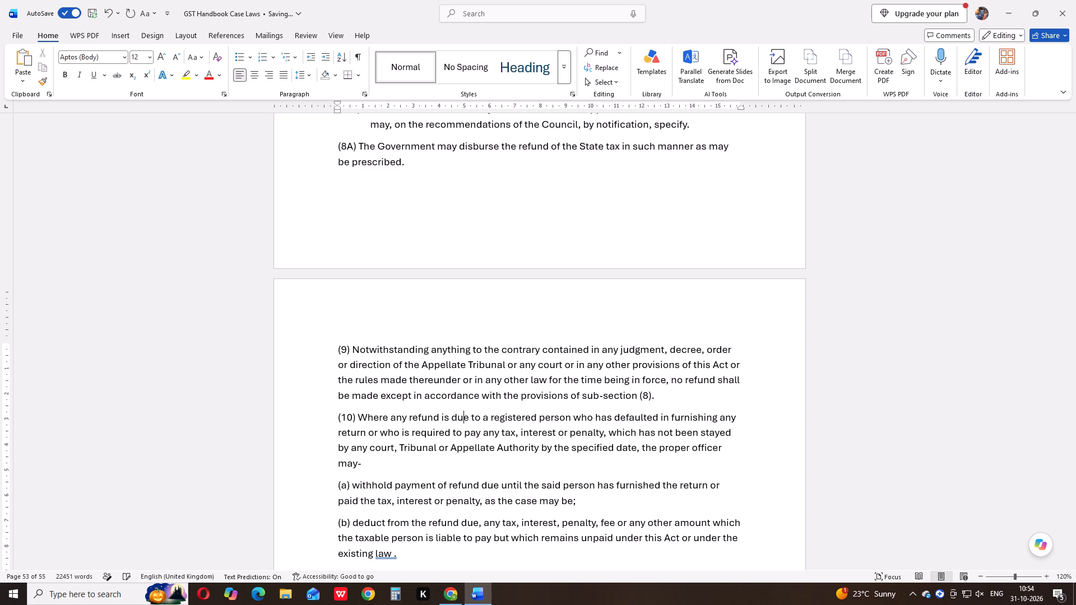
Check sub-section (10) on the CBIC portal and apply the a), b), c) numbering format to its clauses and Explanation in Word.
scroll(513, 481, down, 2)
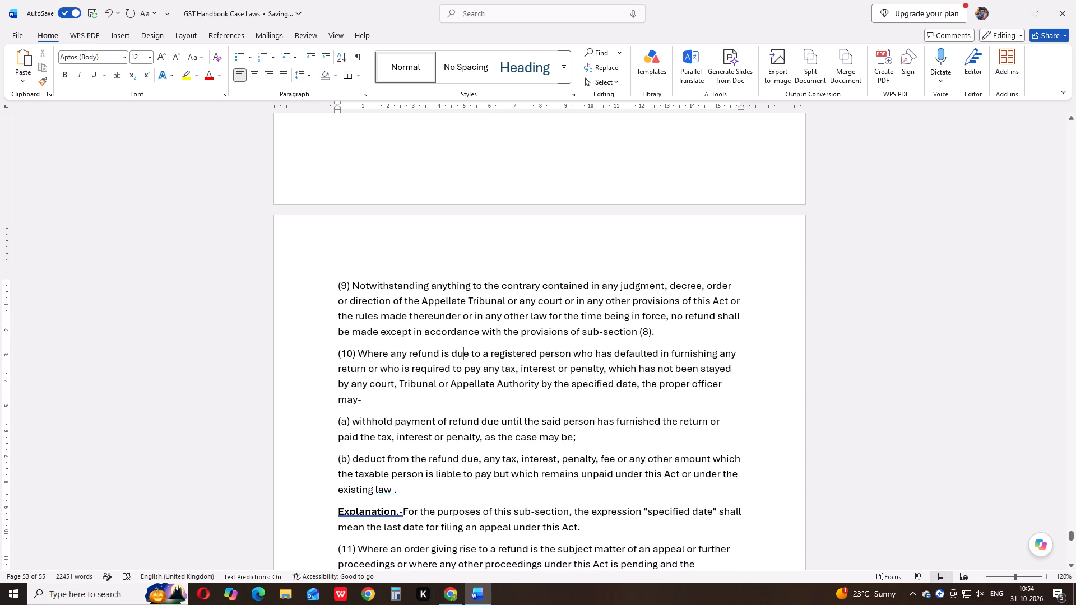
scroll(464, 464, down, 3)
key(alt+Tab)
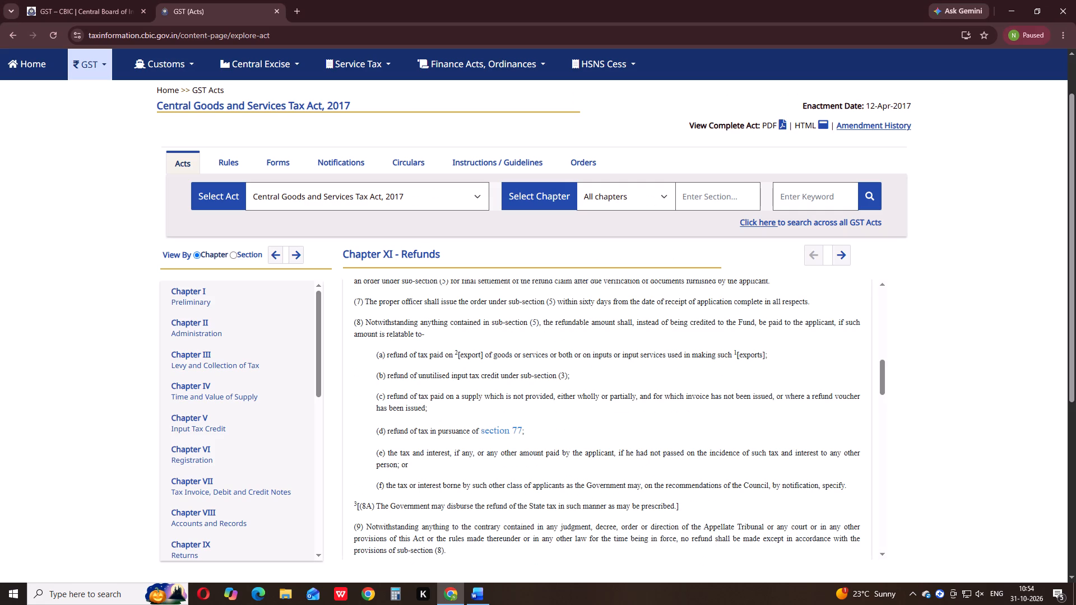
scroll(481, 449, down, 3)
key(alt+Tab)
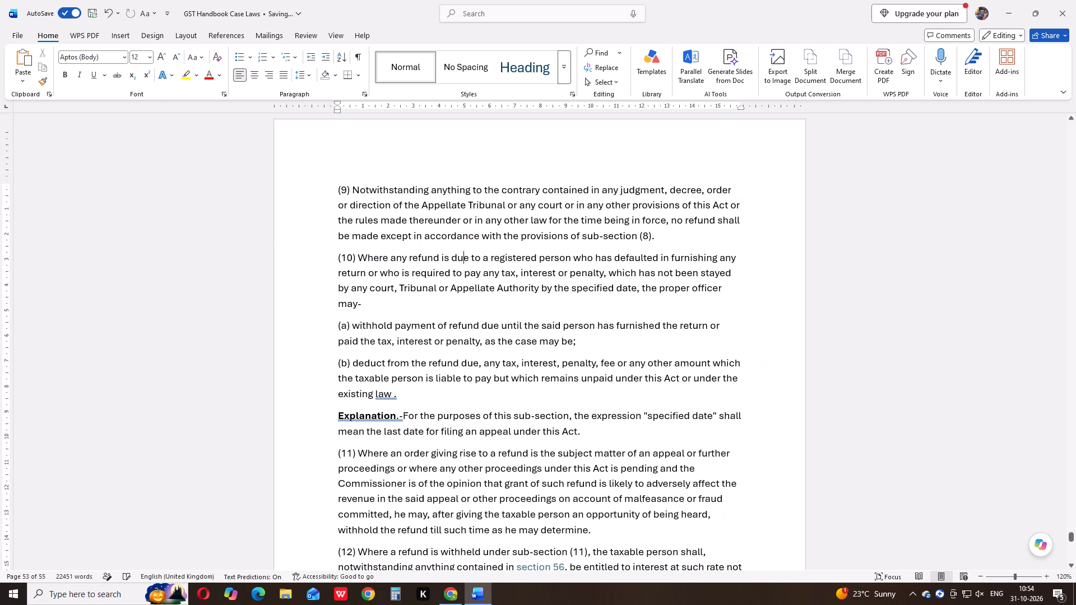
key(alt+Tab)
key(alt+Tab)
drag(338, 329, 414, 416)
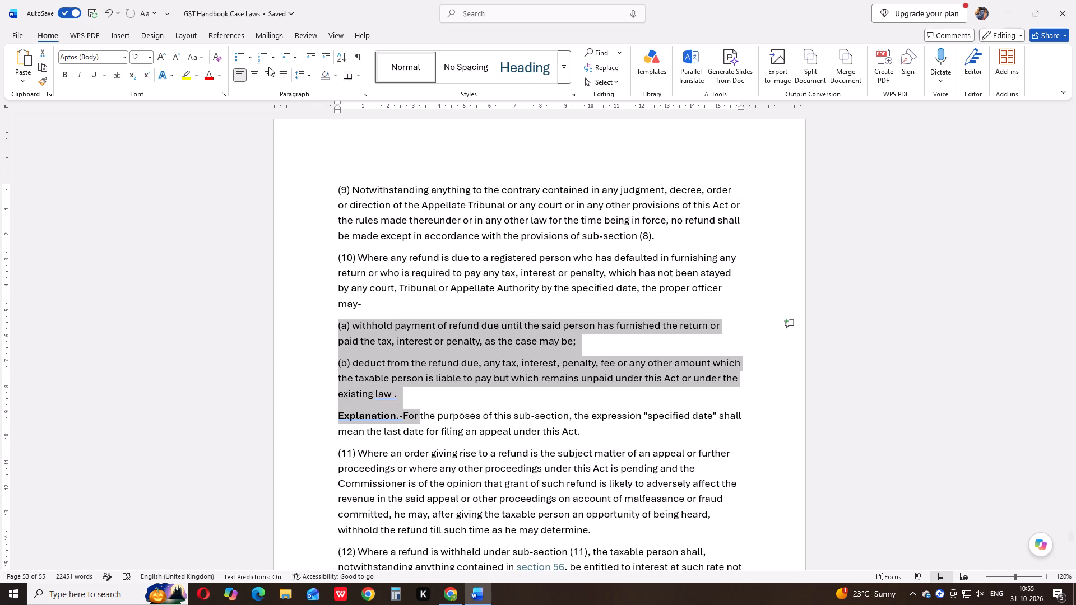
click(275, 61)
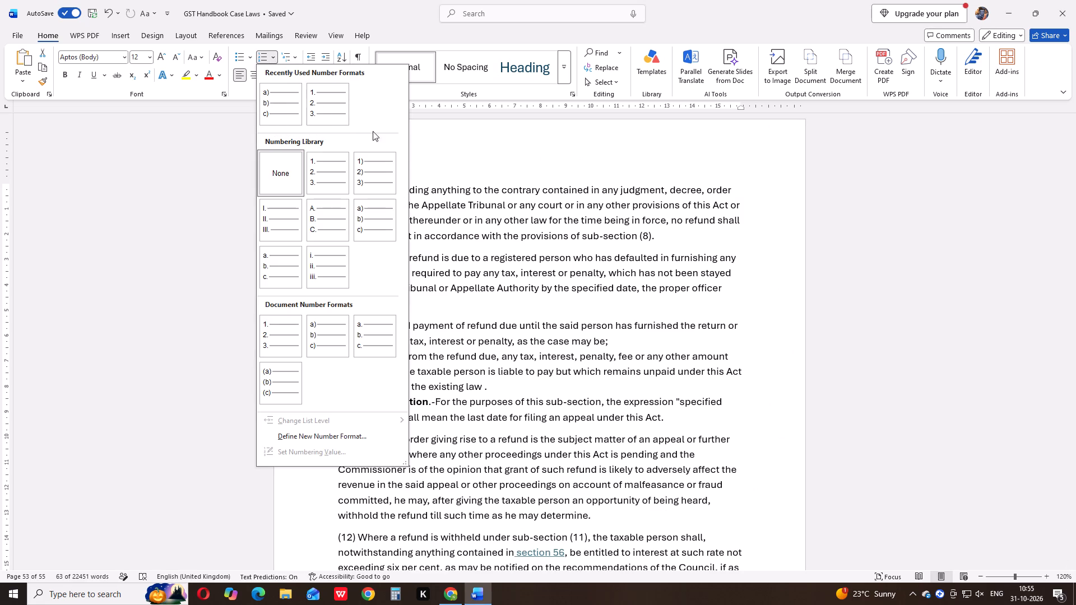
click(370, 233)
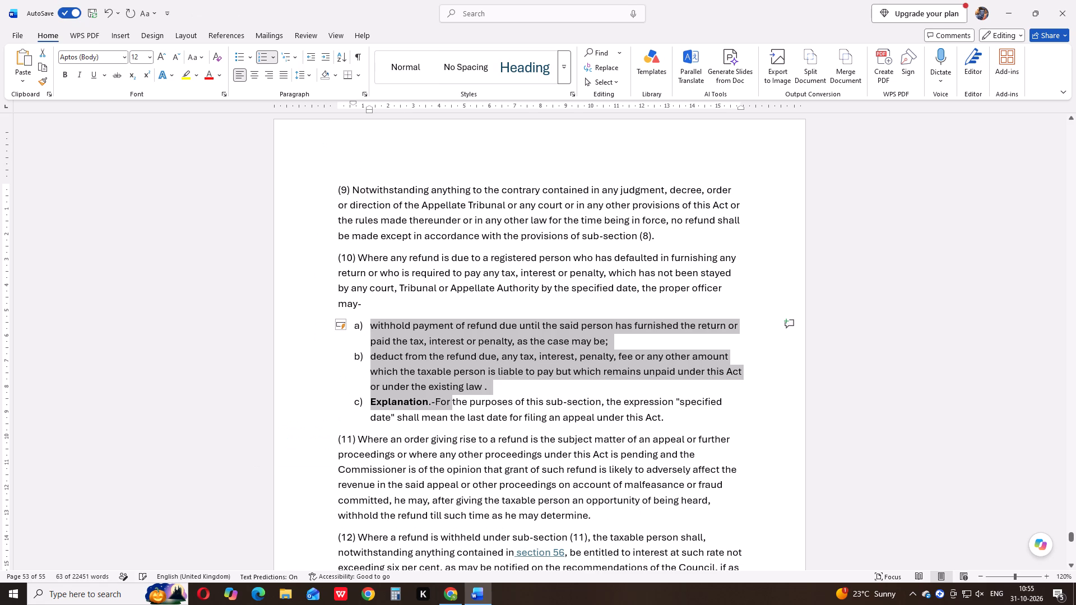
click(415, 356)
Remove the list letter from the Explanation paragraph under sub-section (10), keeping its indent, and compare the layout with the CBIC portal.
click(374, 399)
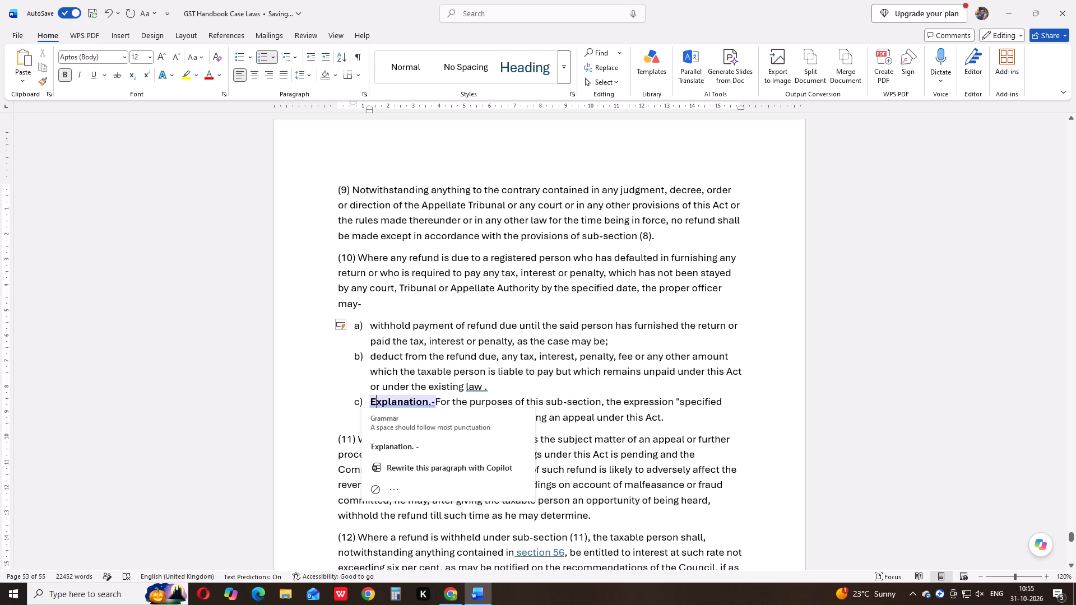
key(Left)
key(BackSpace)
key(alt+Tab)
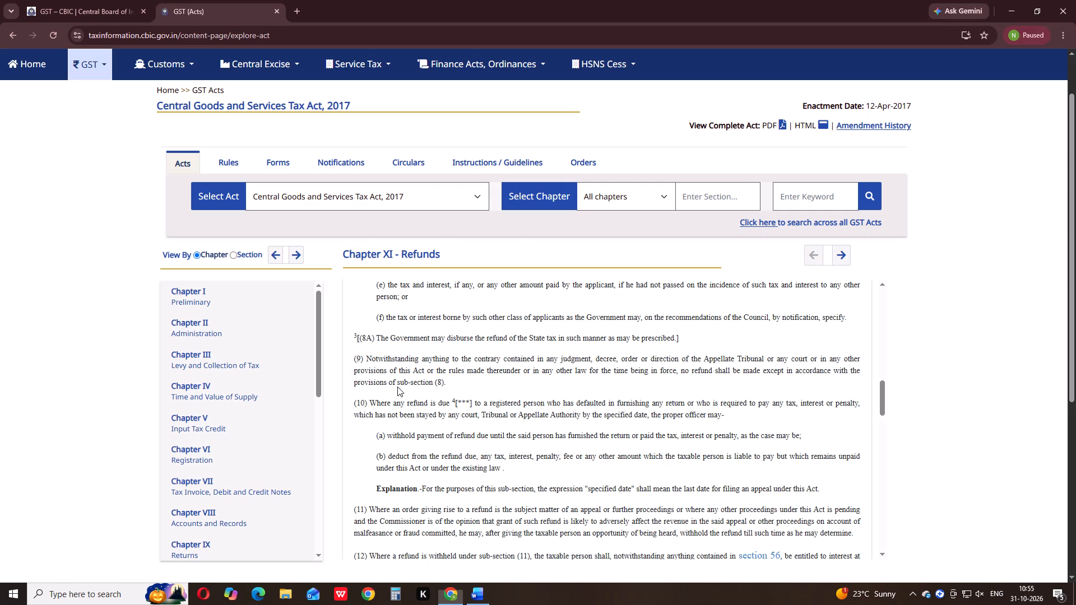
key(alt+Tab)
click(354, 332)
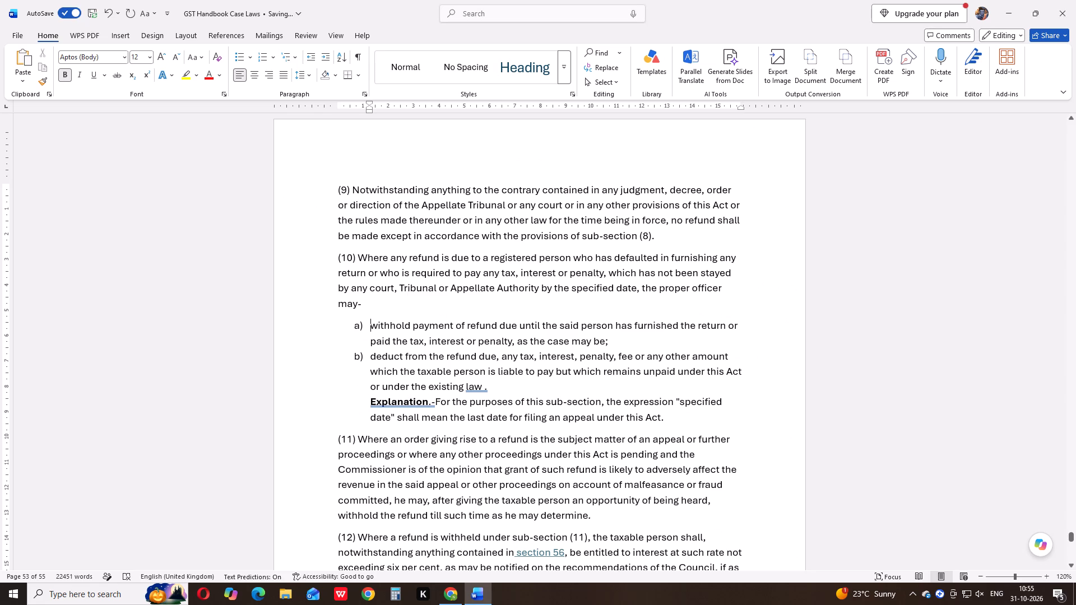
Check the sub-sections after (10) against the CBIC portal and delete the closing square bracket after "with payment of tax," in sub-section (14) in Word.
scroll(408, 453, down, 4)
key(alt+Tab)
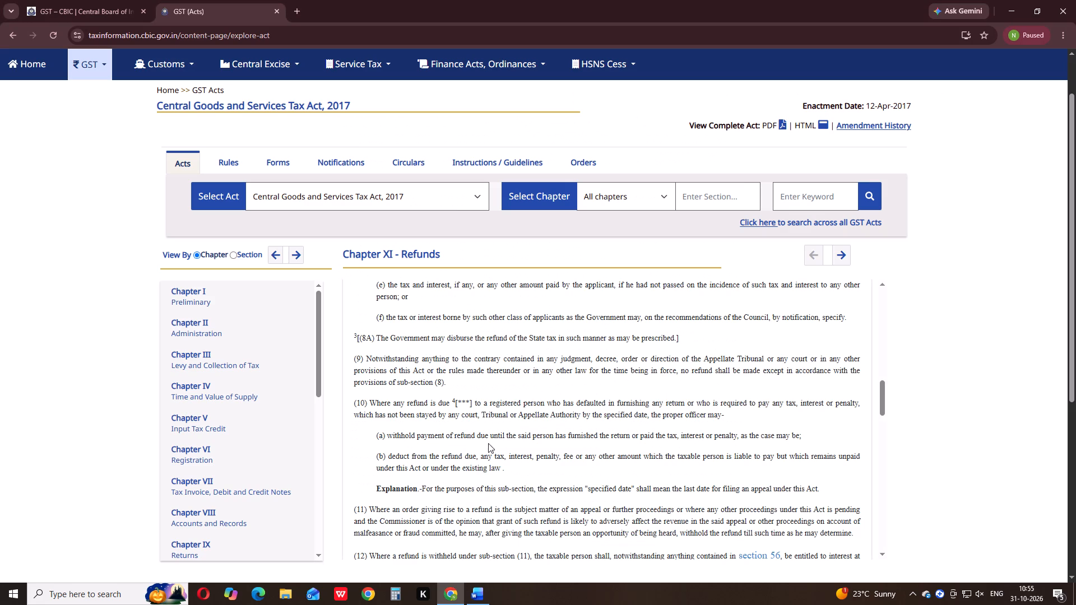
scroll(512, 443, down, 2)
key(alt+Tab)
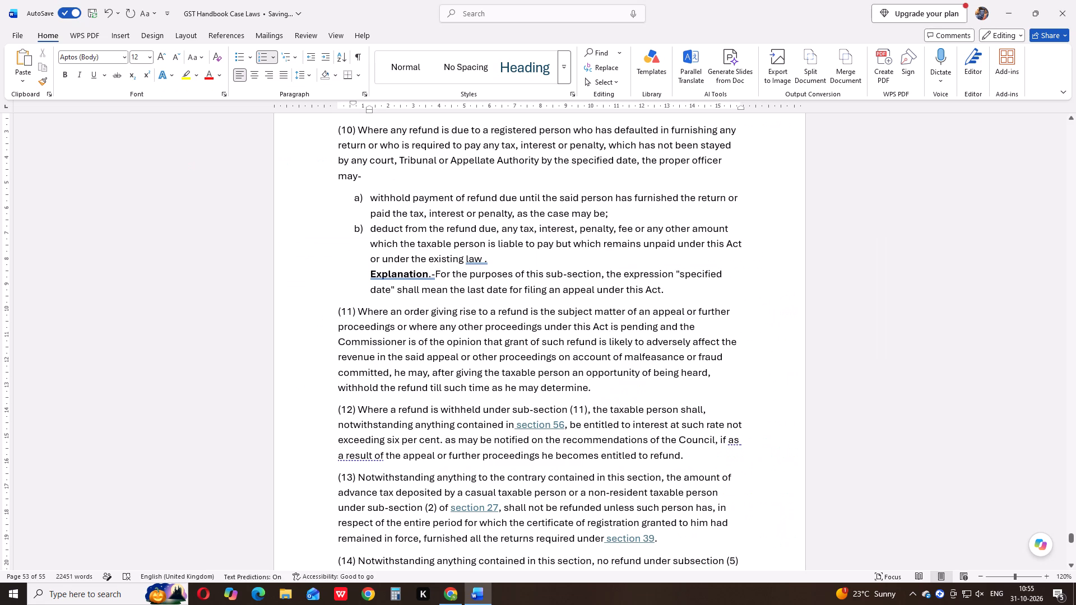
scroll(554, 380, down, 2)
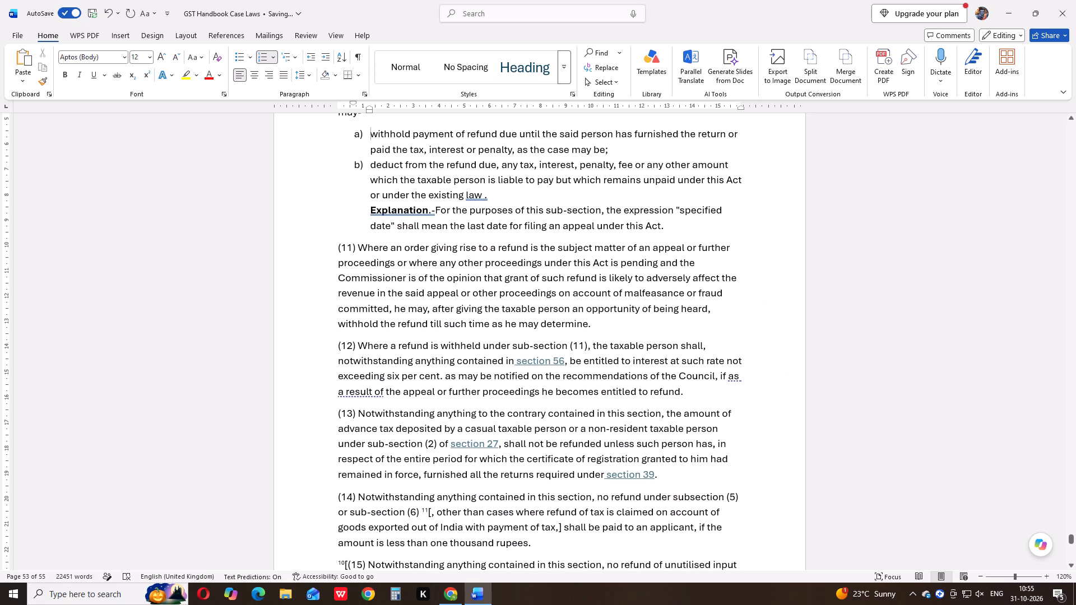
scroll(545, 413, down, 1)
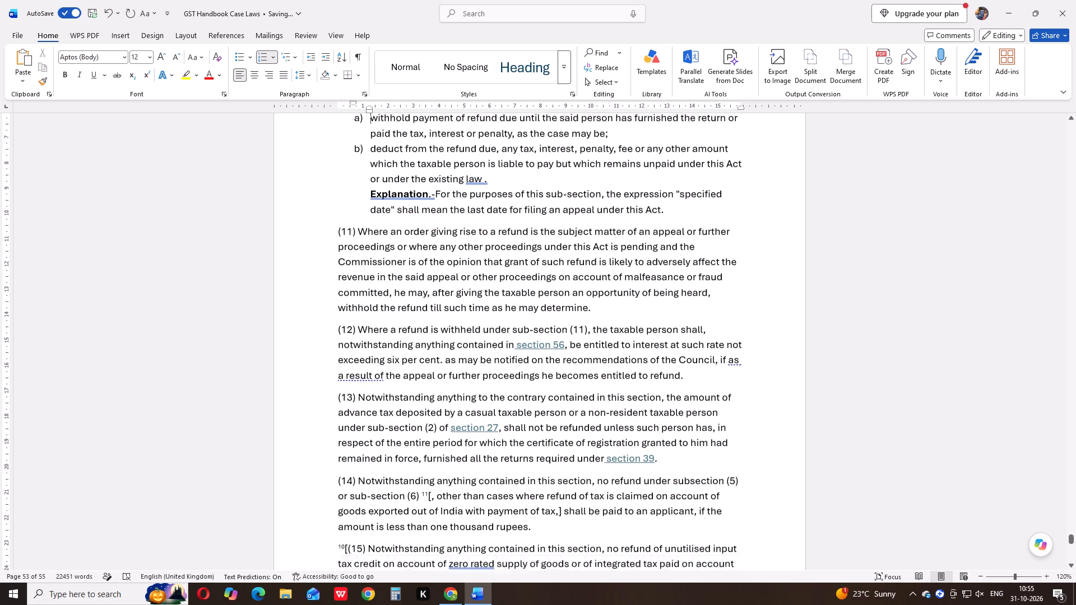
scroll(545, 413, down, 4)
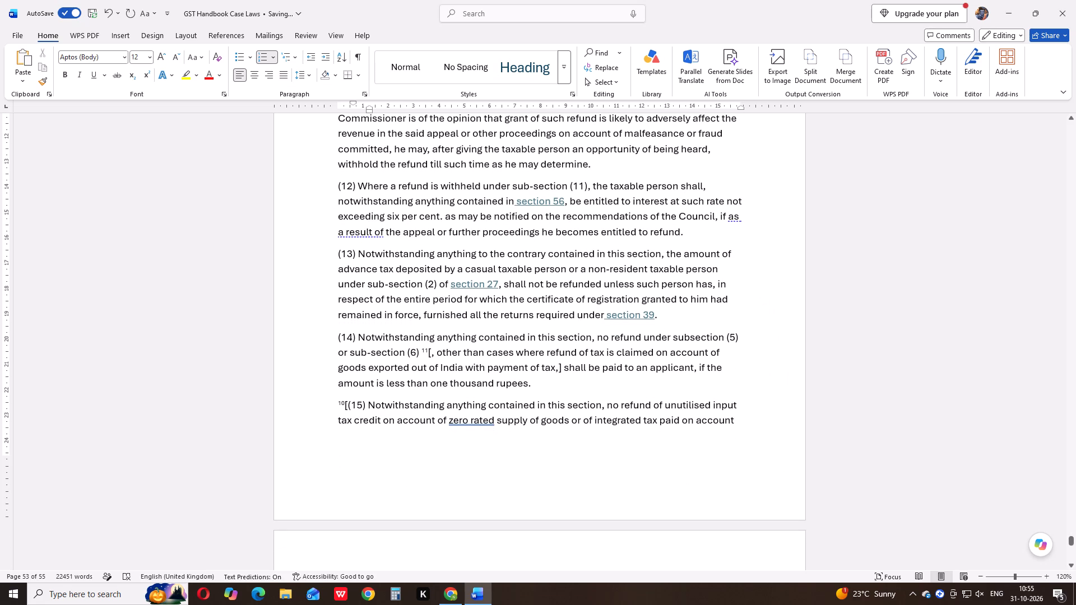
click(563, 365)
key(BackSpace)
key(BackSpace)
key(space)
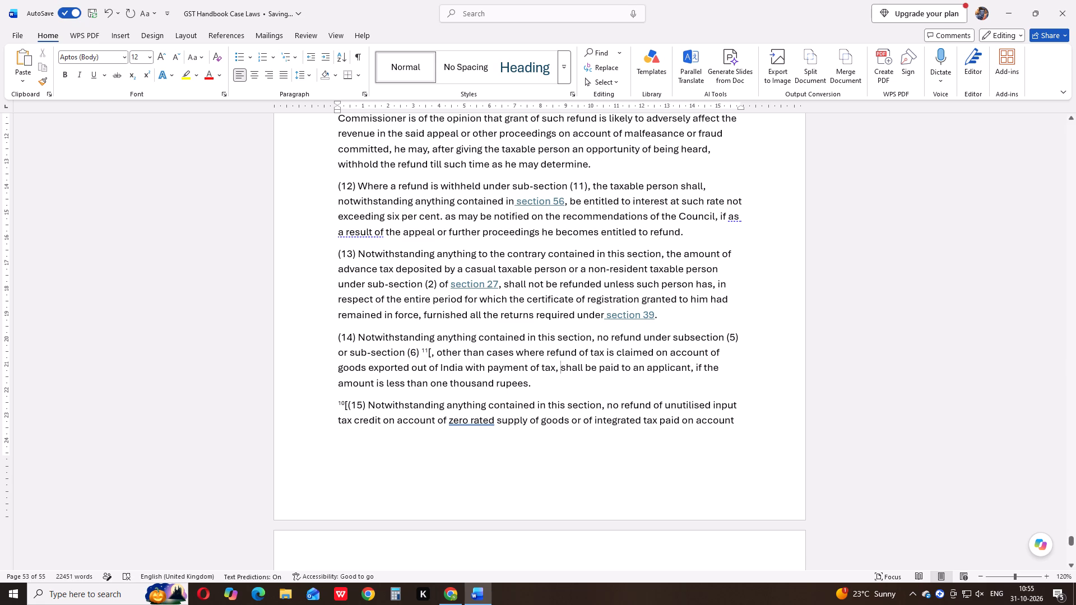
Delete footnote number 11, the opening square bracket and the comma before "other than cases" in sub-section (14).
click(440, 353)
key(Left)
key(BackSpace)
key(BackSpace)
key(BackSpace)
key(BackSpace)
key(BackSpace)
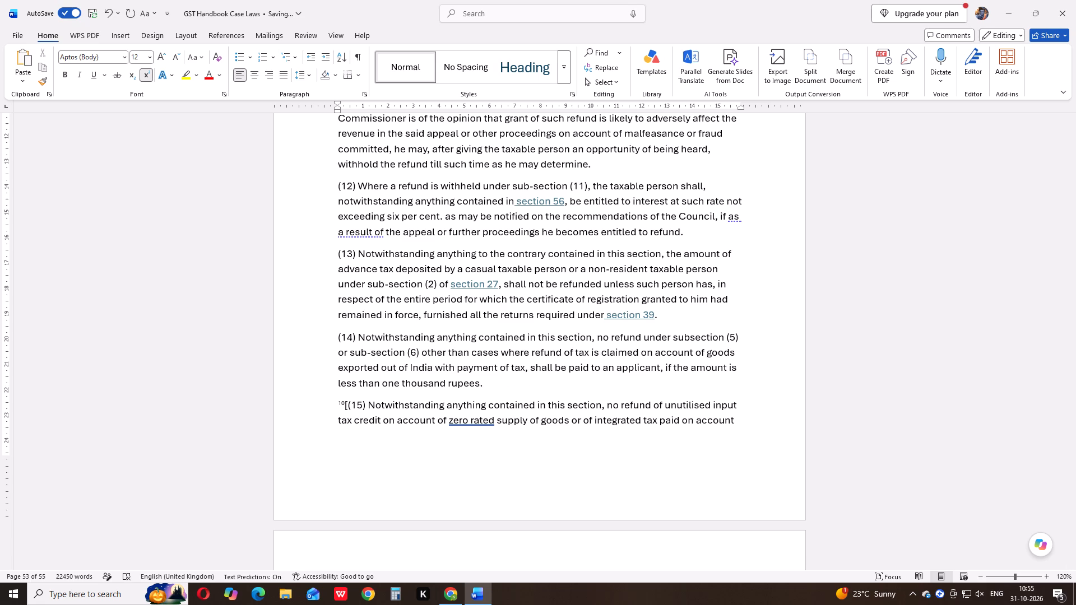
Delete footnote number 10 and the opening square bracket in front of sub-section (15).
click(347, 406)
key(BackSpace)
key(BackSpace)
key(Insert)
key(Insert)
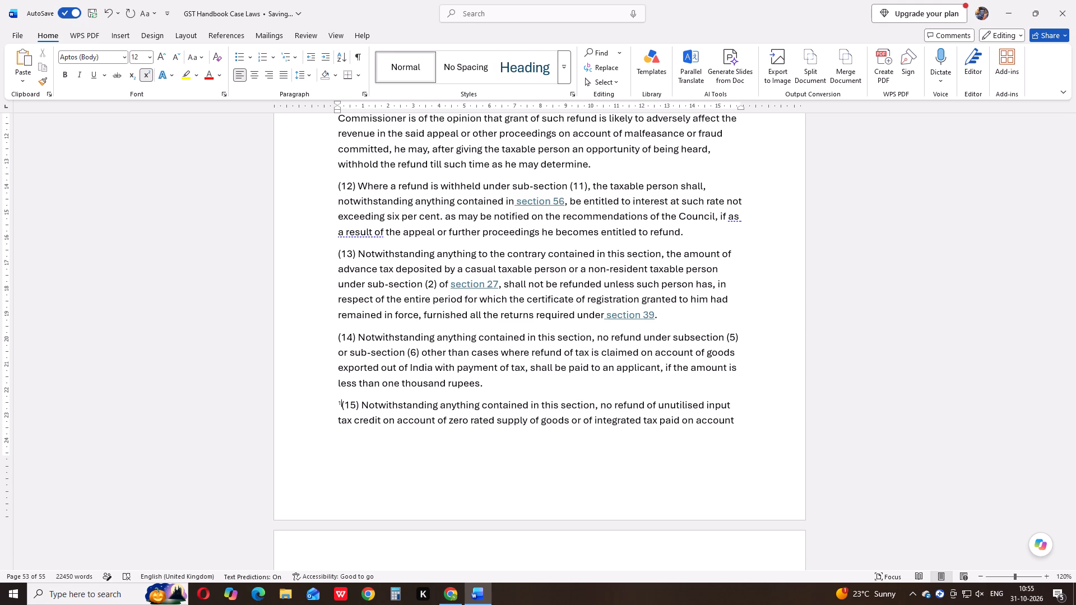
key(BackSpace)
Delete the closing square bracket after "subjected to export duty." at the end of sub-section (15).
scroll(445, 403, down, 8)
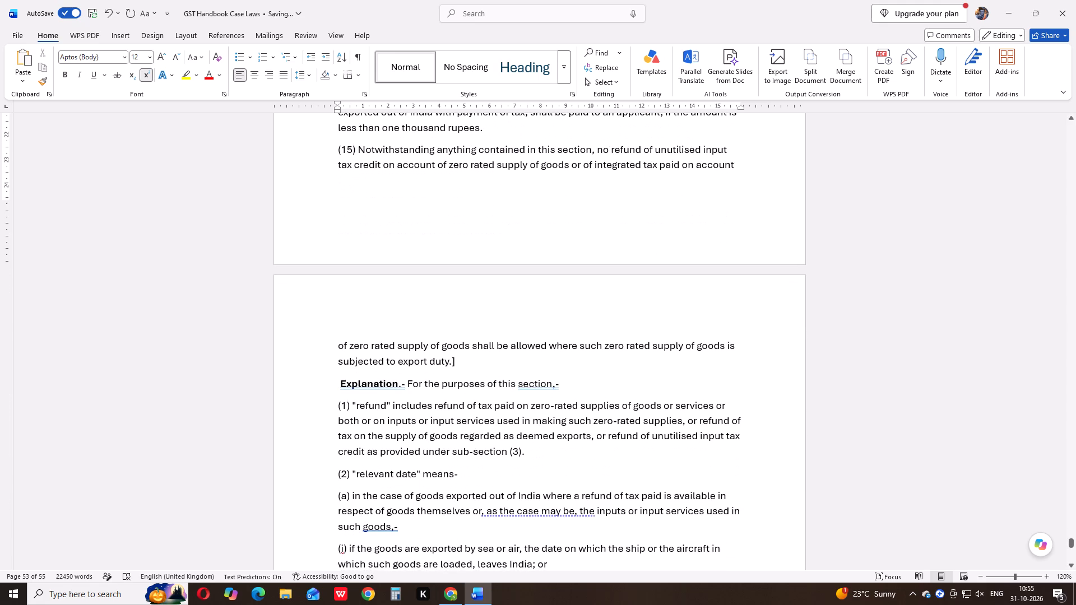
click(456, 356)
key(BackSpace)
Review the Explanation and its "relevant date" clauses after sub-section (15), and switch to the CBIC portal to compare their layout.
scroll(470, 365, down, 2)
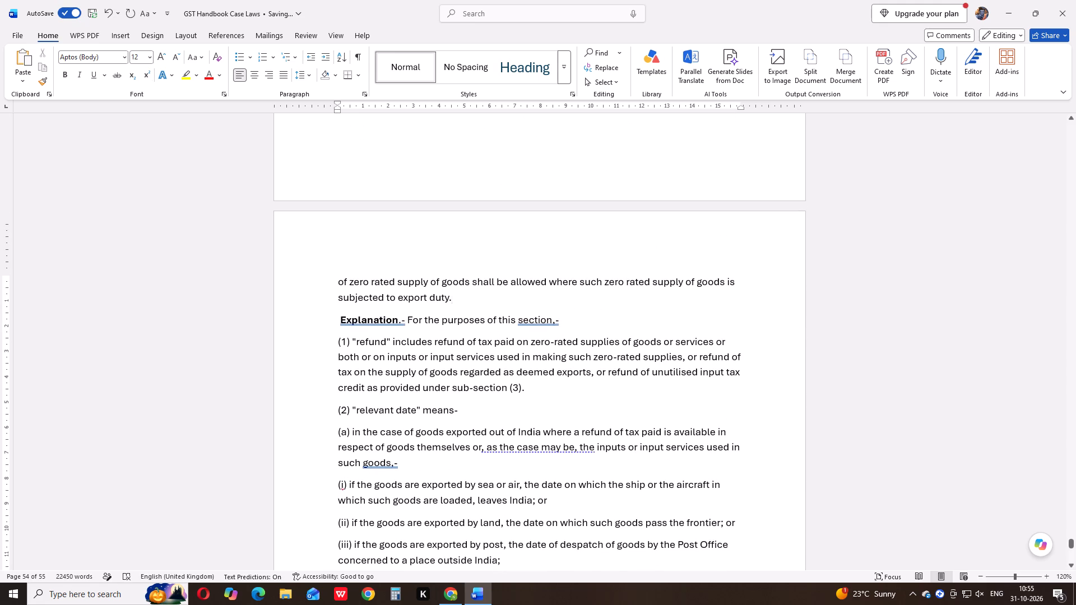
scroll(429, 430, down, 2)
scroll(528, 431, down, 1)
key(alt+Tab)
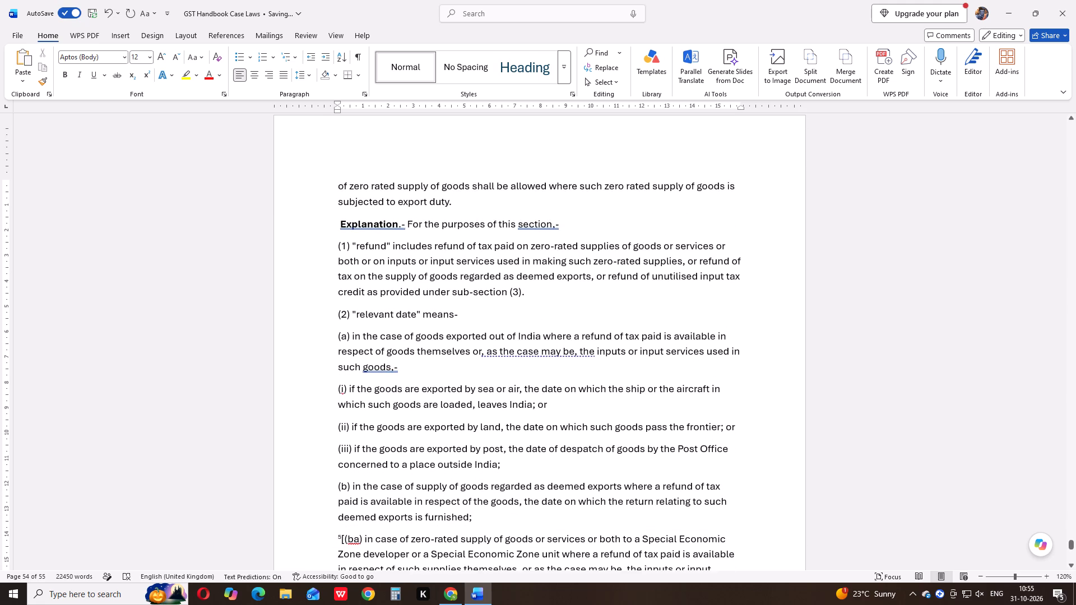
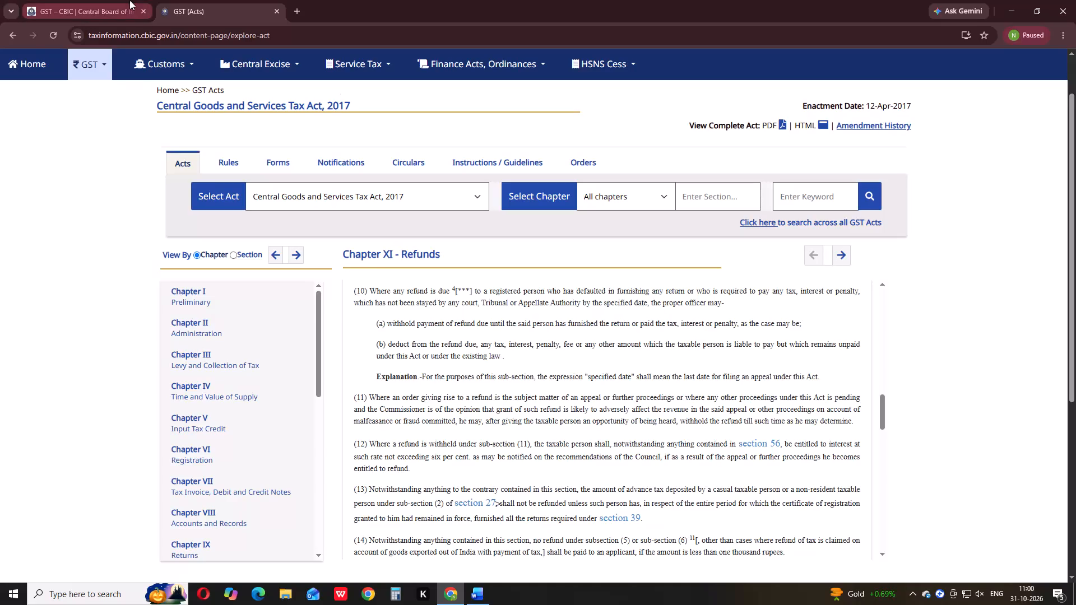
Switch to the open Central Board of Indirect Taxes & Customs GST page with the Tax Legislation links.
click(38, 0)
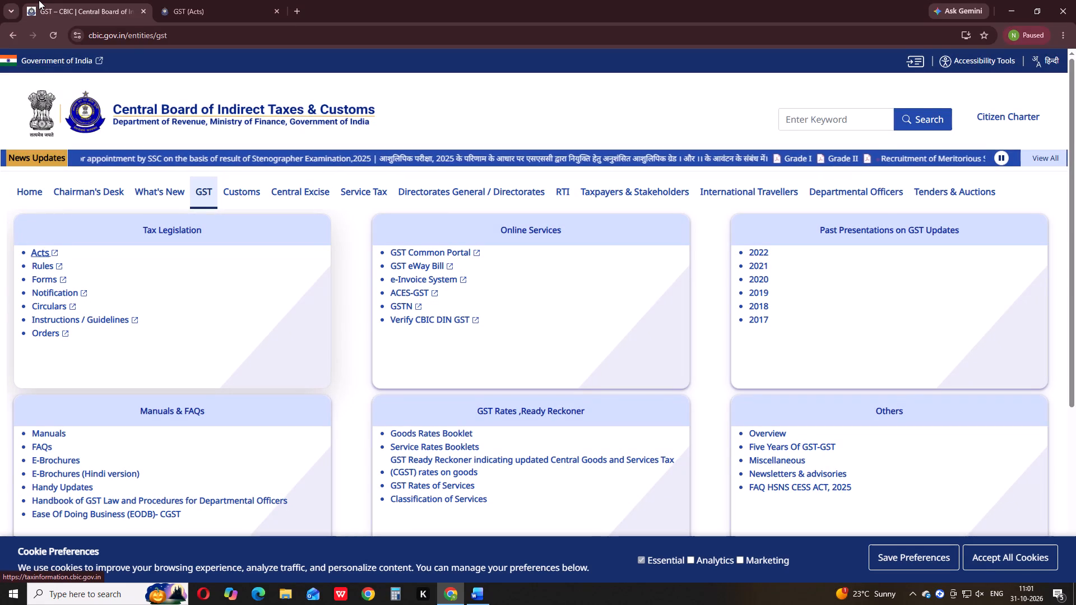
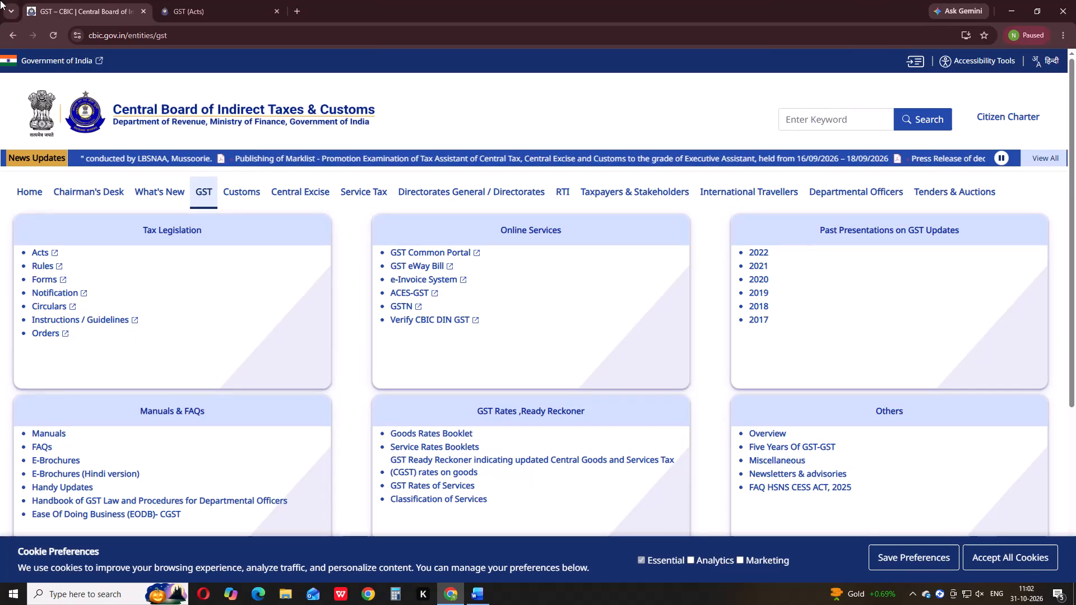
Switch to the open GST (Acts) page showing Chapter XI - Refunds.
click(197, 0)
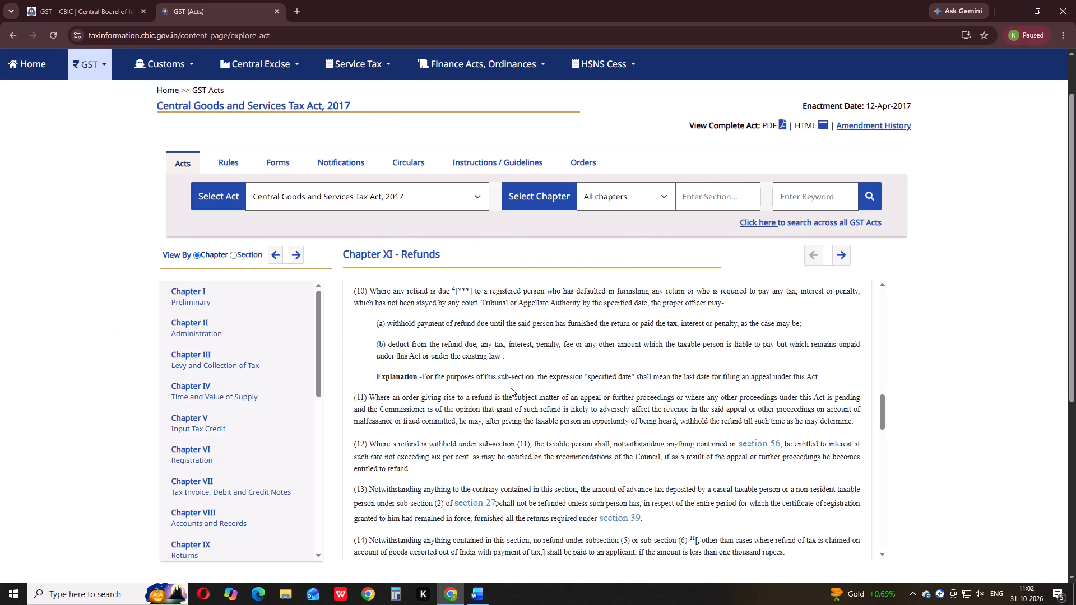
Switch to the Word handbook and delete the superscript footnote number, opening bracket and (ba) label before "in case of zero-rated supply".
key(alt+Tab)
scroll(498, 380, down, 6)
scroll(498, 380, up, 1)
scroll(498, 380, down, 5)
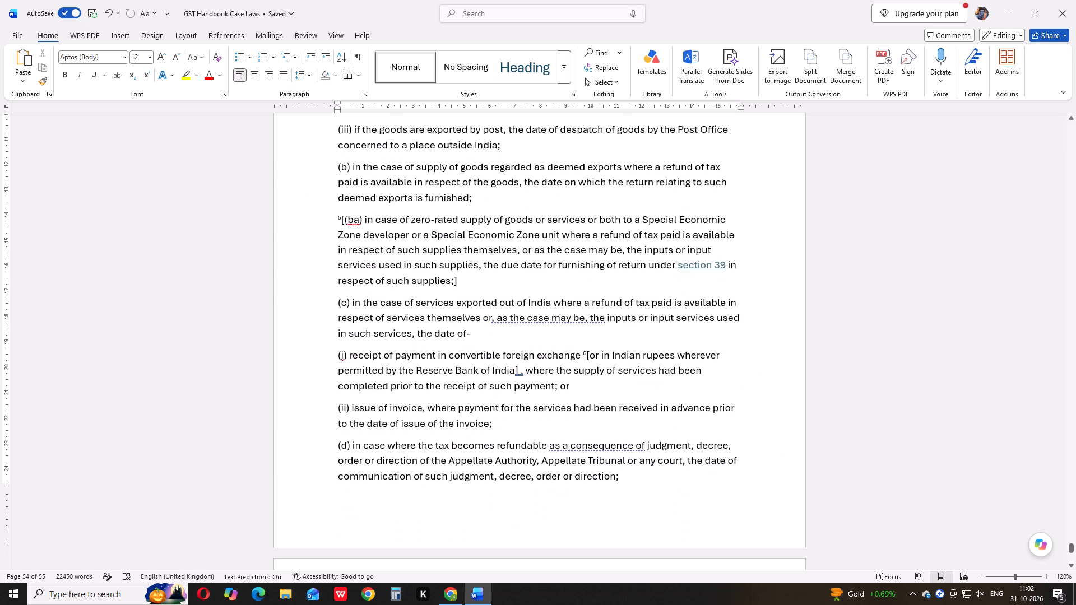
click(364, 221)
key(BackSpace)
key(BackSpace)
key(BackSpace)
key(BackSpace)
key(BackSpace)
key(BackSpace)
key(BackSpace)
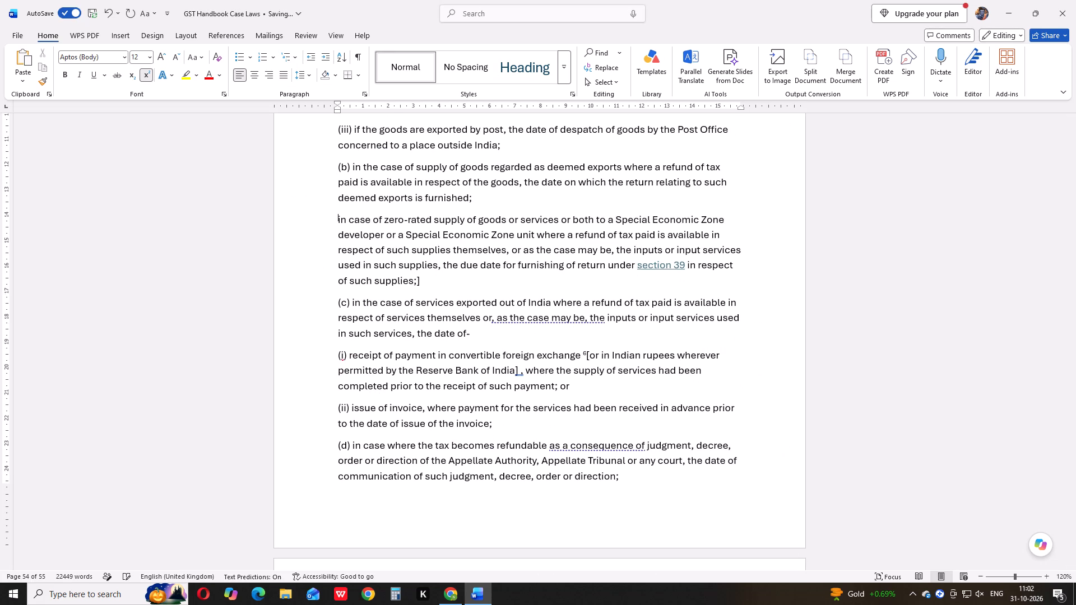
Remove the superscript 7 and the opening bracket from clause (e) on refund of unutilised input tax credit.
scroll(433, 325, down, 2)
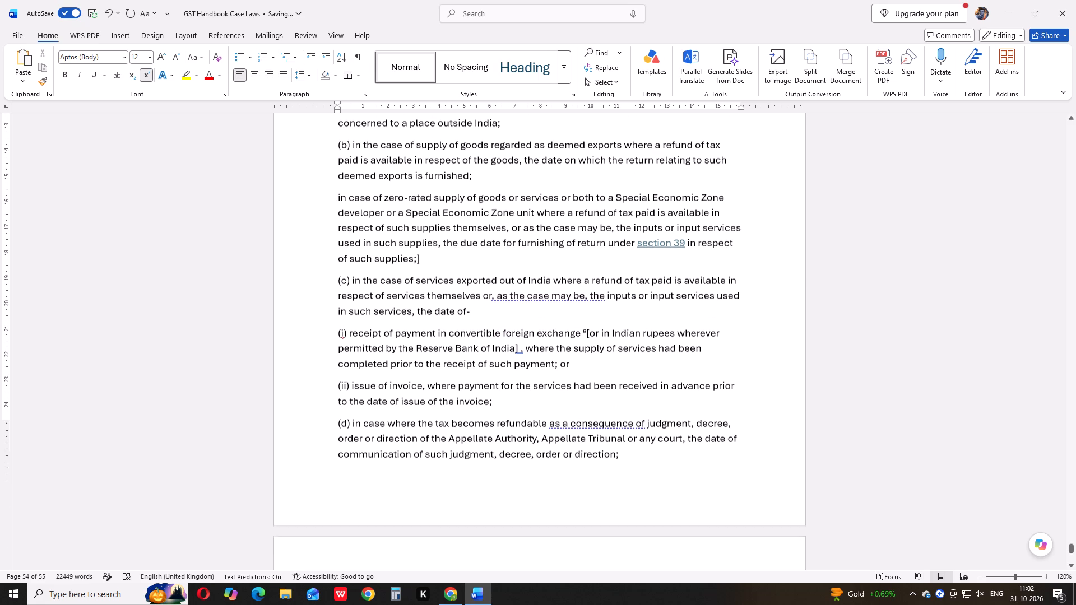
scroll(434, 365, down, 10)
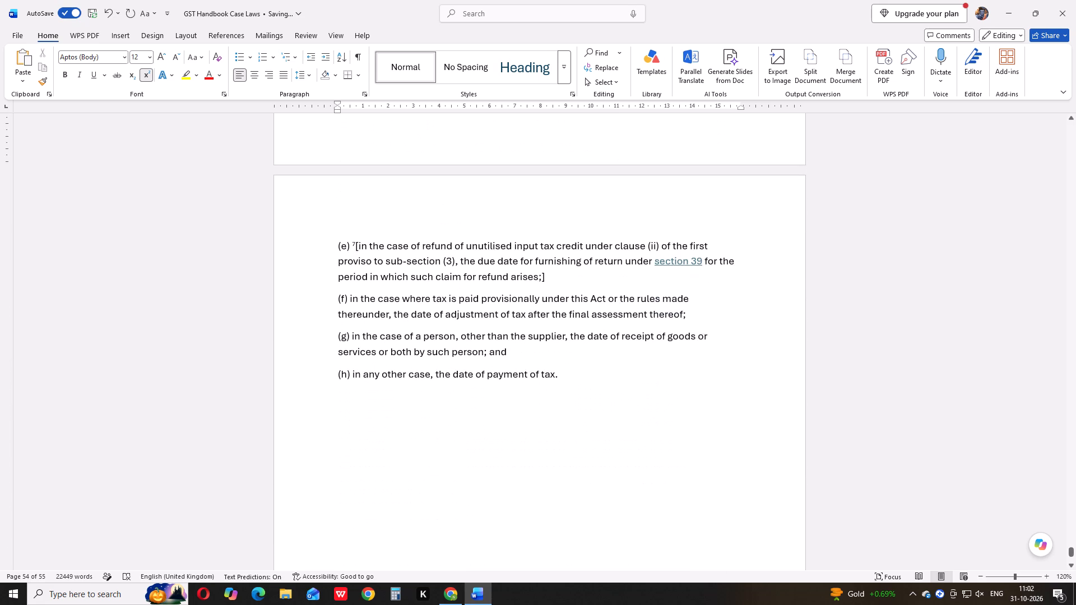
click(356, 246)
key(Right)
key(BackSpace)
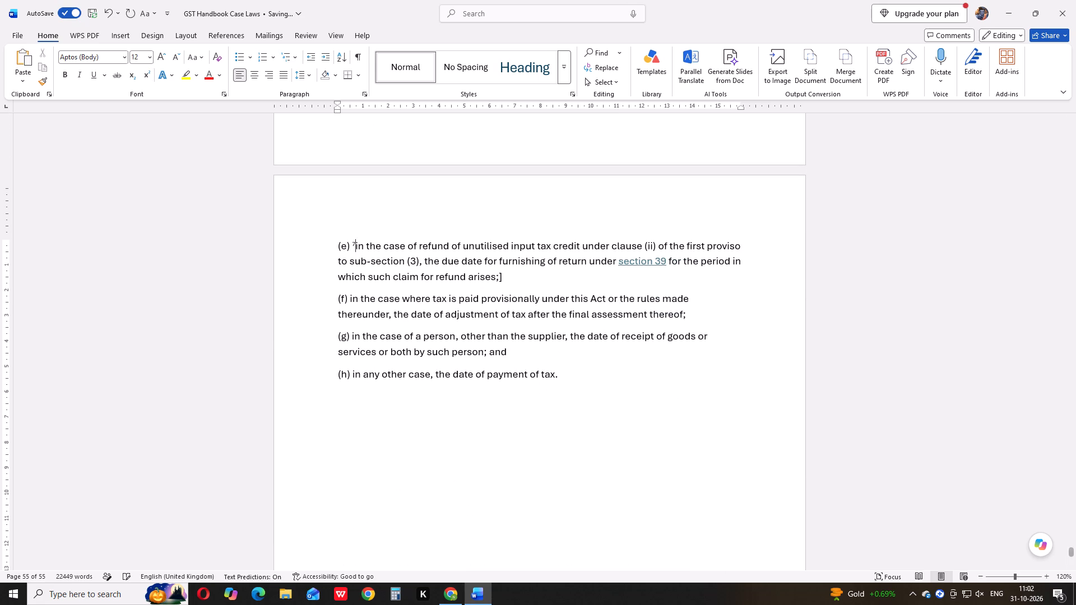
key(BackSpace)
click(520, 425)
Switch to Chrome and search the web for "meesho seller" in a new tab.
key(alt+Tab)
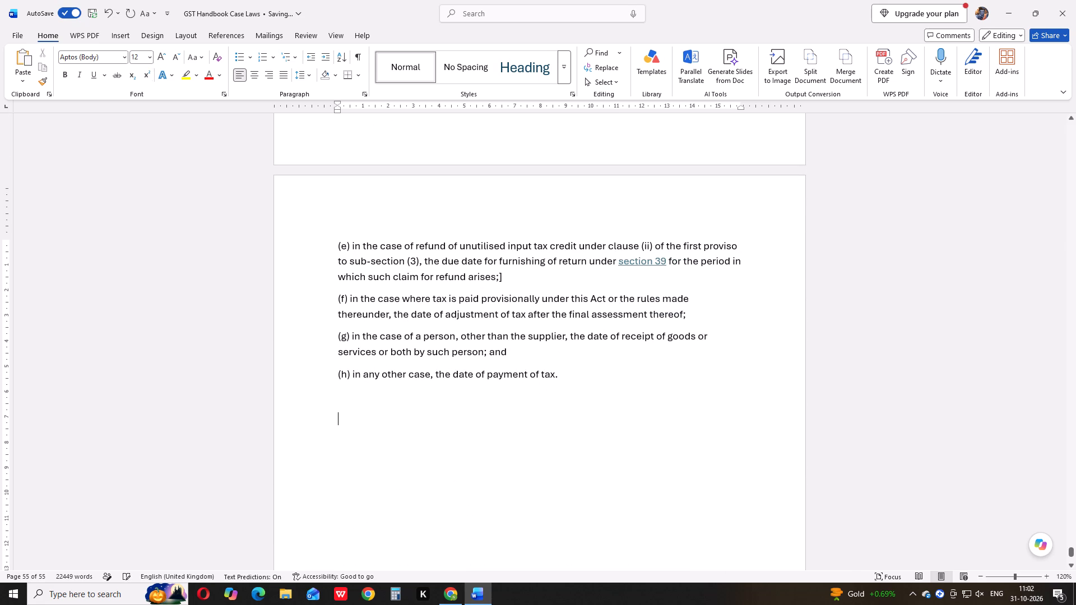
click(297, 10)
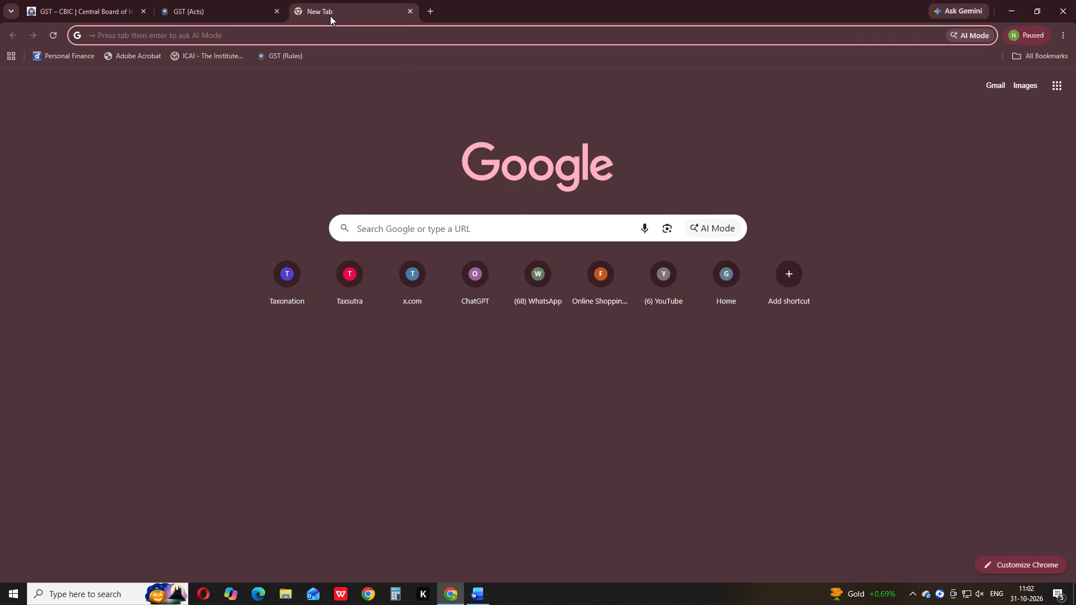
text(mes)
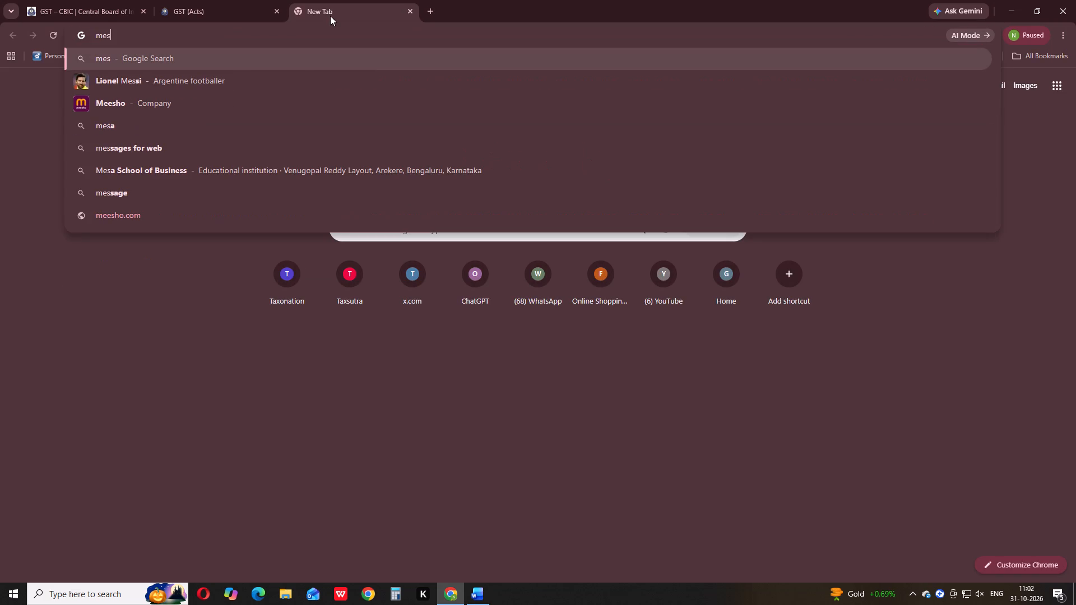
key(BackSpace)
text(\\)
key(BackSpace)
key(BackSpace)
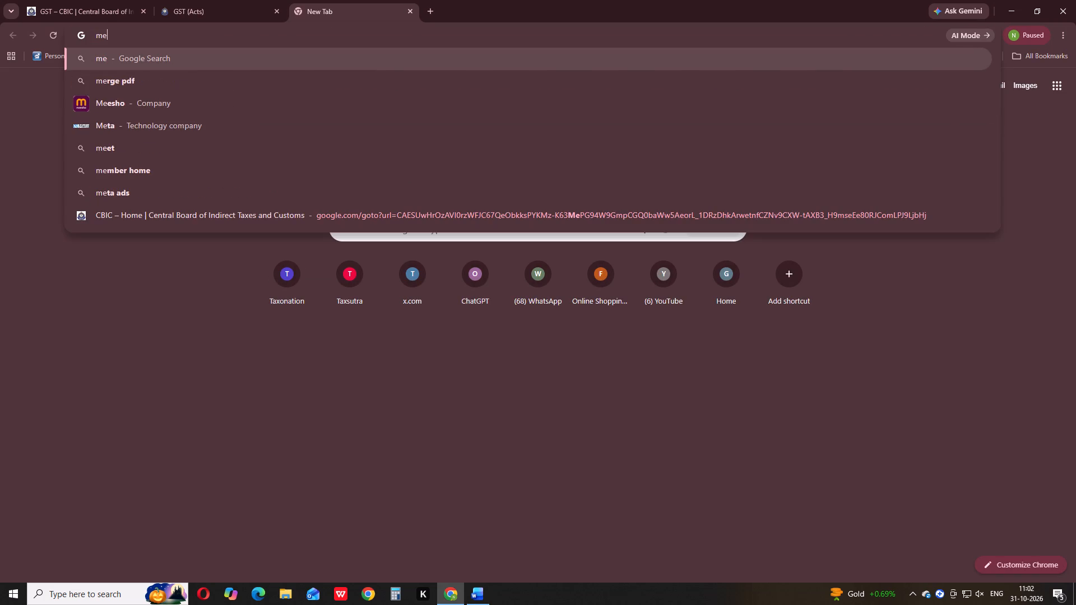
text(esho s)
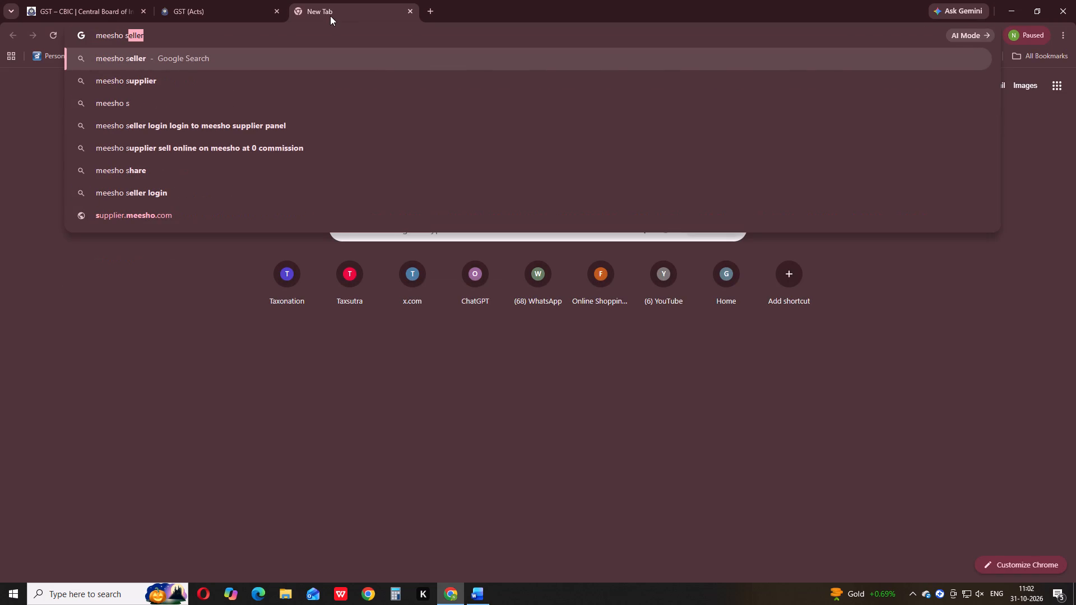
key(Return)
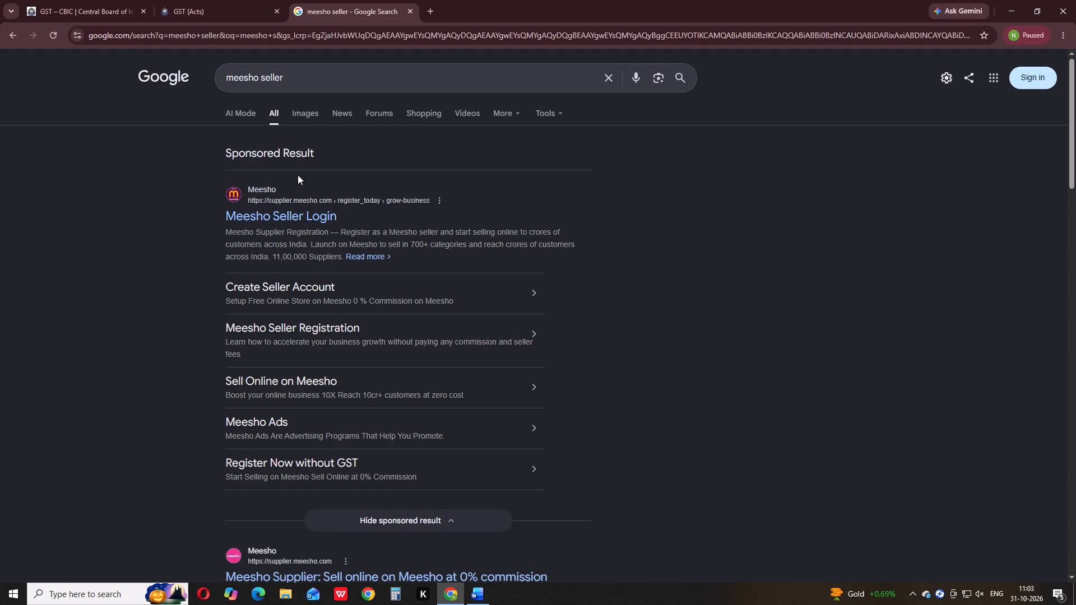